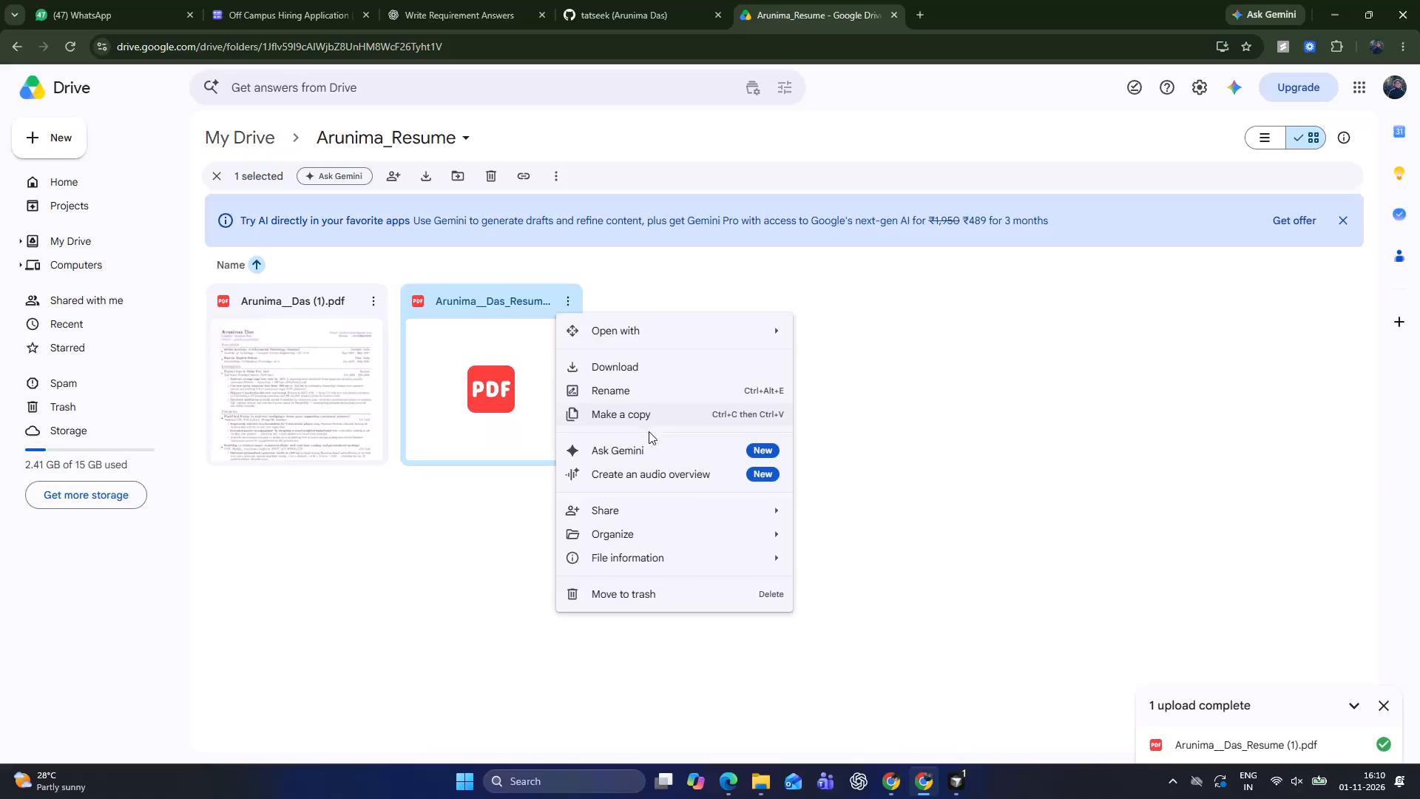
click(812, 512)
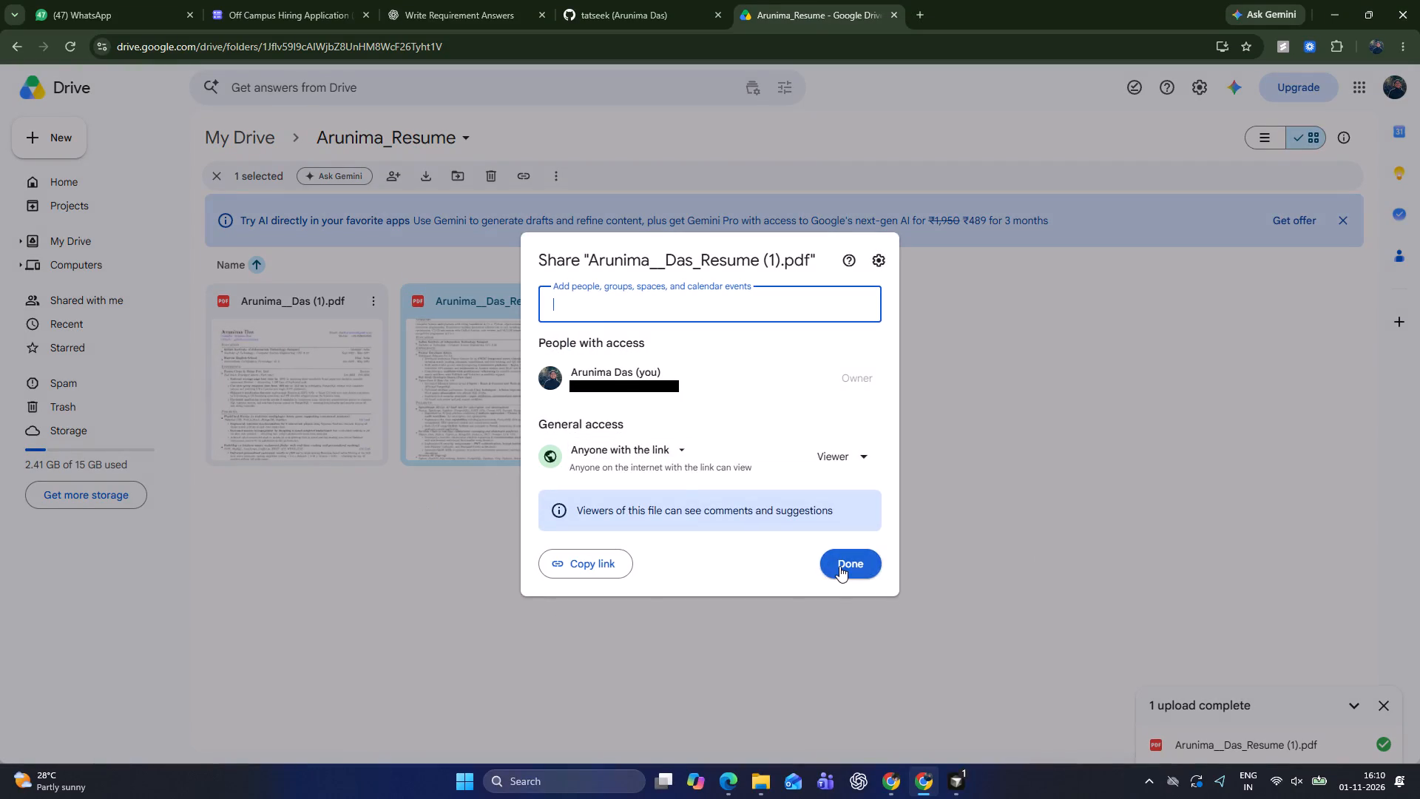
click(596, 559)
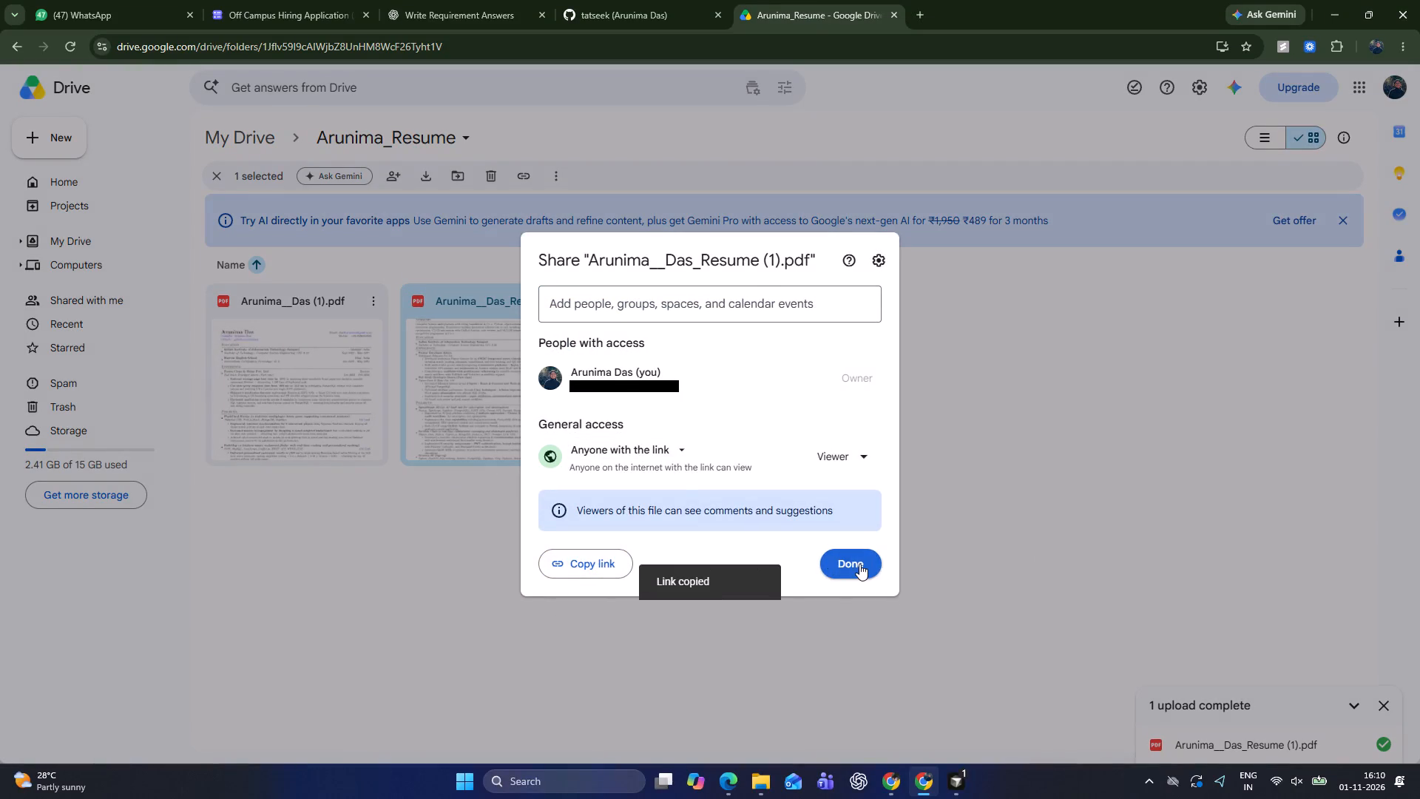
click(859, 564)
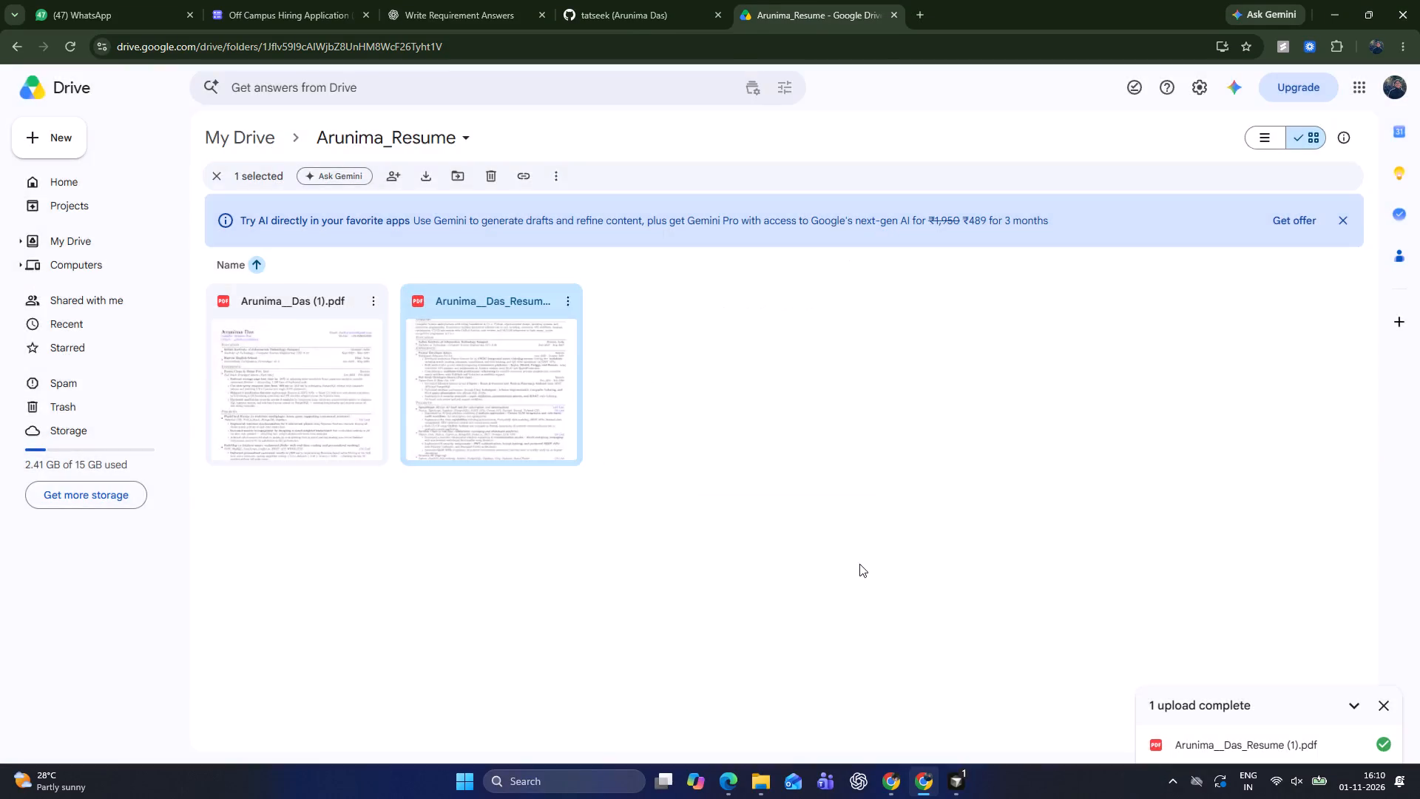
click(277, 0)
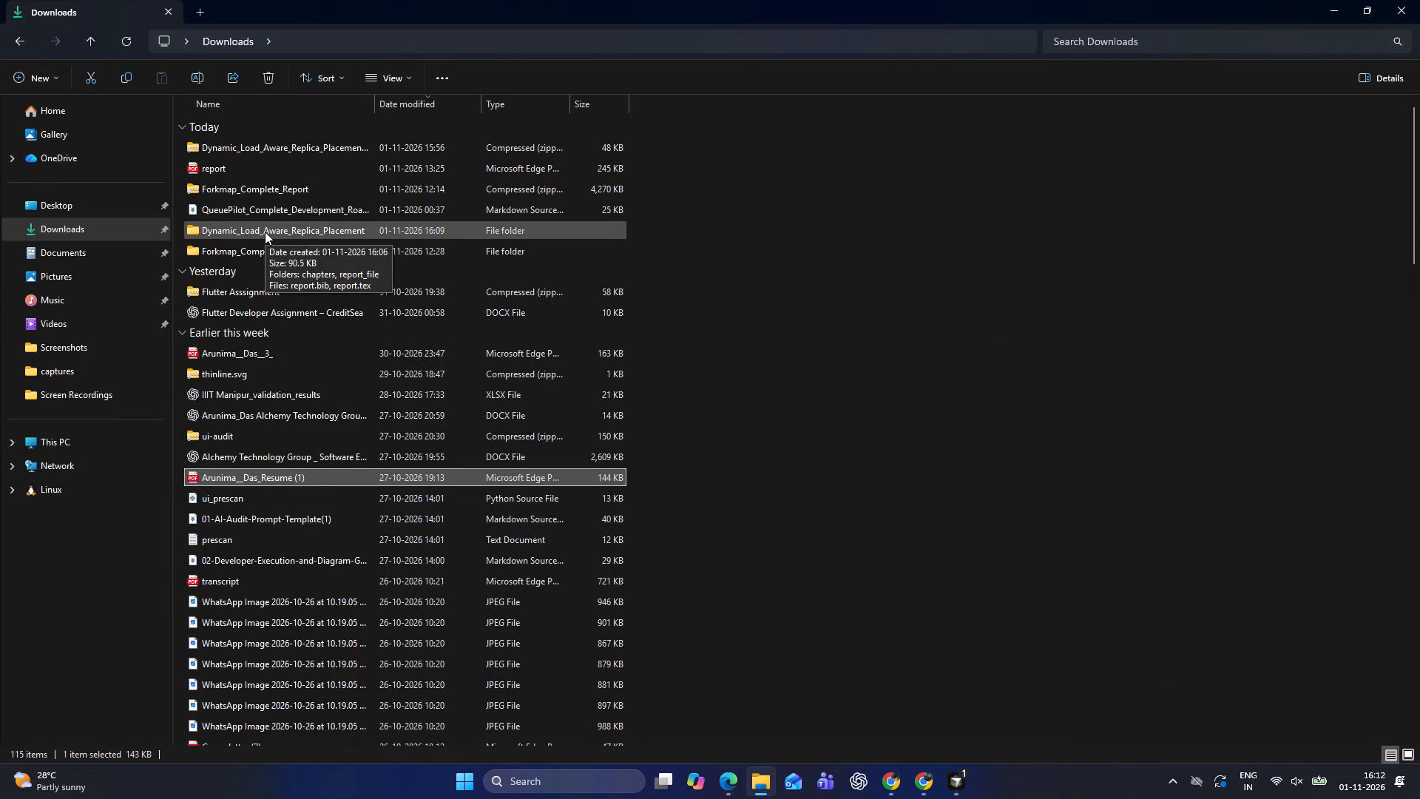
click(265, 232)
right_click(265, 232)
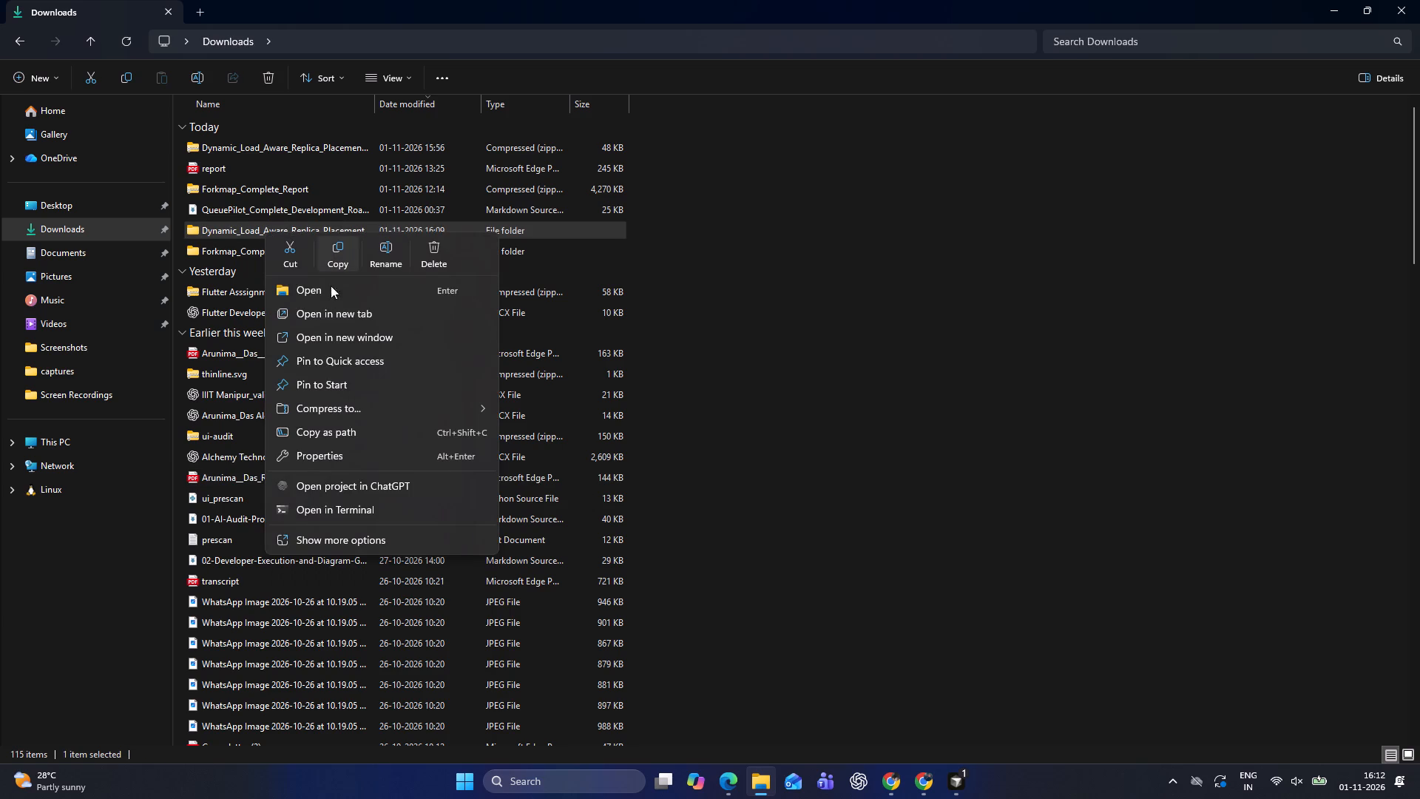
click(513, 407)
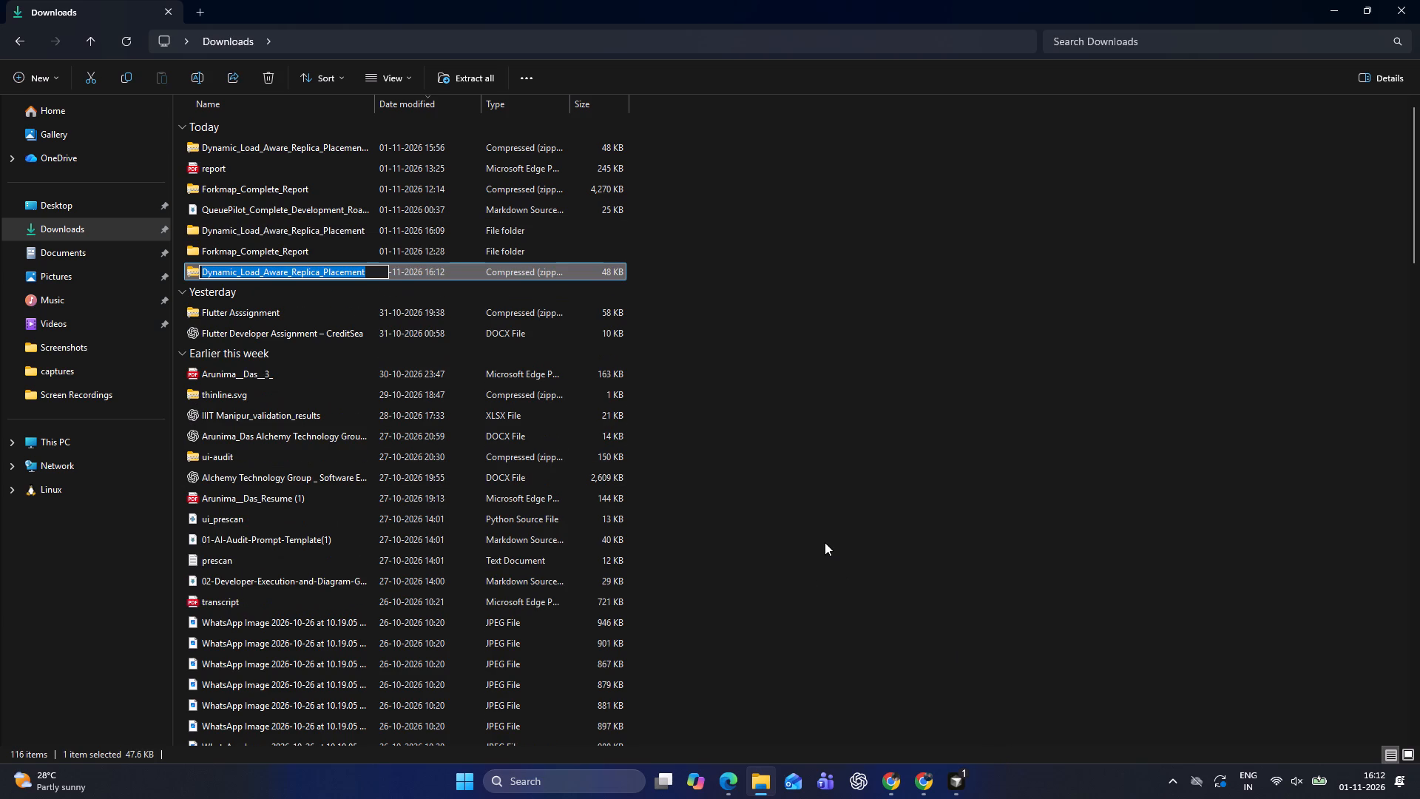
key(Return)
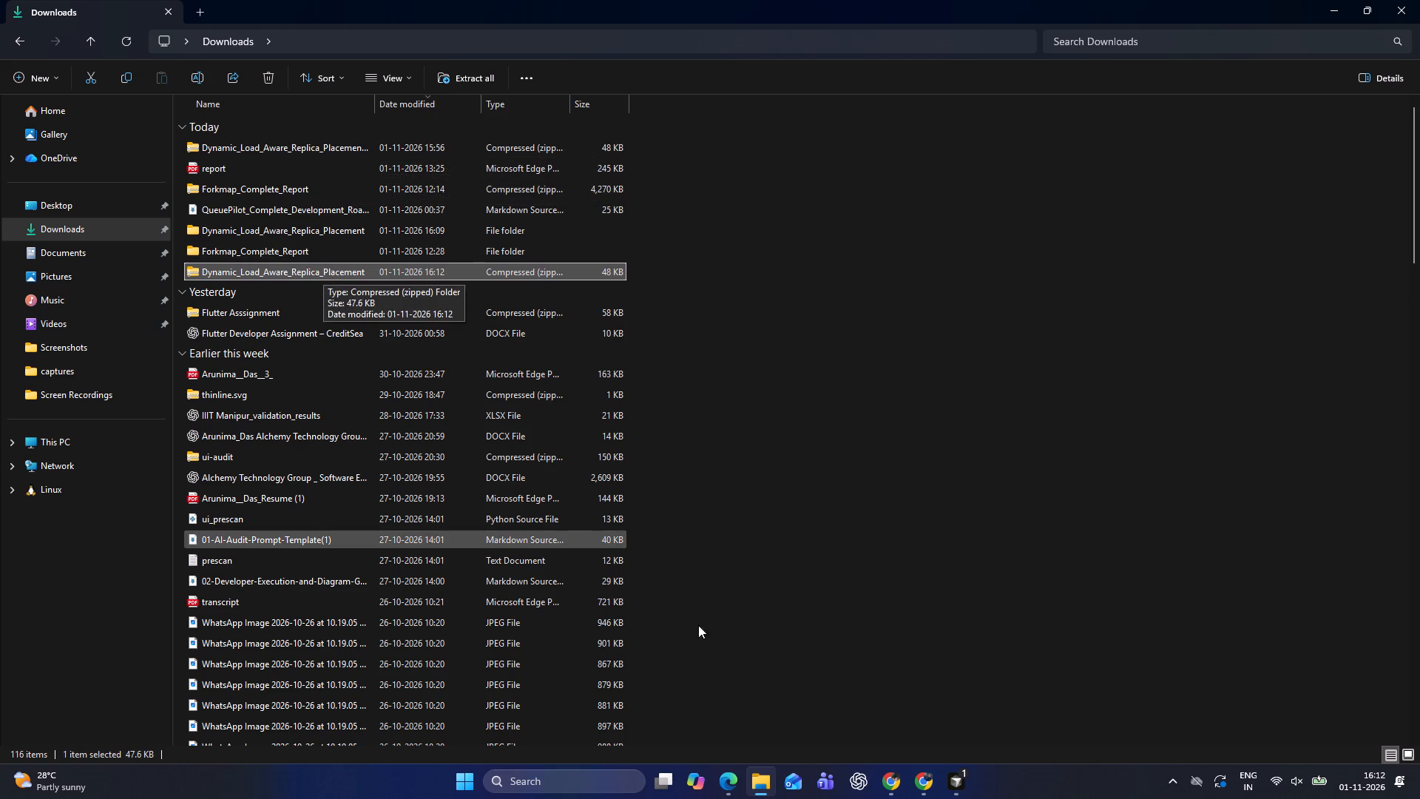
In Overleaf, create a new project by importing the Dynamic_Load_Aware_Replica_Placement ZIP file from Downloads.
click(896, 781)
click(266, 0)
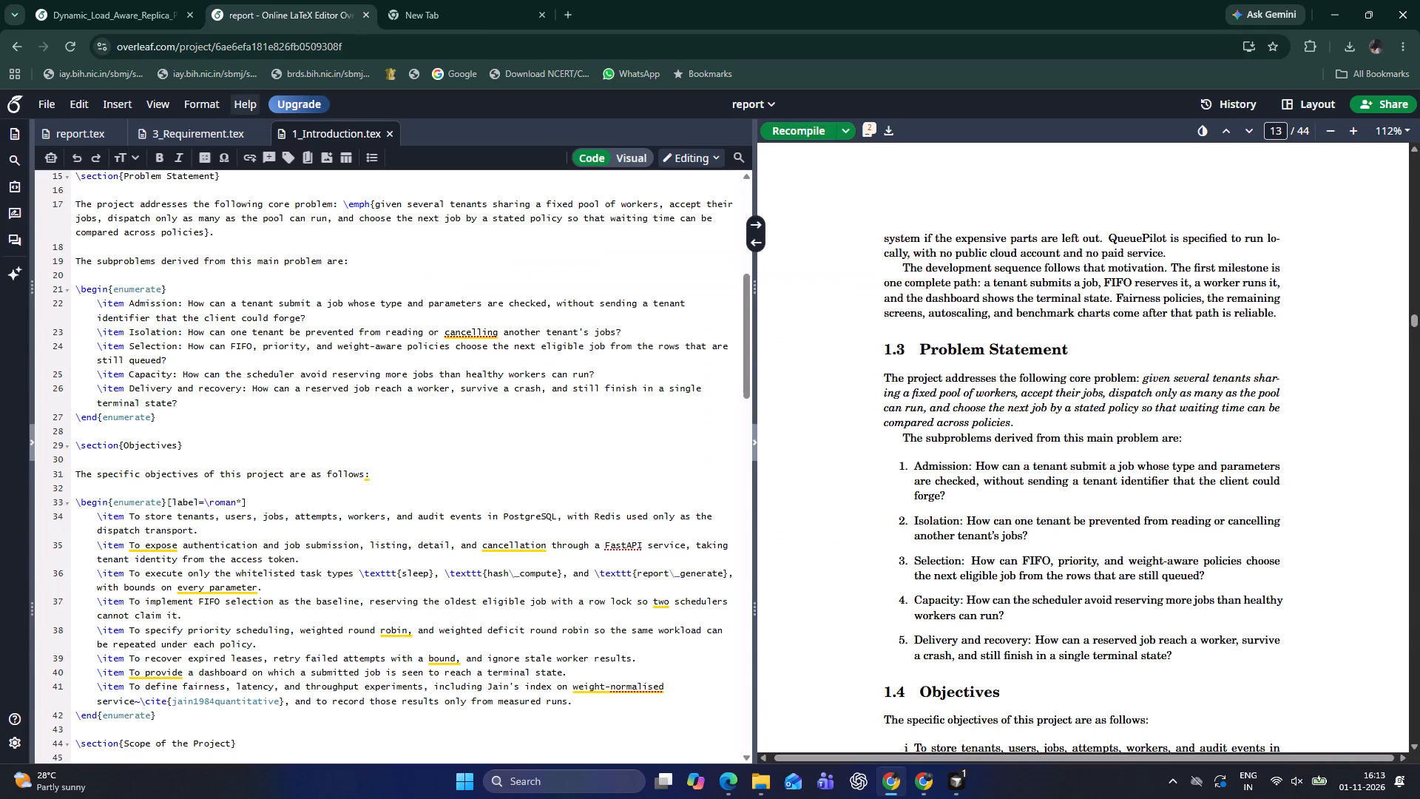
click(109, 0)
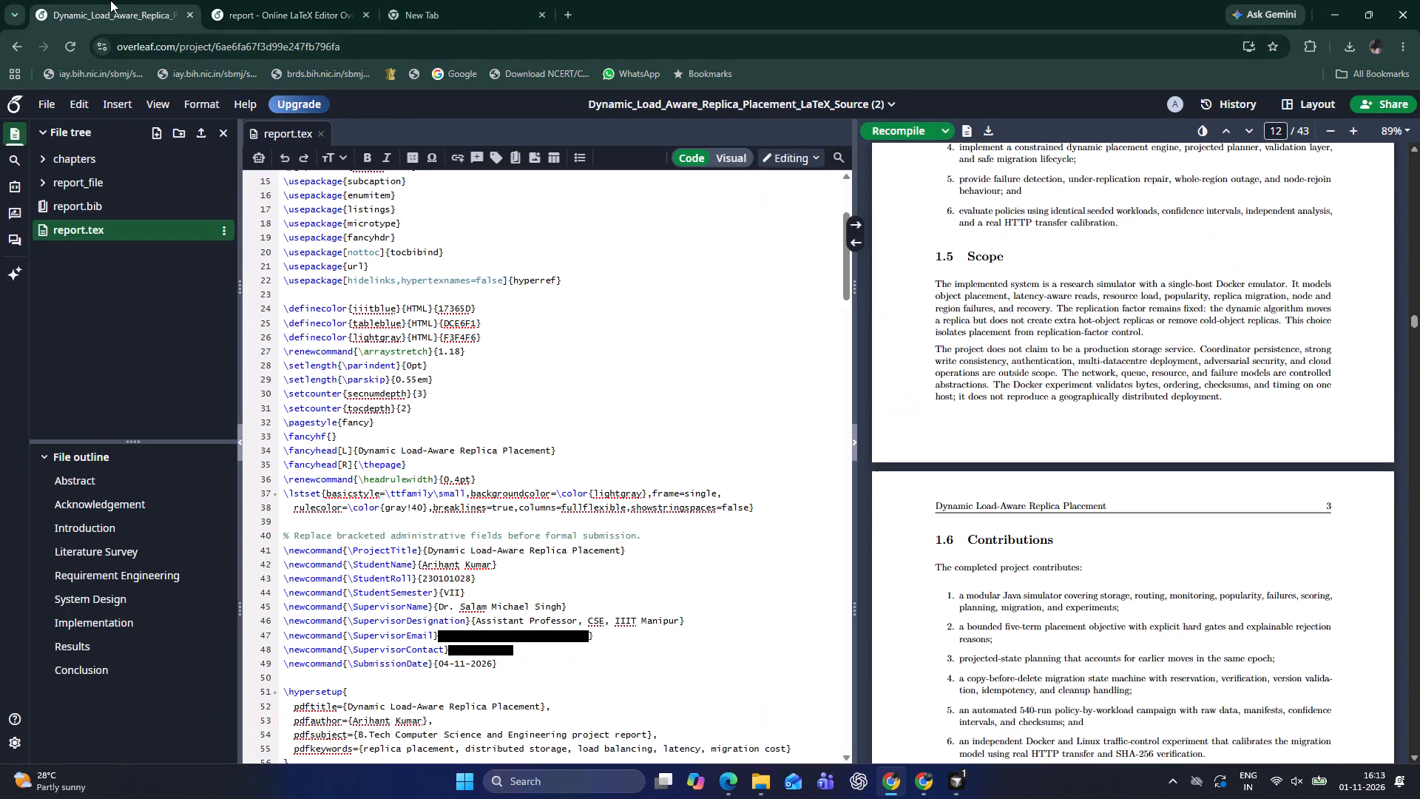
scroll(704, 633, up, 2)
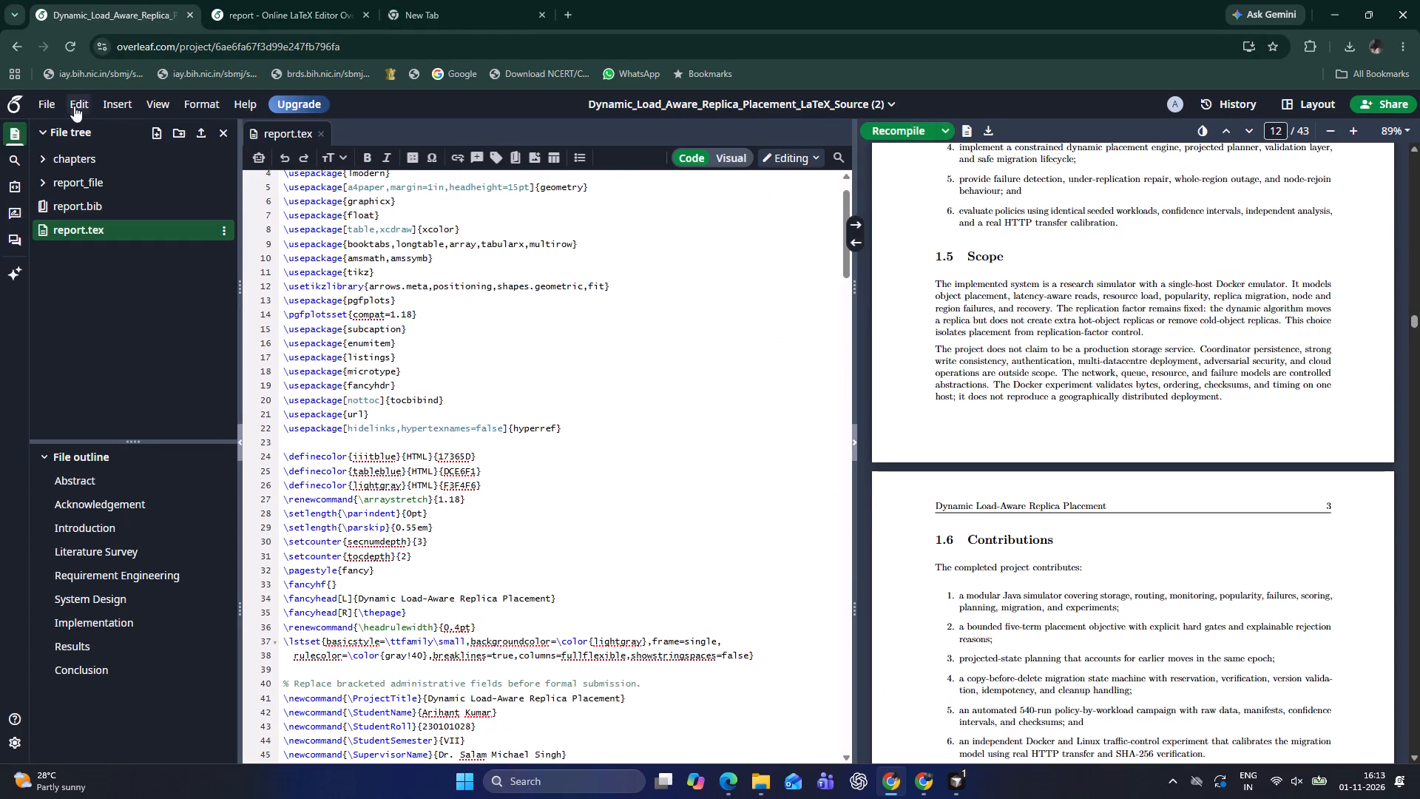
click(13, 113)
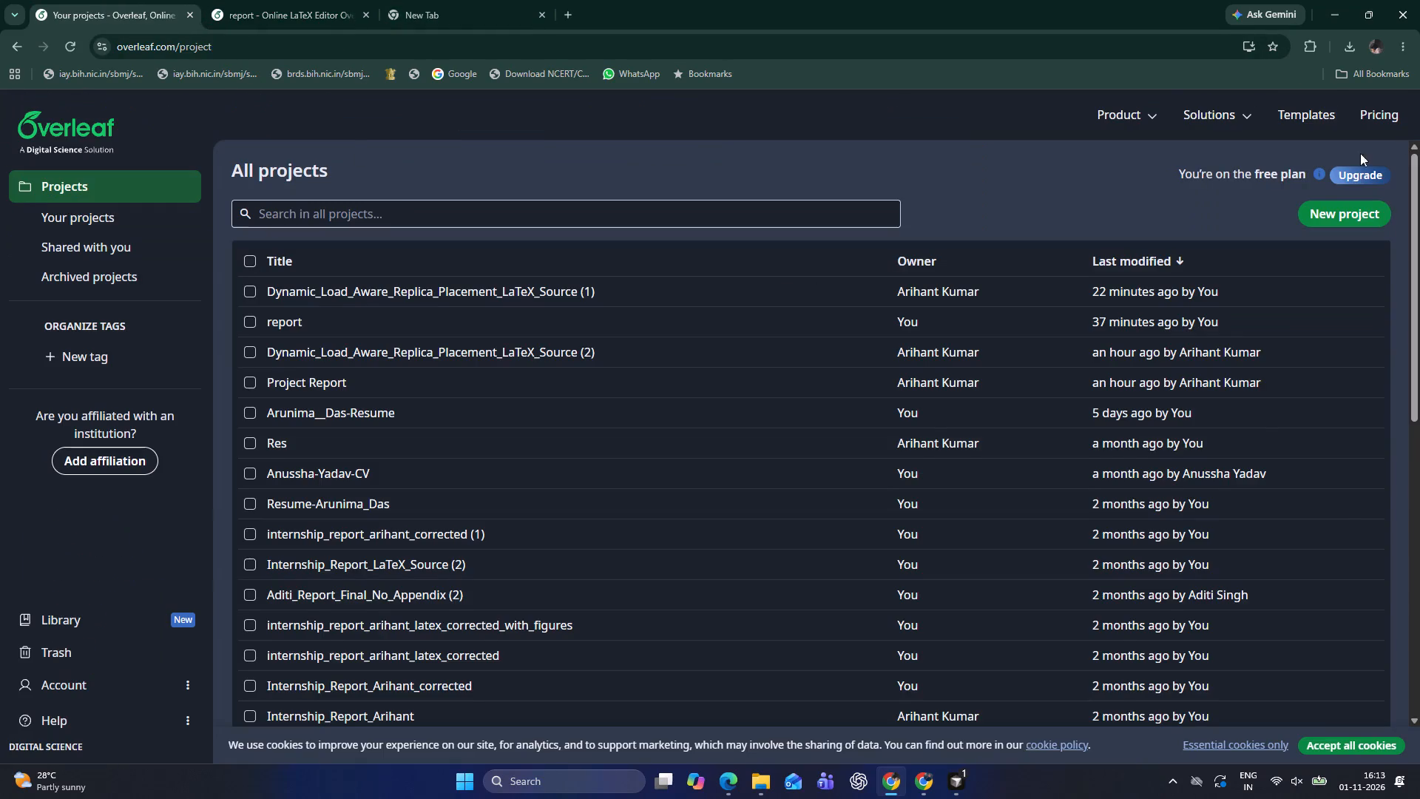
click(1333, 214)
click(1313, 311)
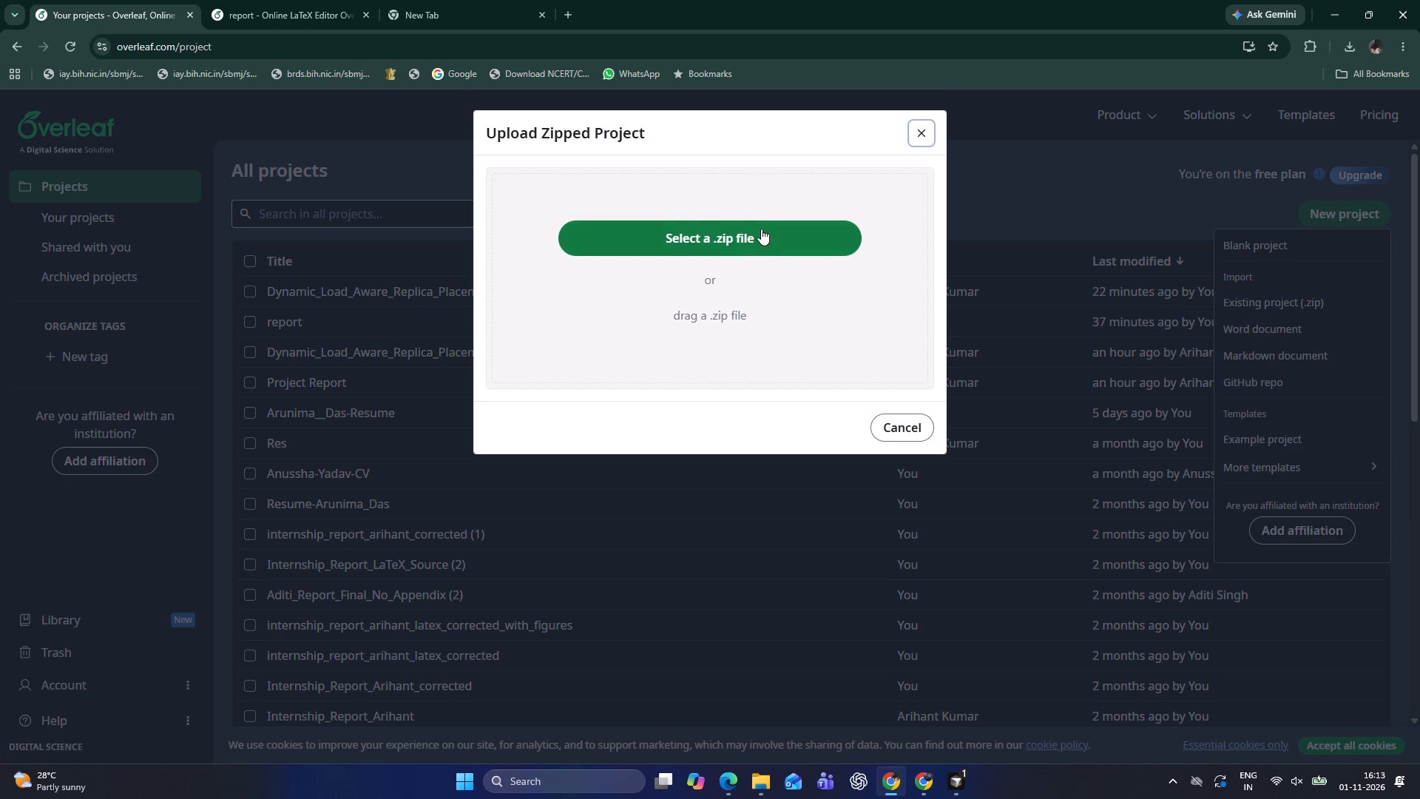
click(761, 229)
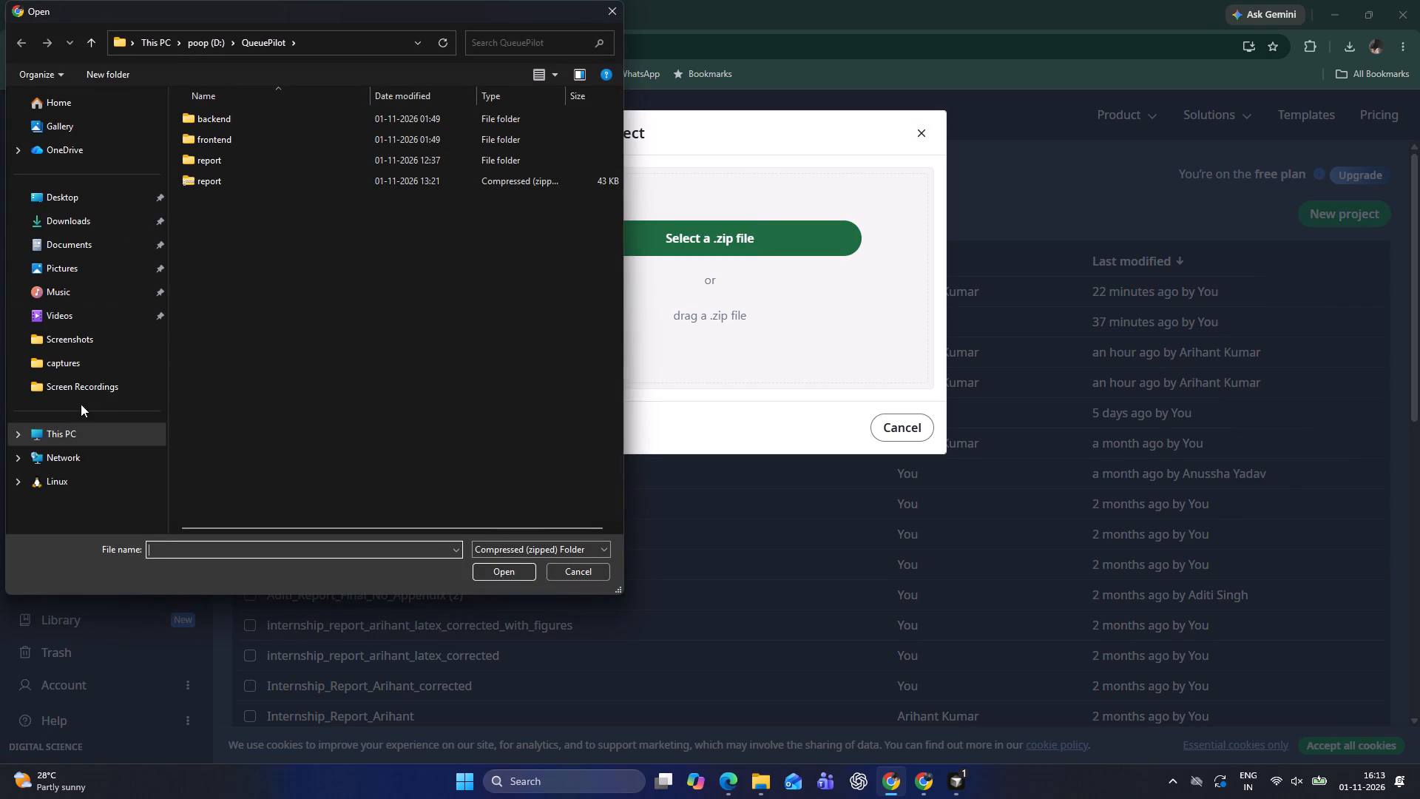
click(94, 221)
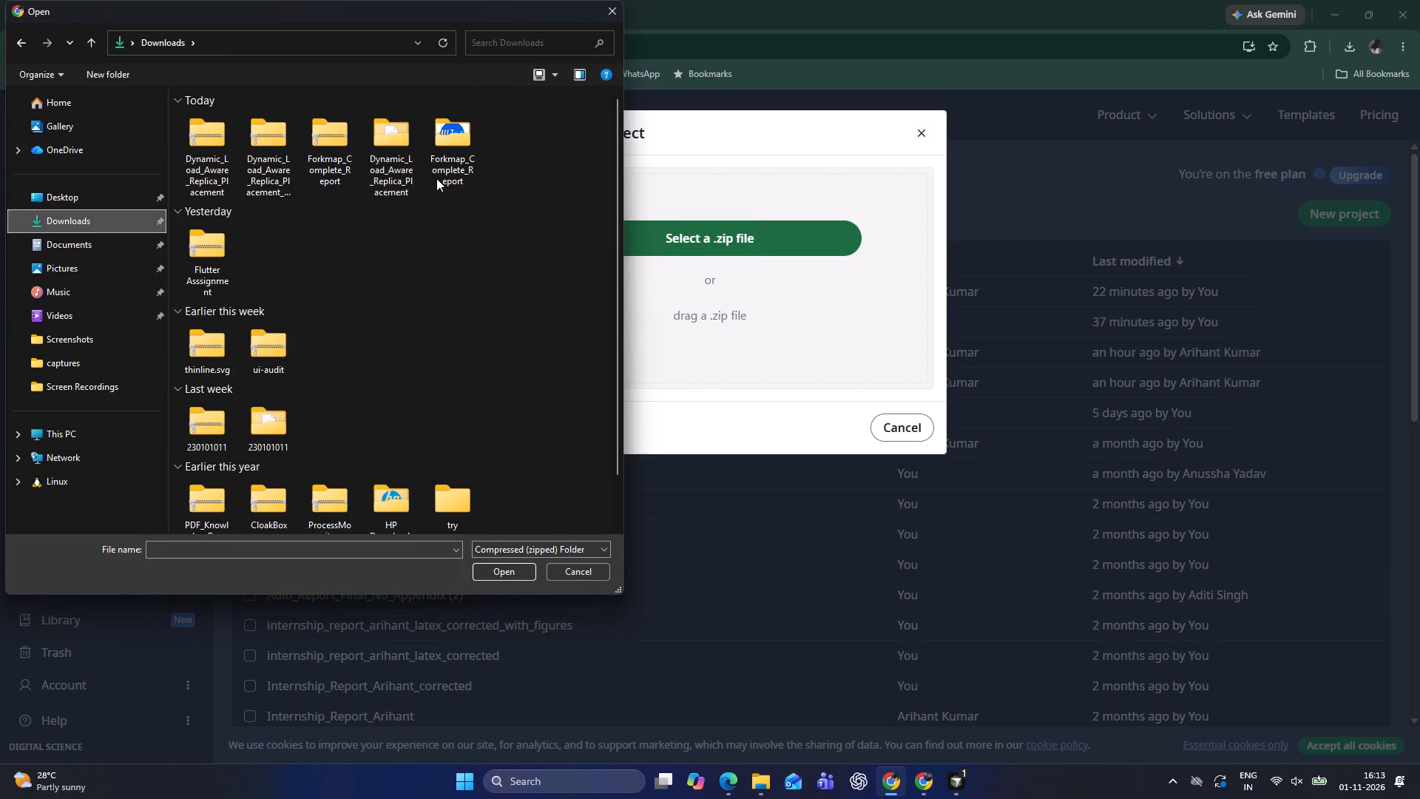
double_click(206, 165)
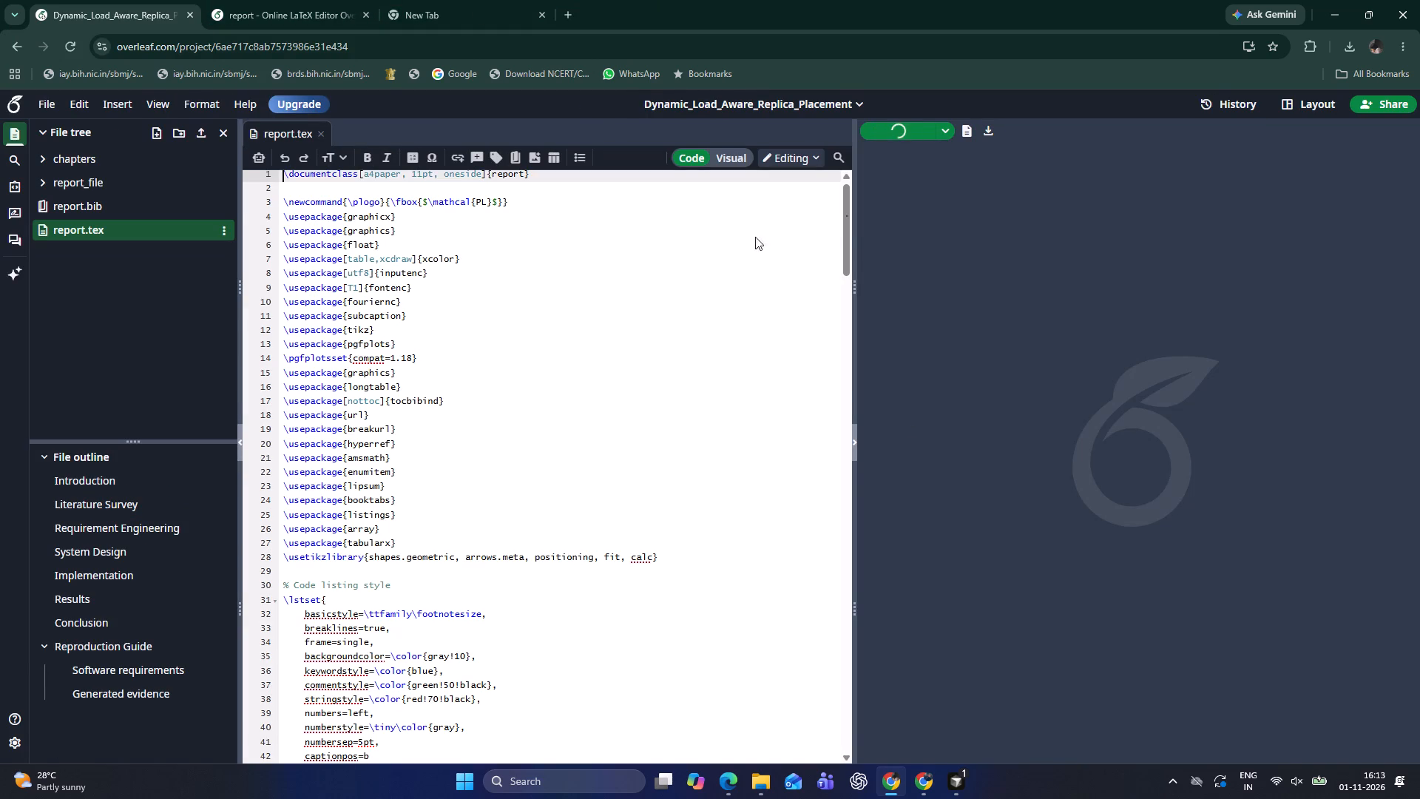
Examine the introduction chapter in the QueuePilot report's PDF, from Problem Statement to Organisation of the Report, as a structure reference.
click(264, 0)
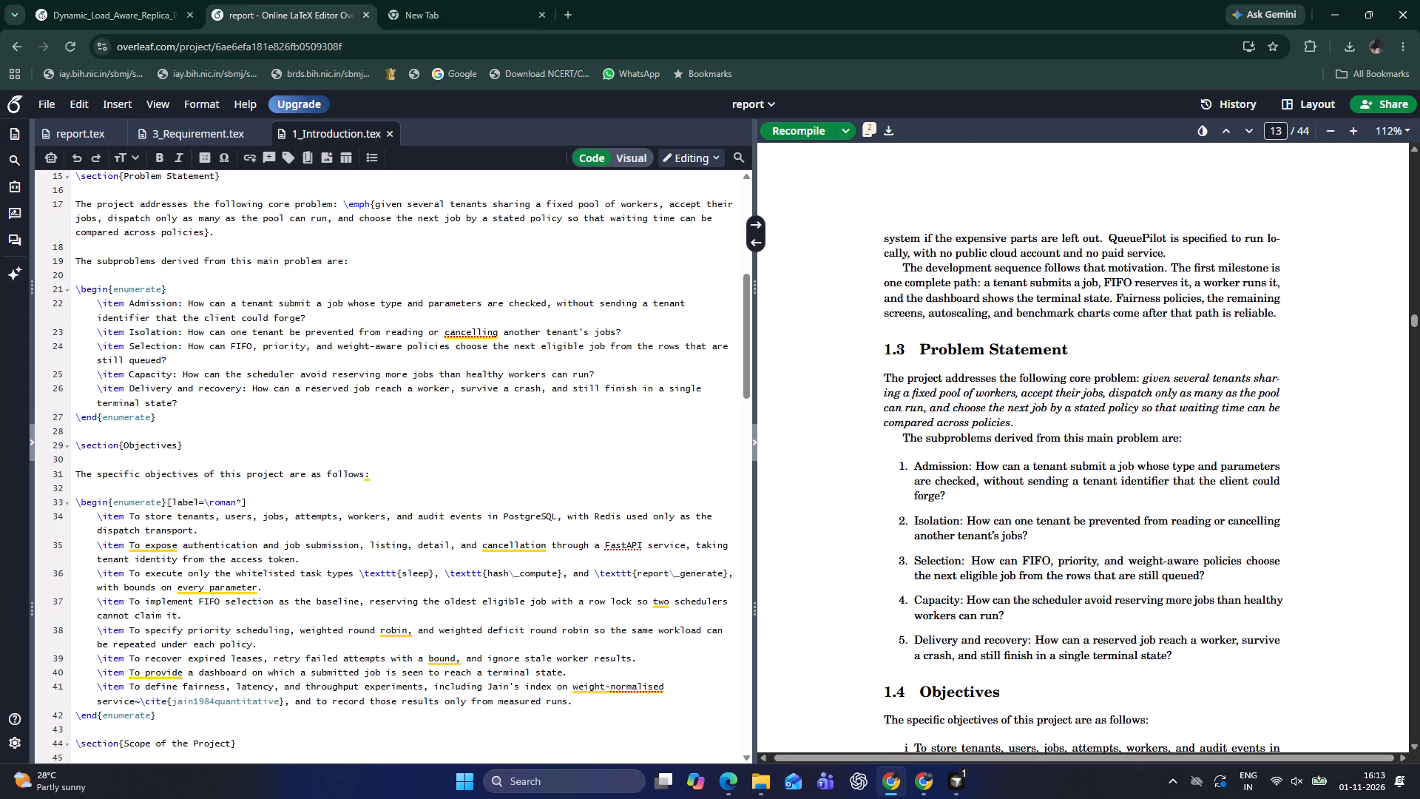
scroll(1130, 395, down, 4)
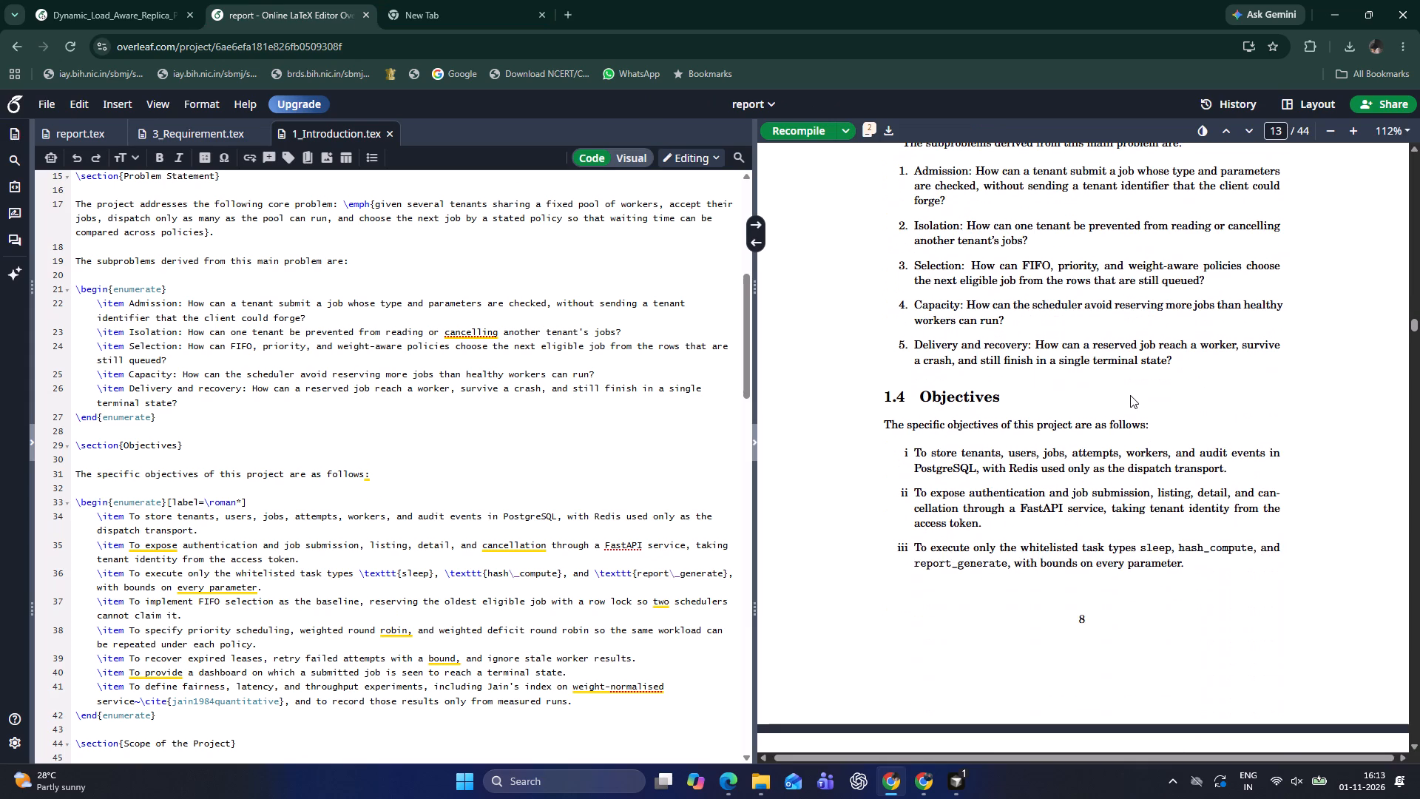
scroll(1130, 395, down, 2)
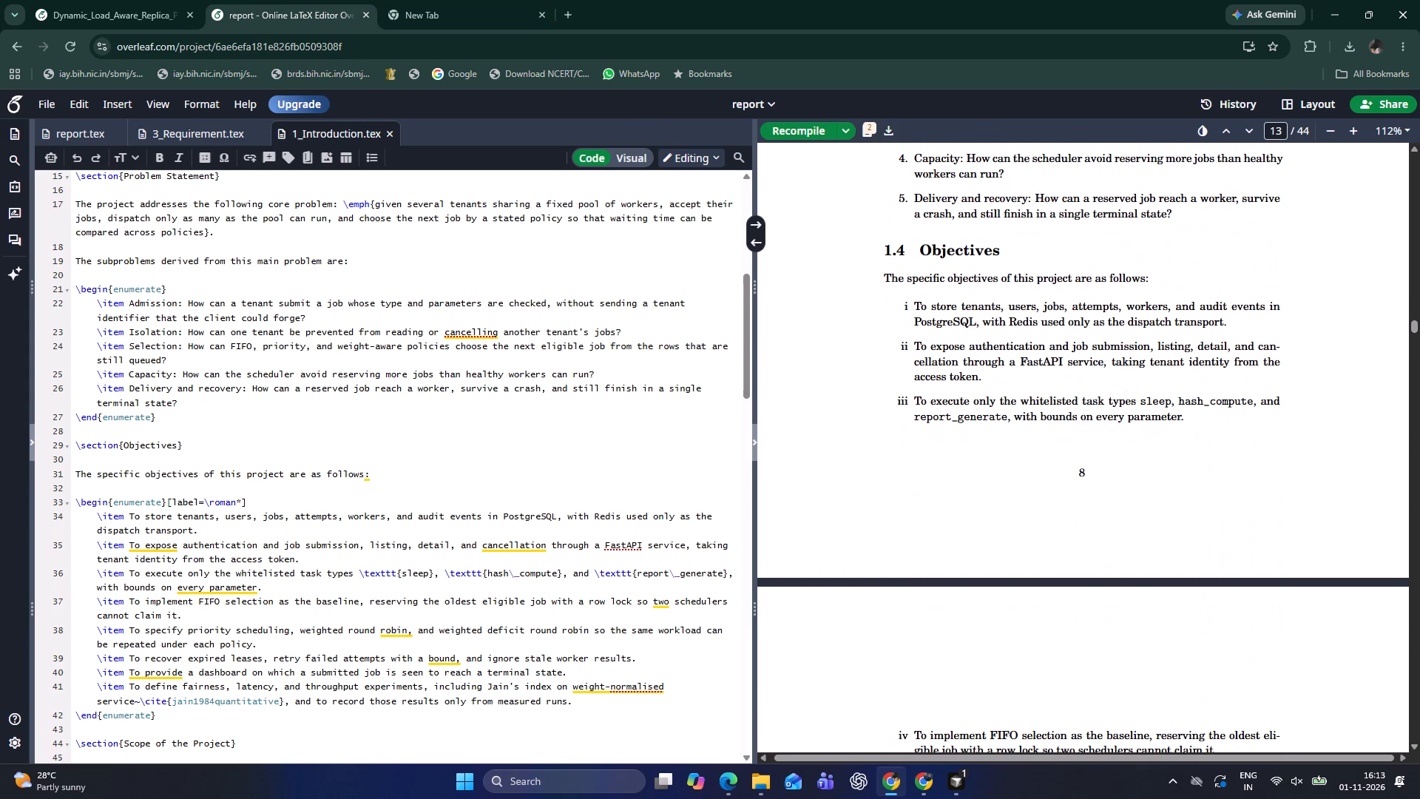
scroll(1152, 403, down, 5)
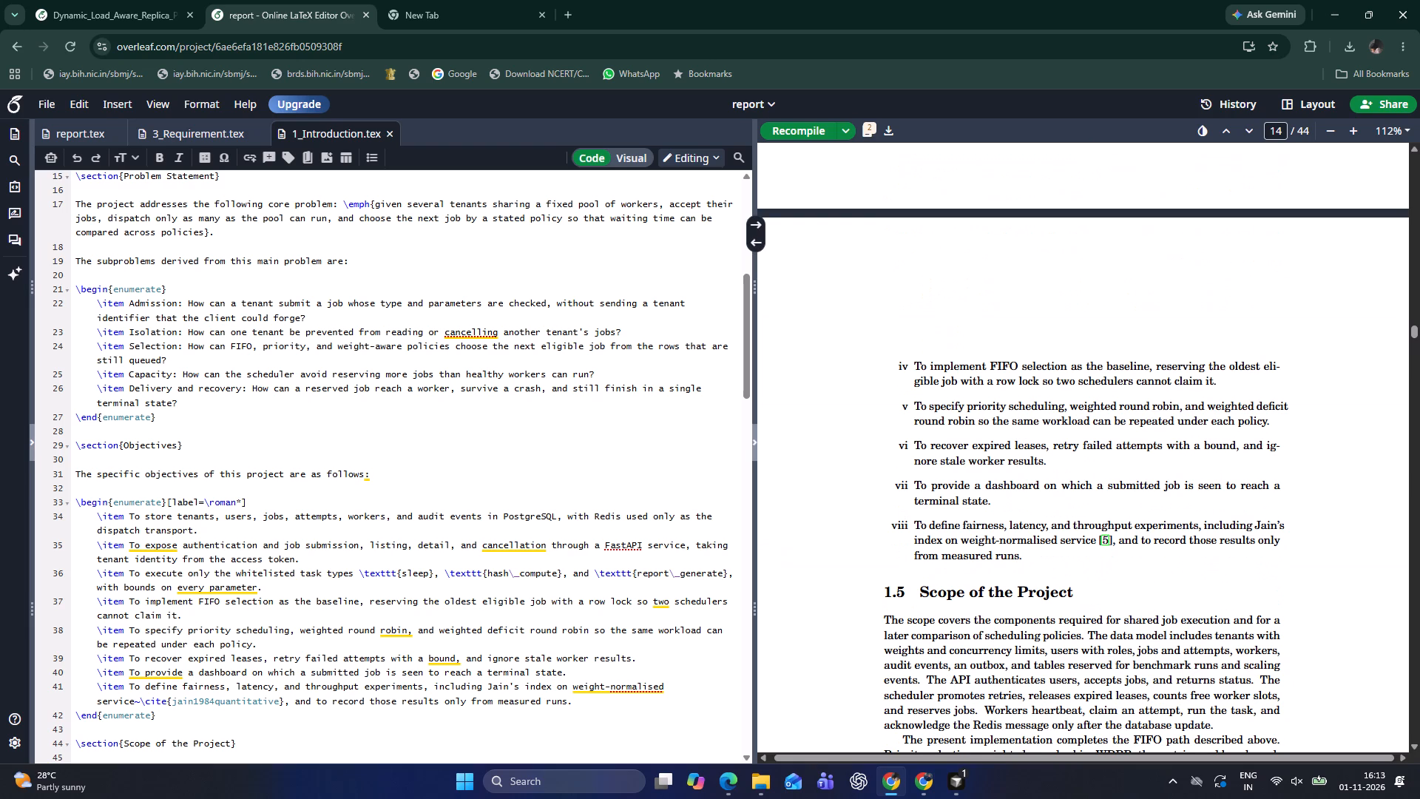
scroll(1152, 403, down, 7)
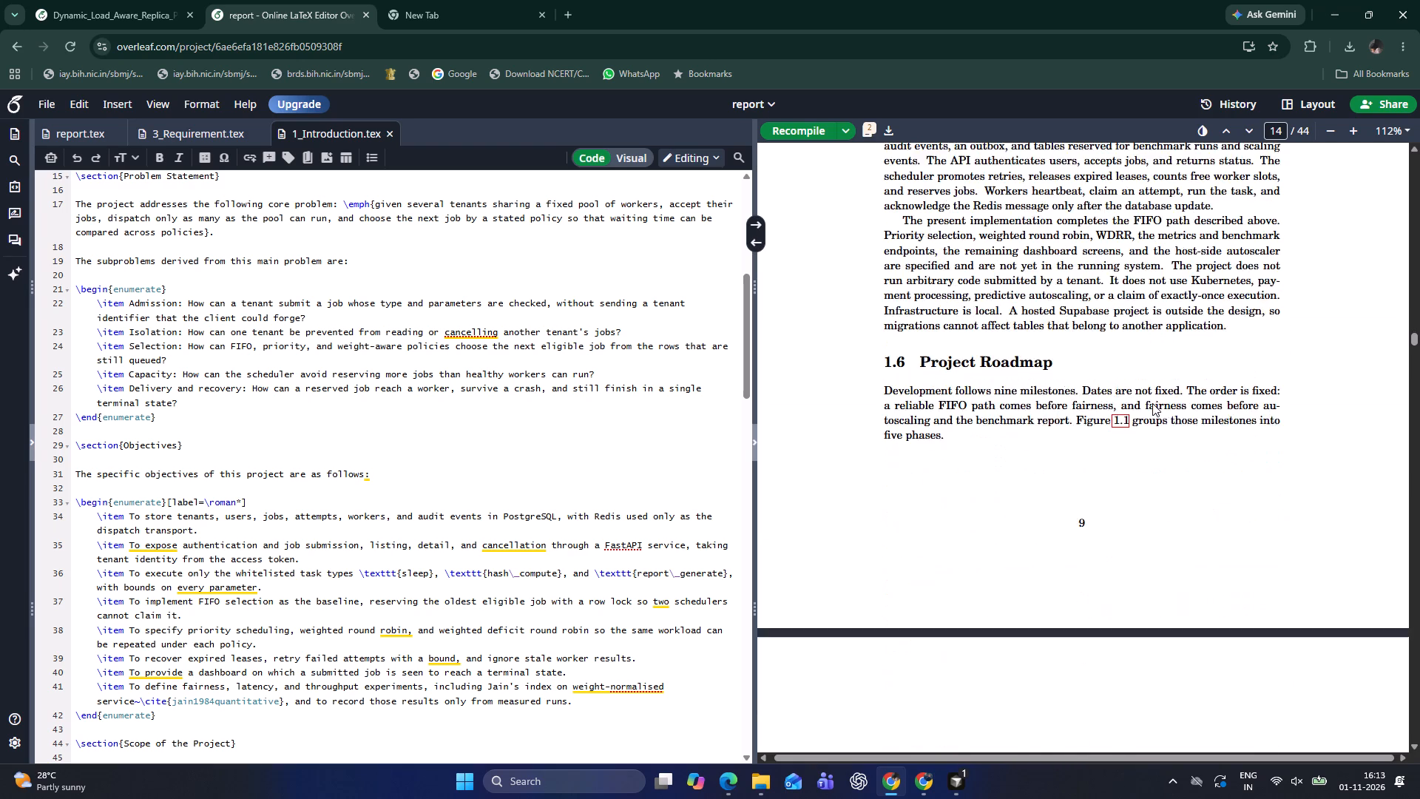
scroll(1152, 403, down, 8)
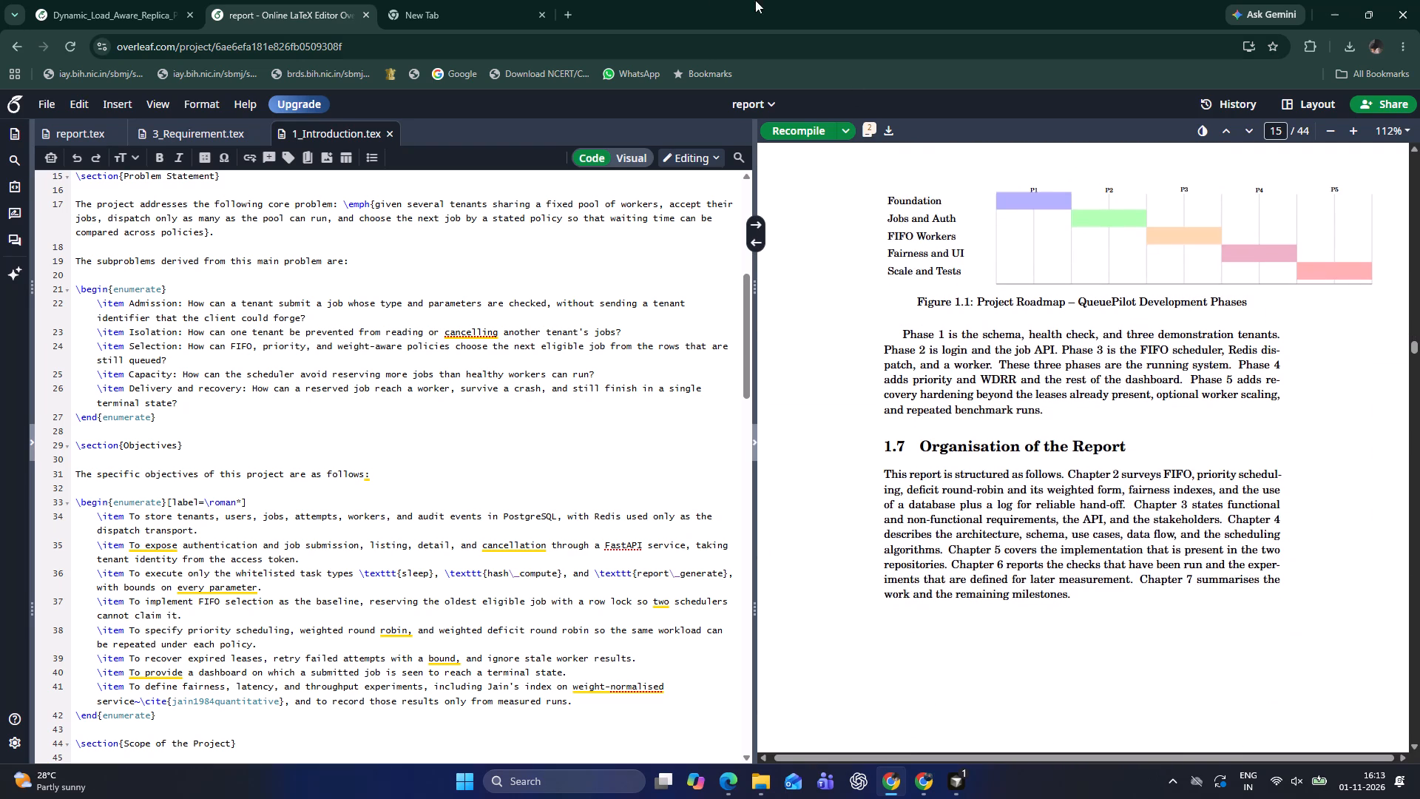
Examine the Dynamic_Load_Aware_Replica_Placement report's PDF from the title page through the front matter to Chapter 1's Research questions.
click(88, 0)
scroll(1064, 573, down, 3)
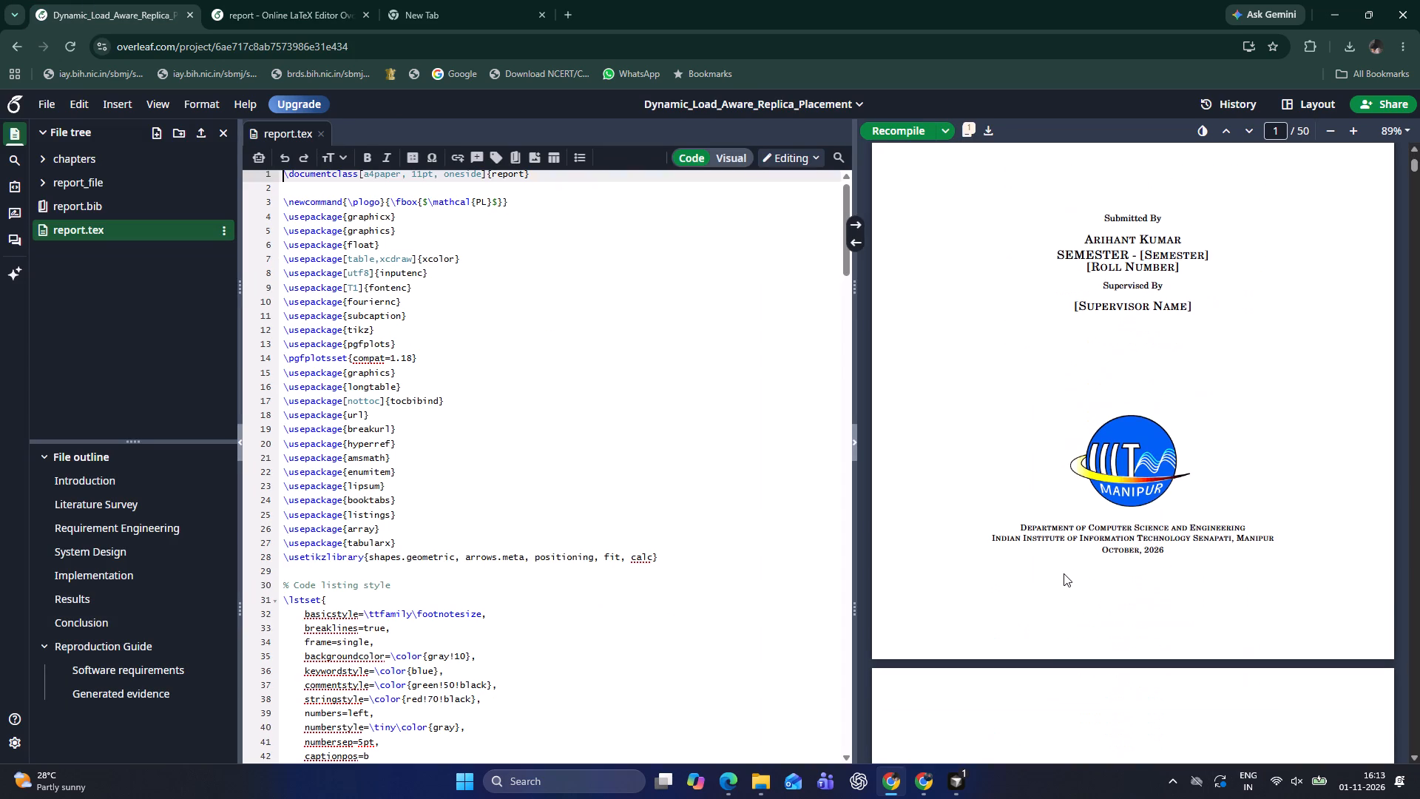
scroll(1064, 573, down, 3)
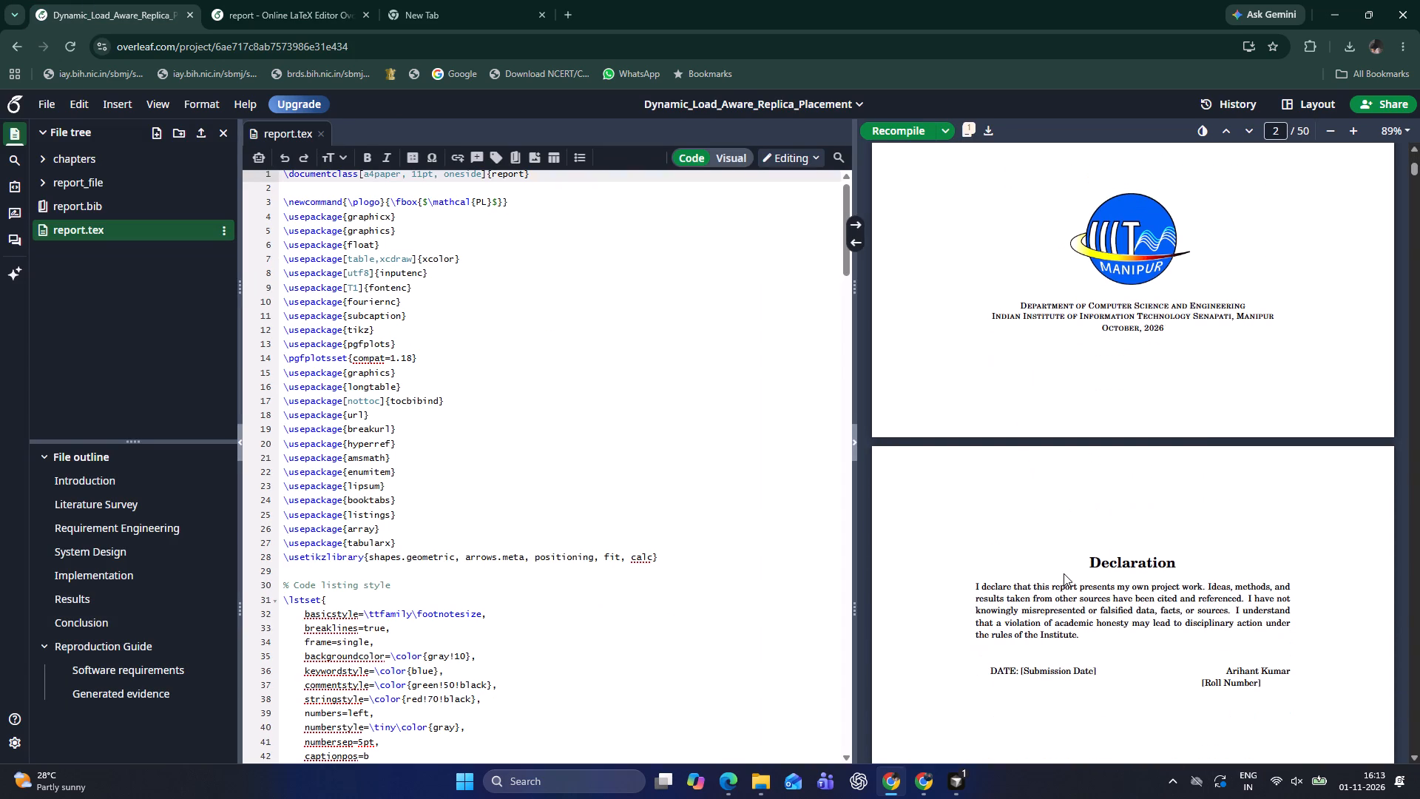
scroll(1064, 573, down, 3)
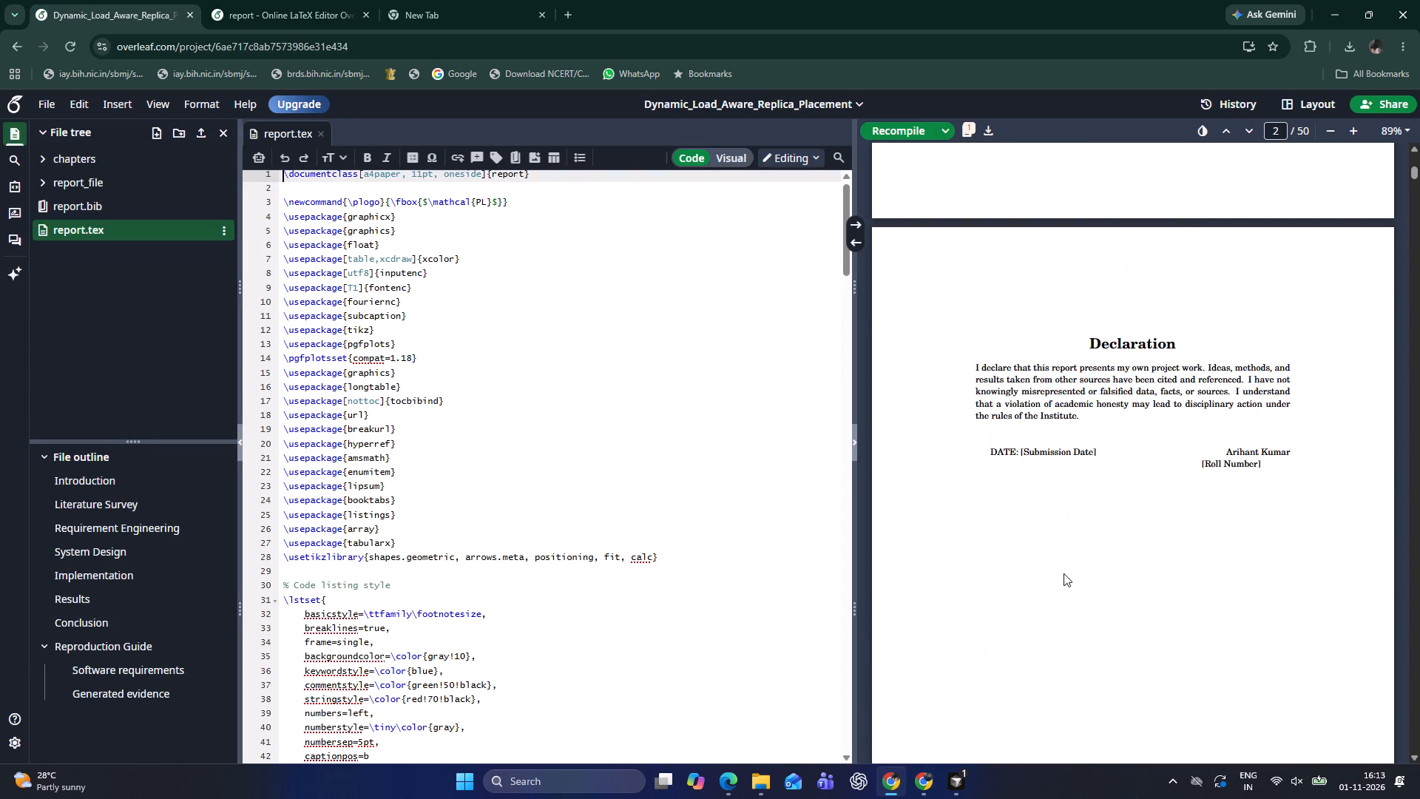
scroll(1064, 573, down, 20)
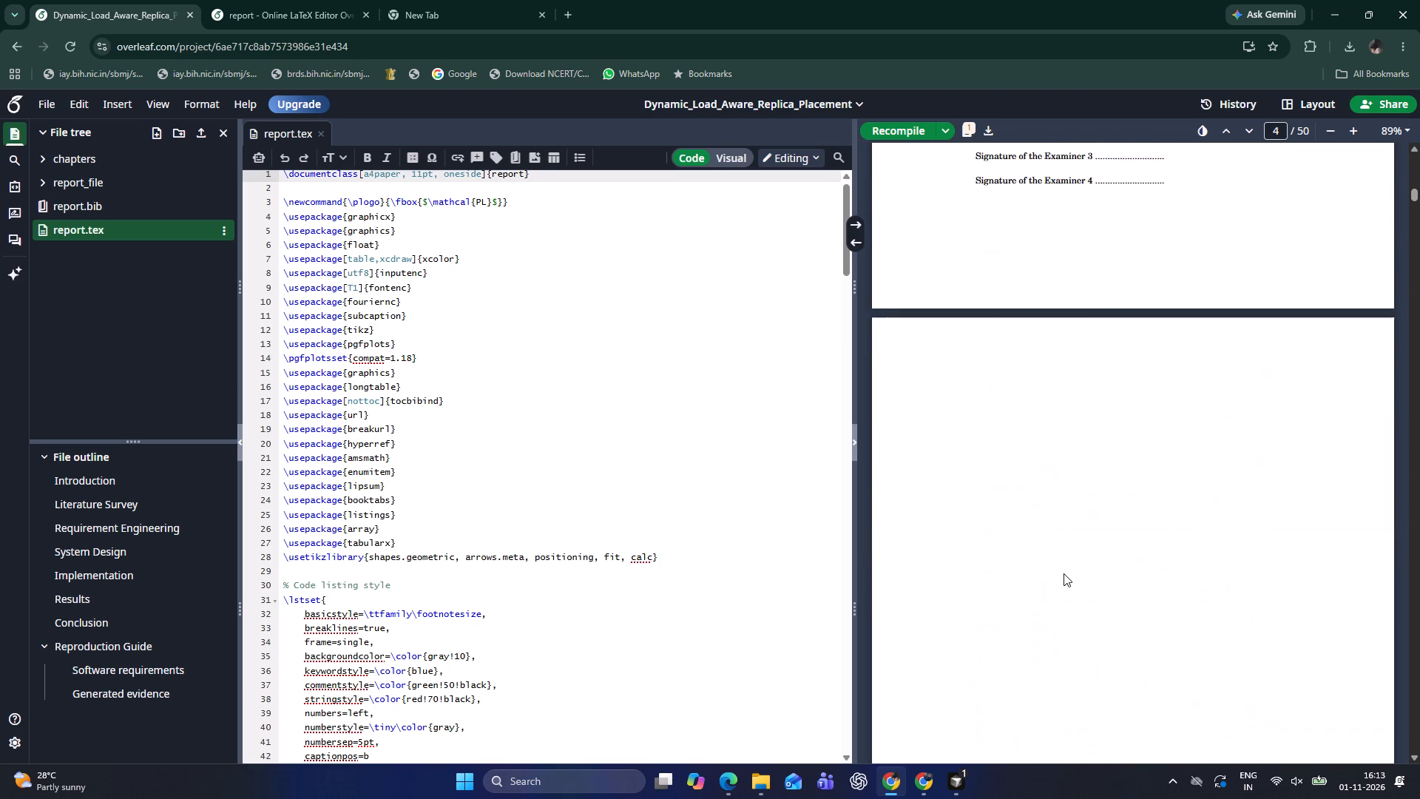
scroll(1064, 573, down, 20)
scroll(1064, 573, down, 6)
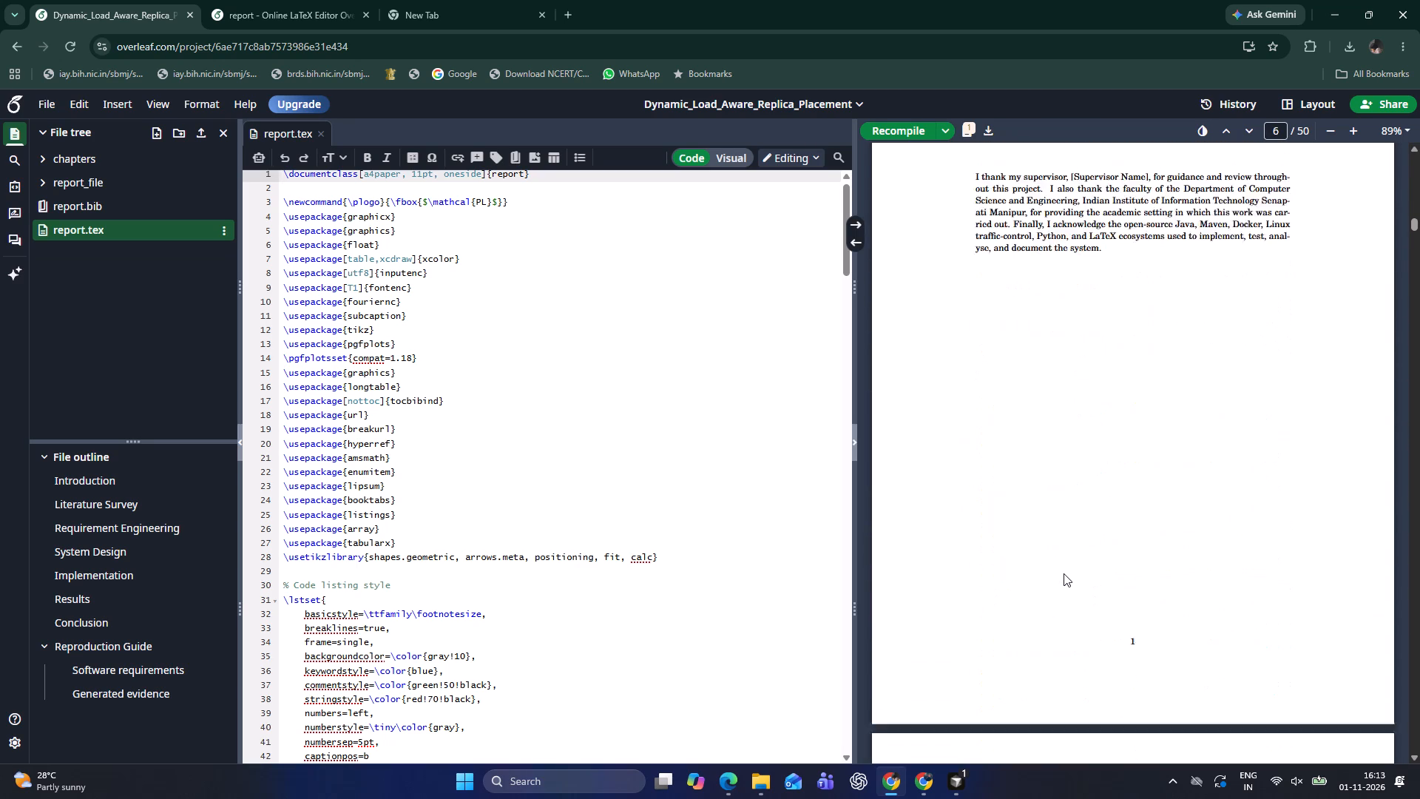
scroll(1064, 573, down, 20)
scroll(1064, 573, down, 5)
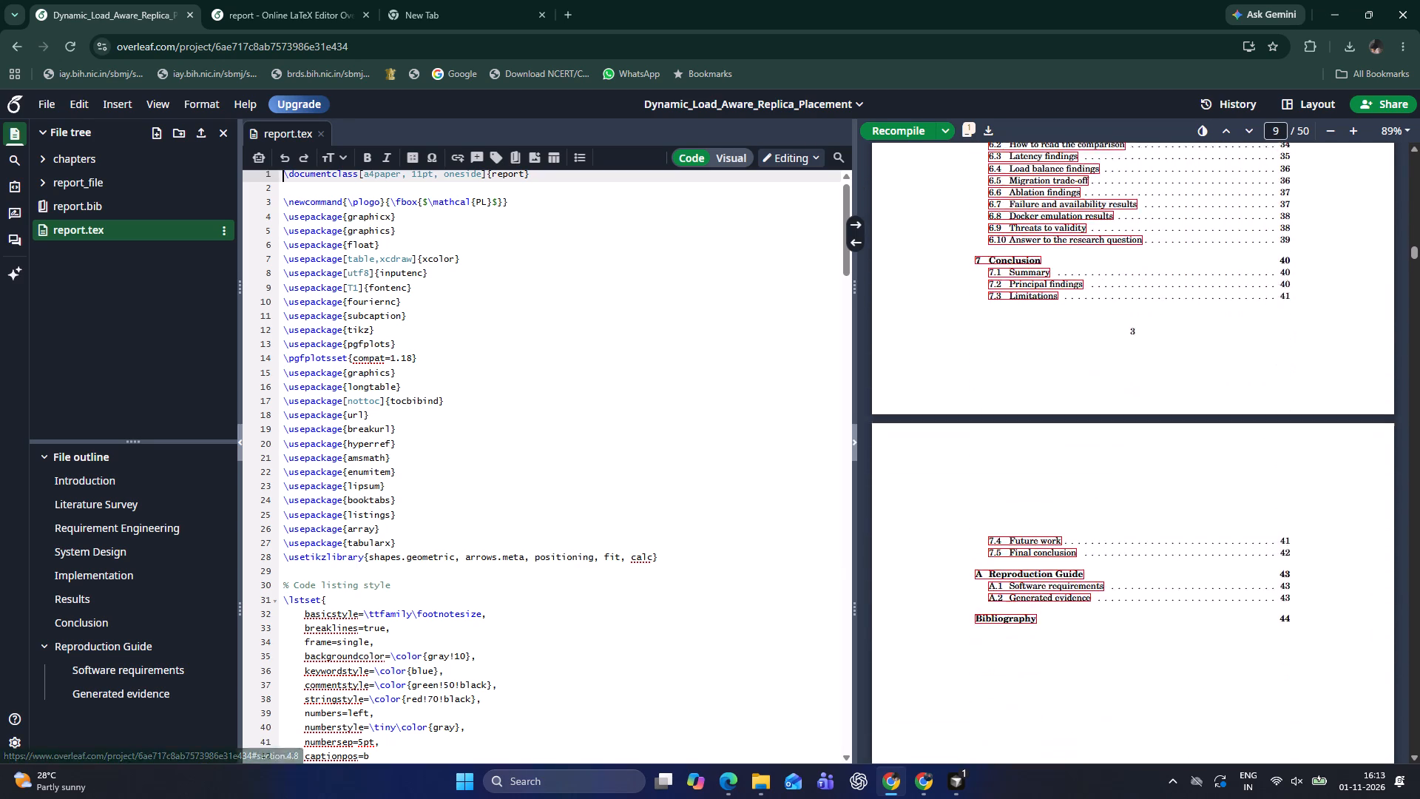
scroll(1064, 573, down, 20)
scroll(1064, 573, down, 5)
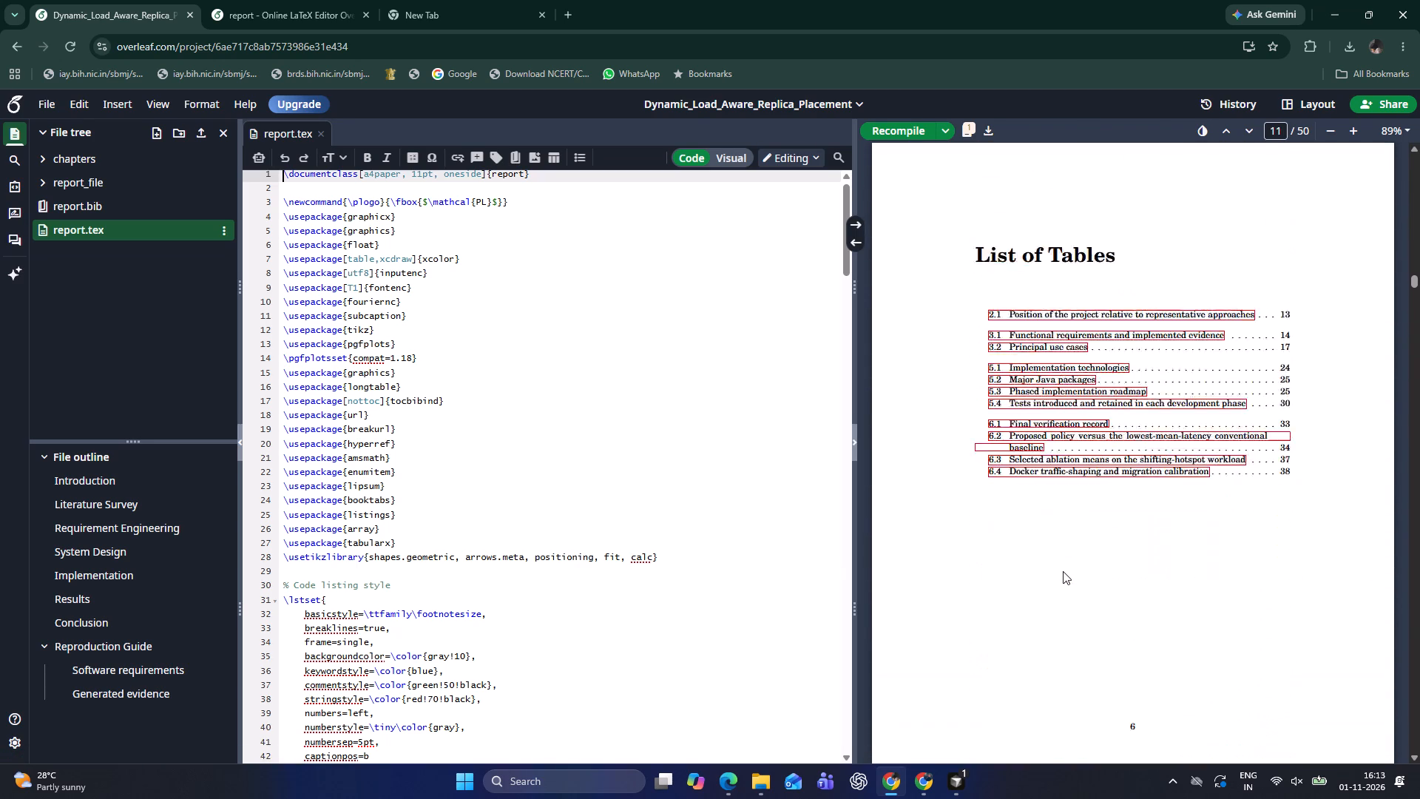
scroll(1063, 571, down, 16)
scroll(1063, 571, up, 6)
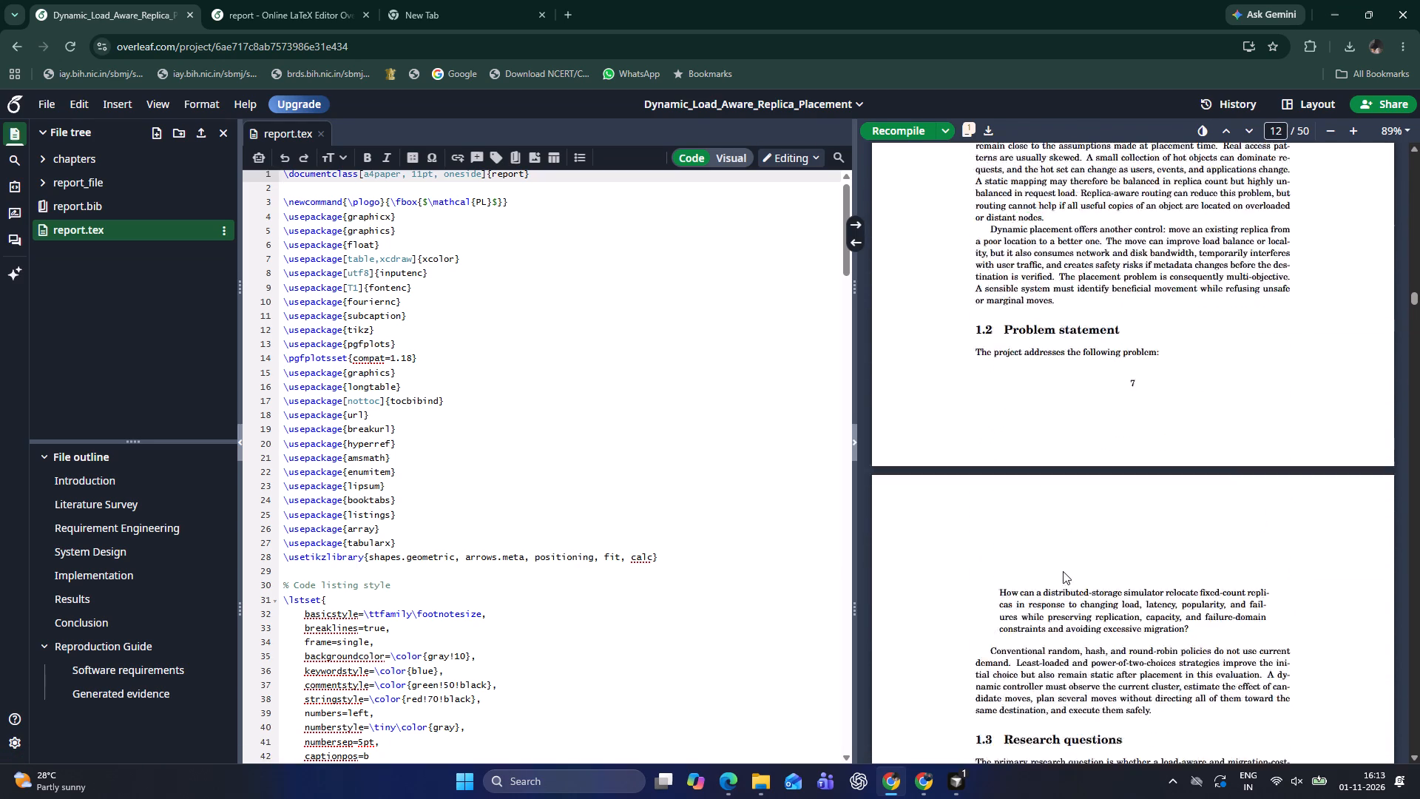
scroll(1063, 571, up, 4)
scroll(1063, 571, down, 8)
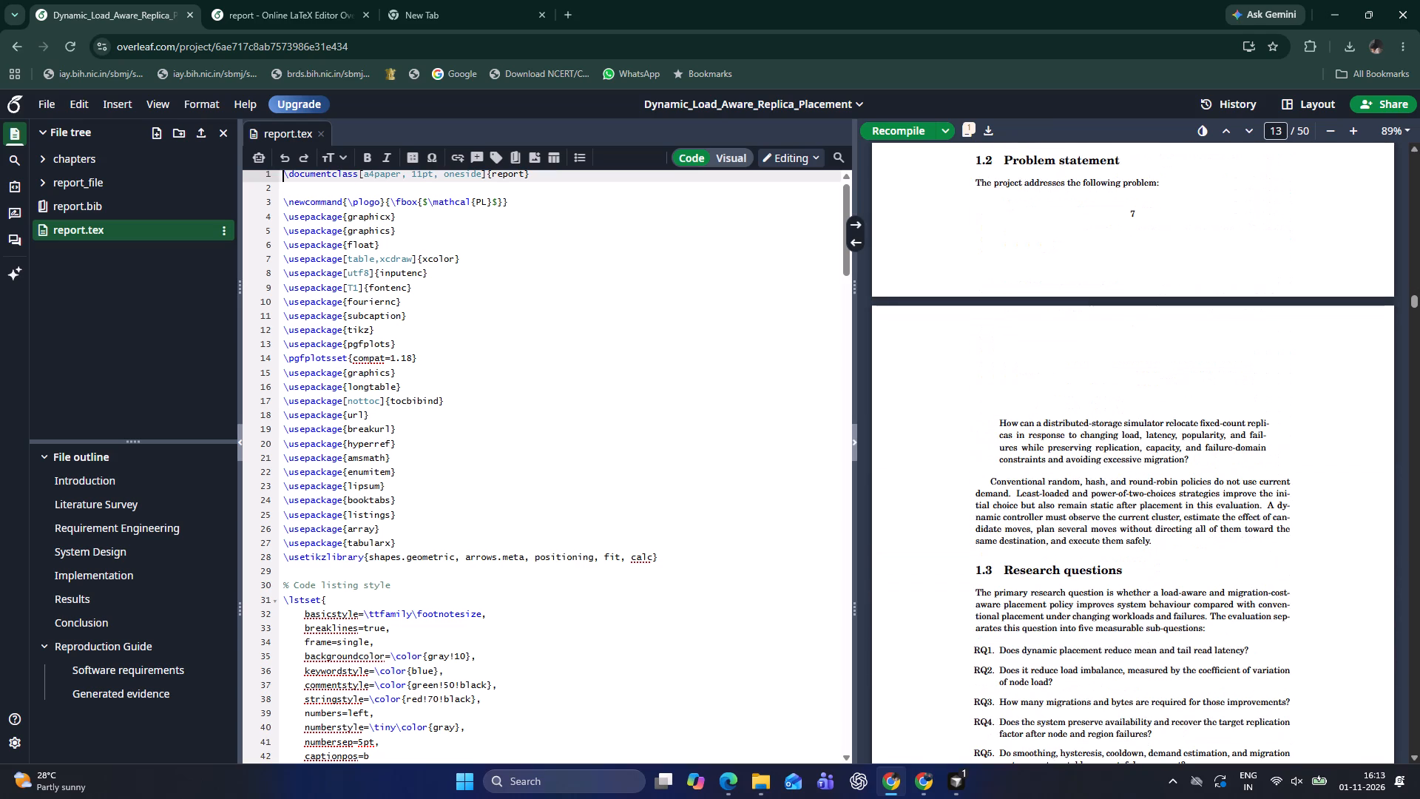
scroll(1063, 571, up, 13)
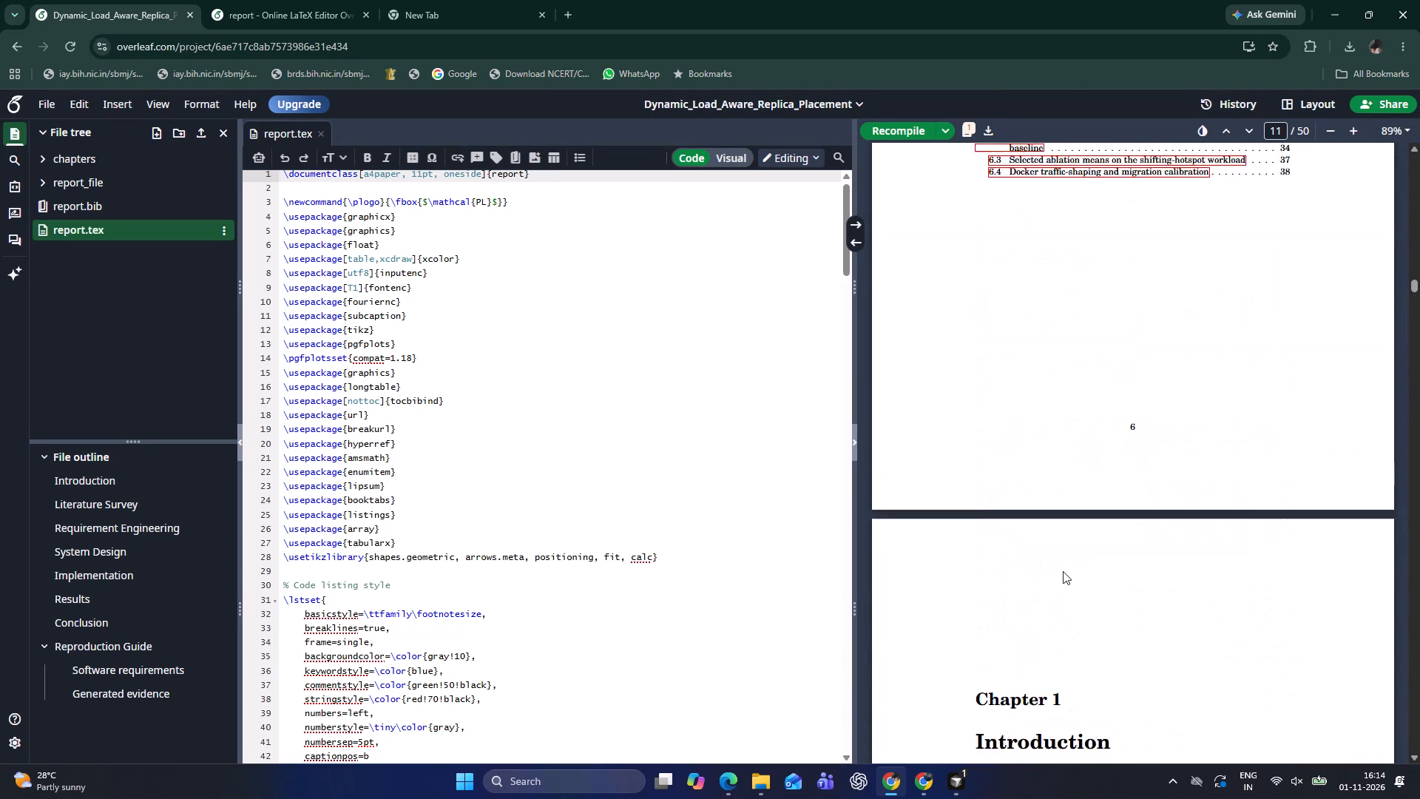
scroll(1063, 571, up, 6)
scroll(1063, 571, up, 20)
scroll(1063, 571, up, 2)
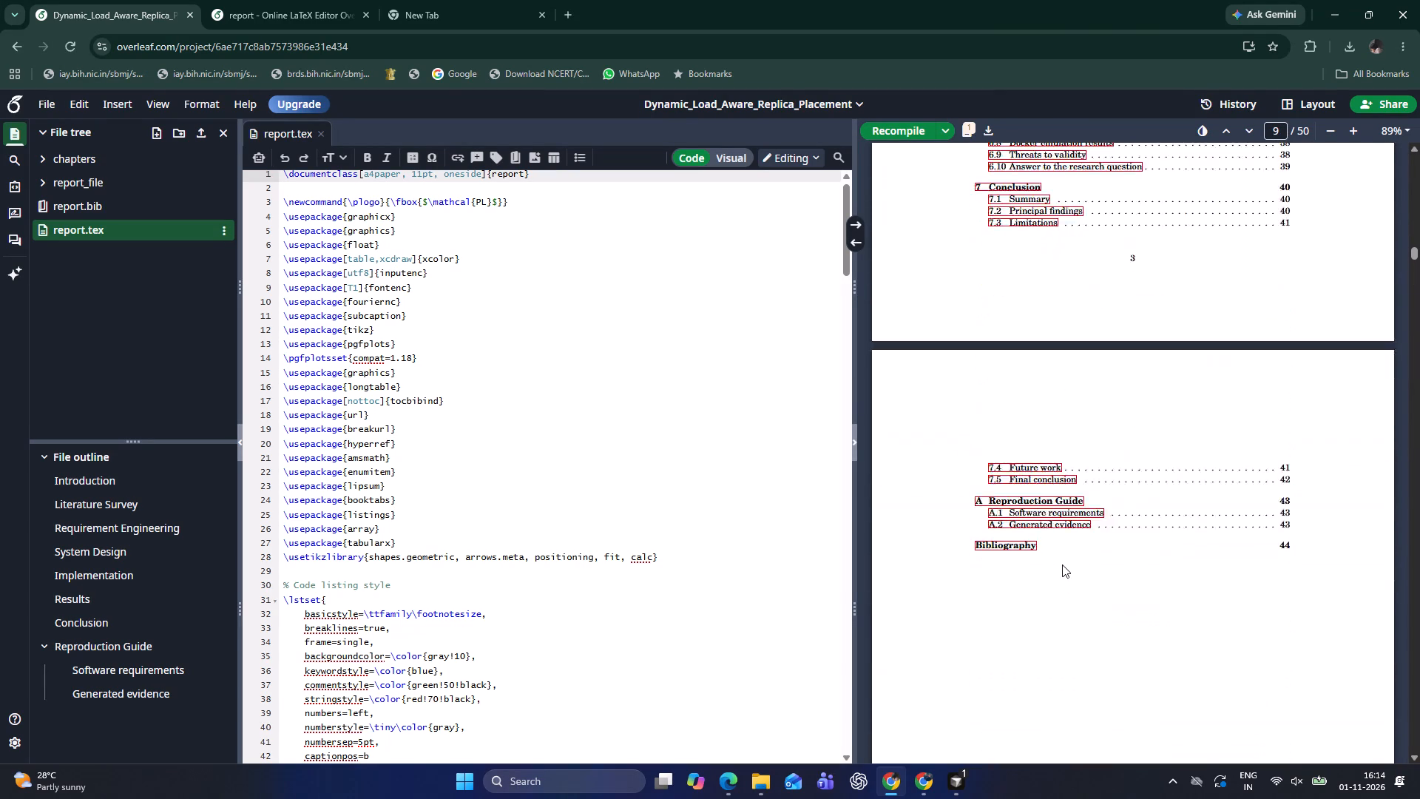
scroll(1062, 564, up, 20)
scroll(1062, 564, up, 15)
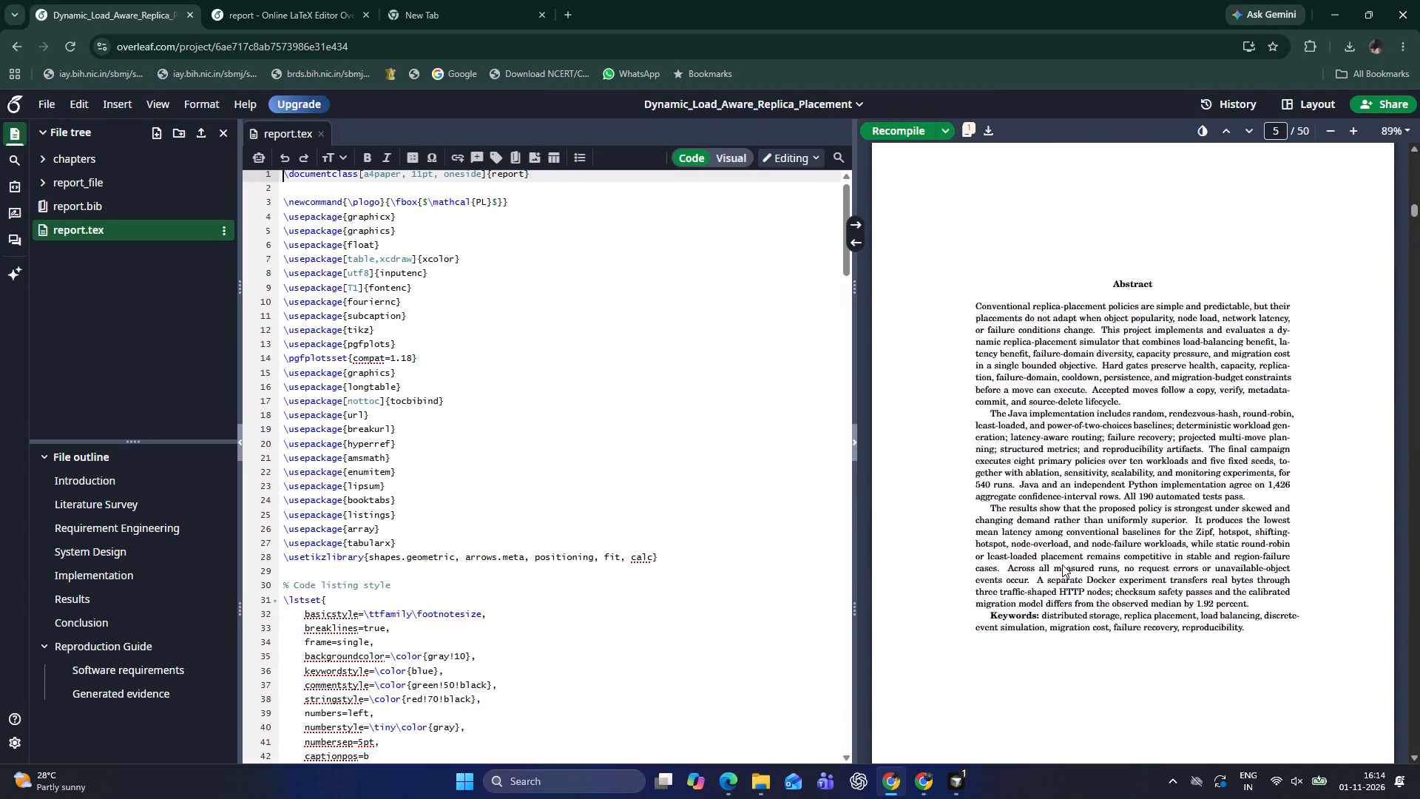
scroll(1062, 564, up, 20)
scroll(1062, 564, up, 15)
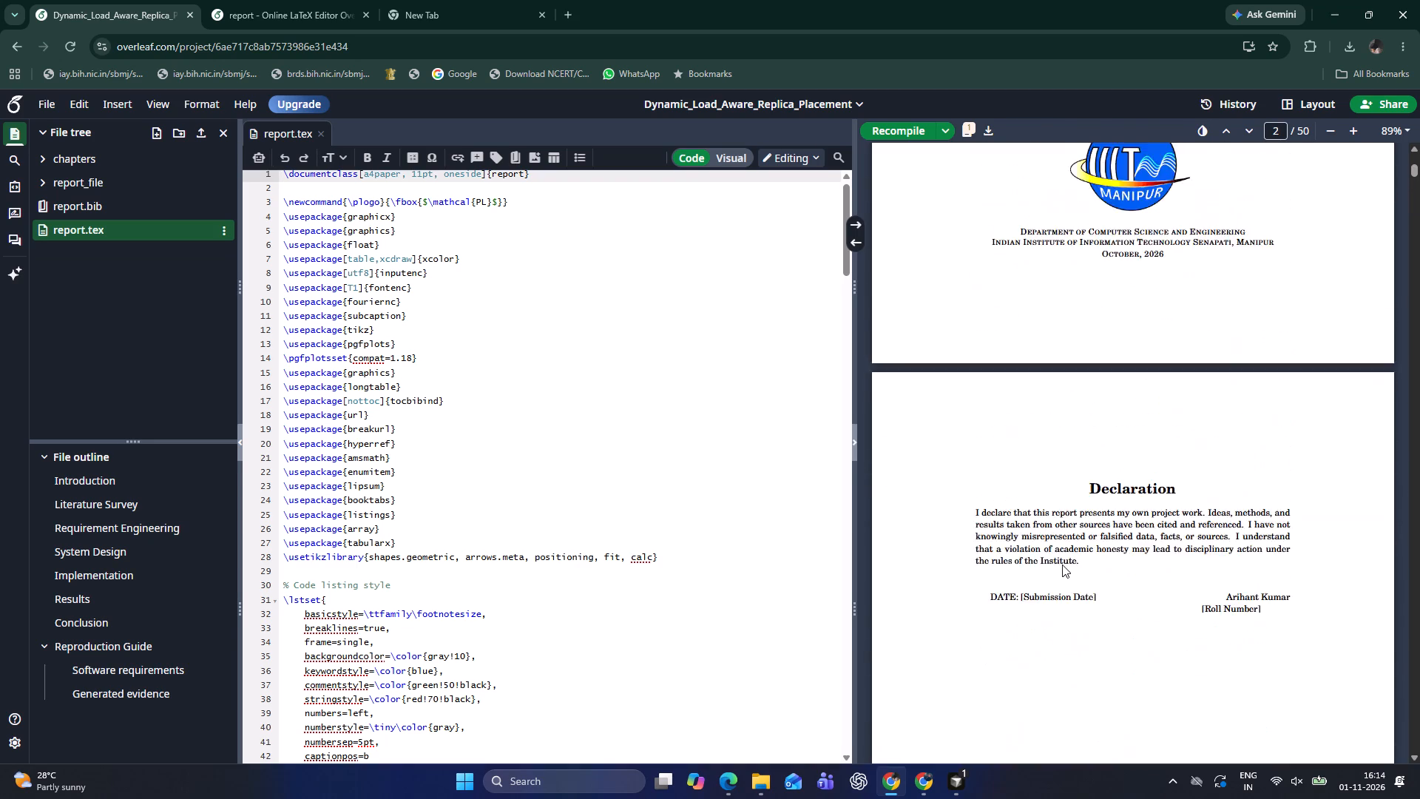
scroll(1062, 564, up, 20)
scroll(1062, 564, up, 15)
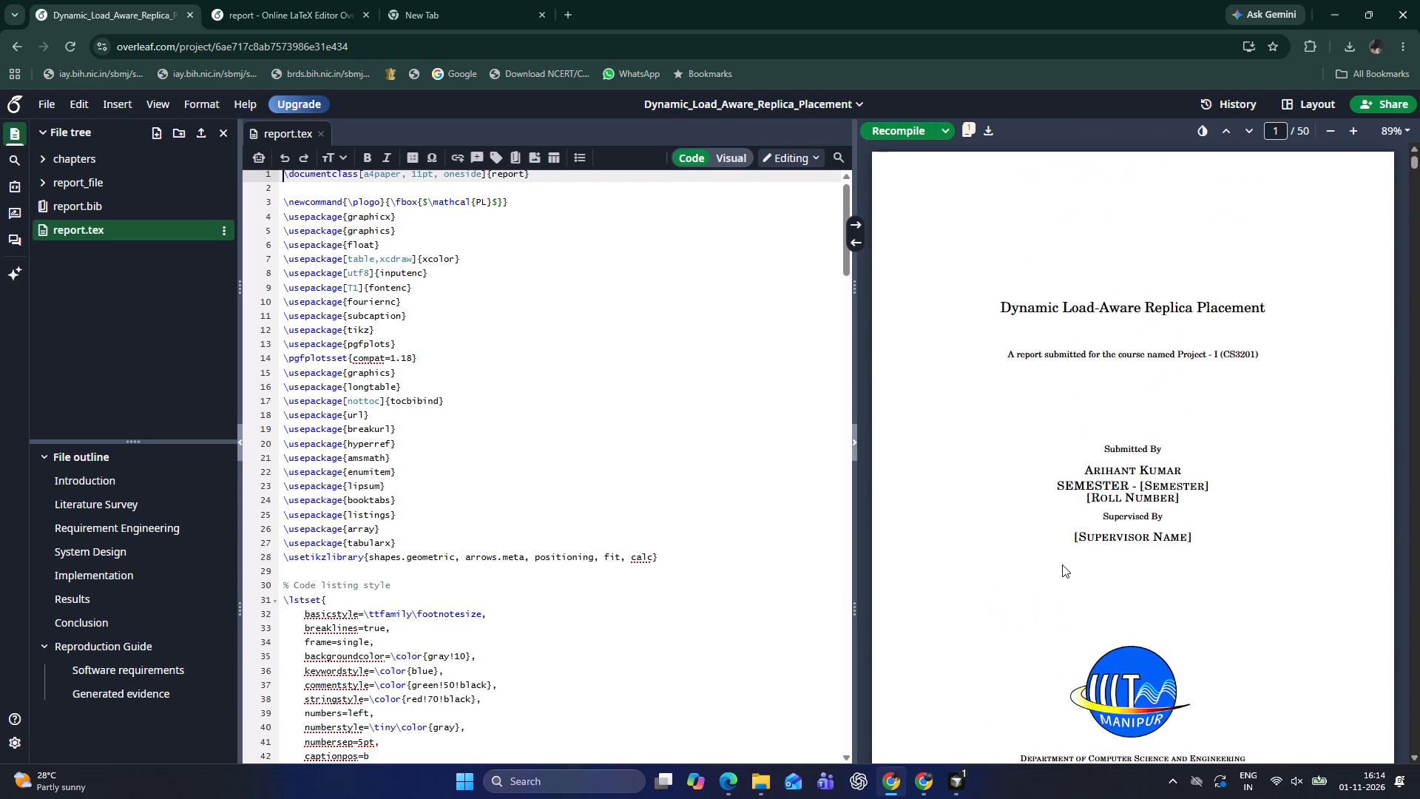
scroll(1062, 564, up, 5)
Trace the title page's semester and roll lines to the source, and replace the StudentRoll definition's placeholder text with the student's roll number.
double_click(1175, 482)
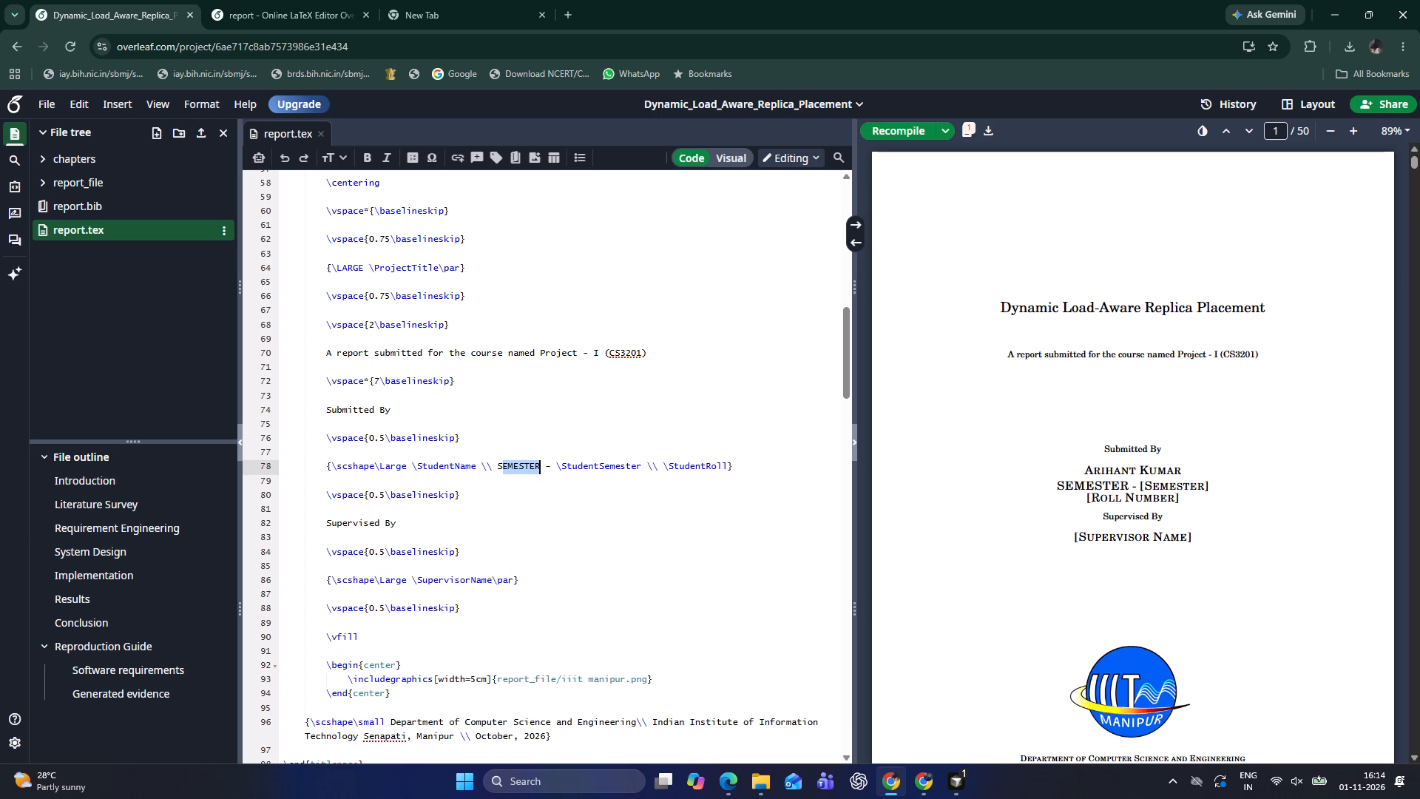
double_click(1153, 485)
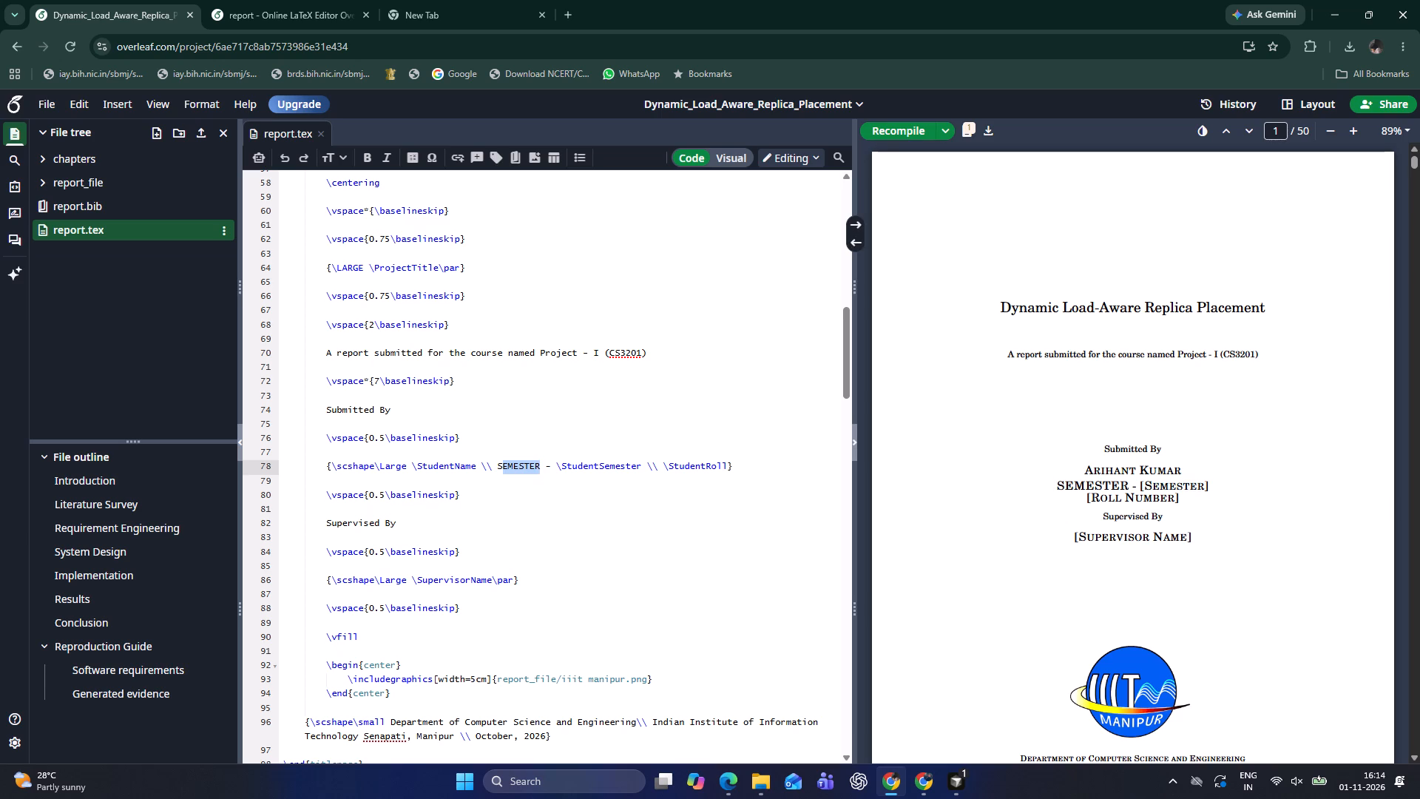
double_click(1149, 500)
scroll(640, 590, up, 4)
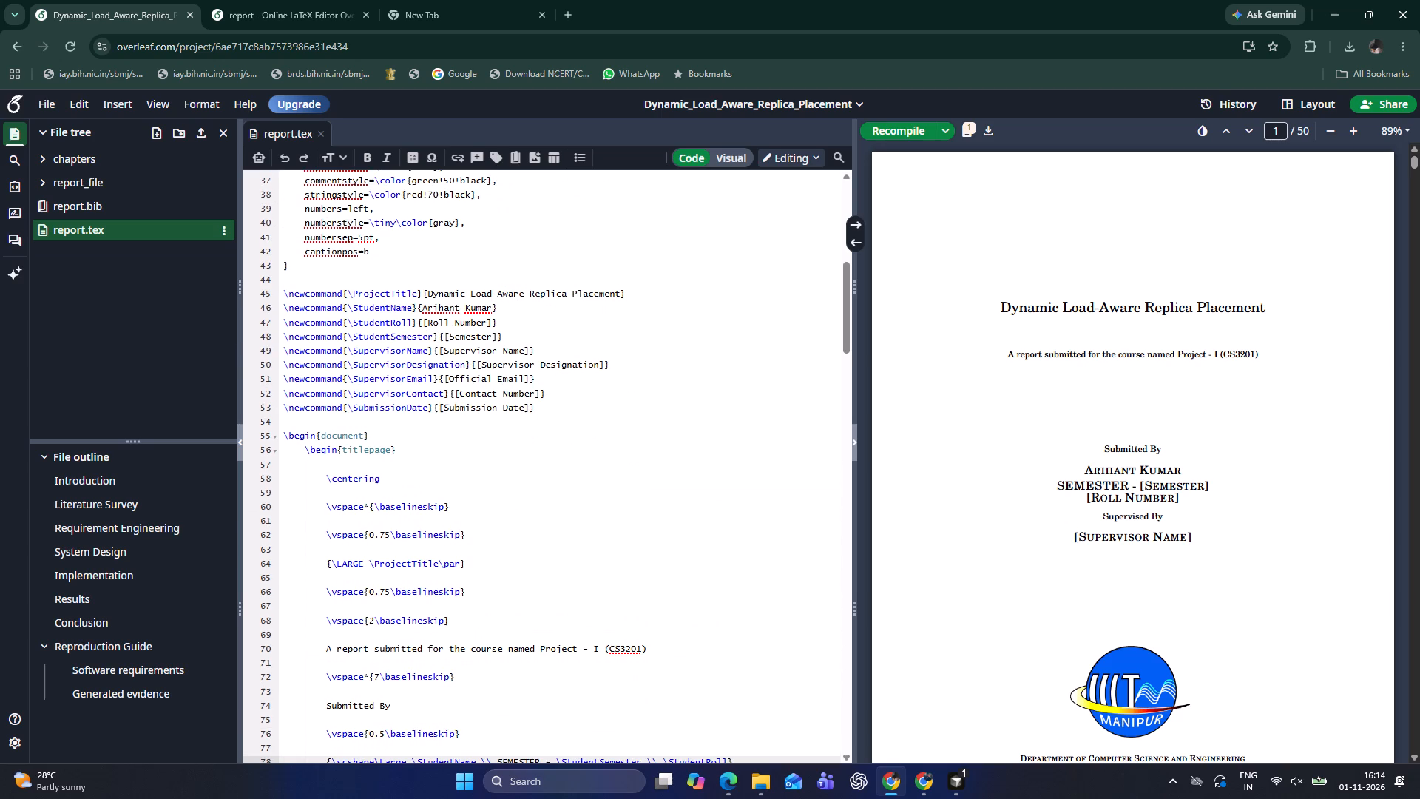
click(483, 322)
key(BackSpace)
key(BackSpace)
key(BackSpace)
key(BackSpace)
key(BackSpace)
key(BackSpace)
key(BackSpace)
key(BackSpace)
key(BackSpace)
key(BackSpace)
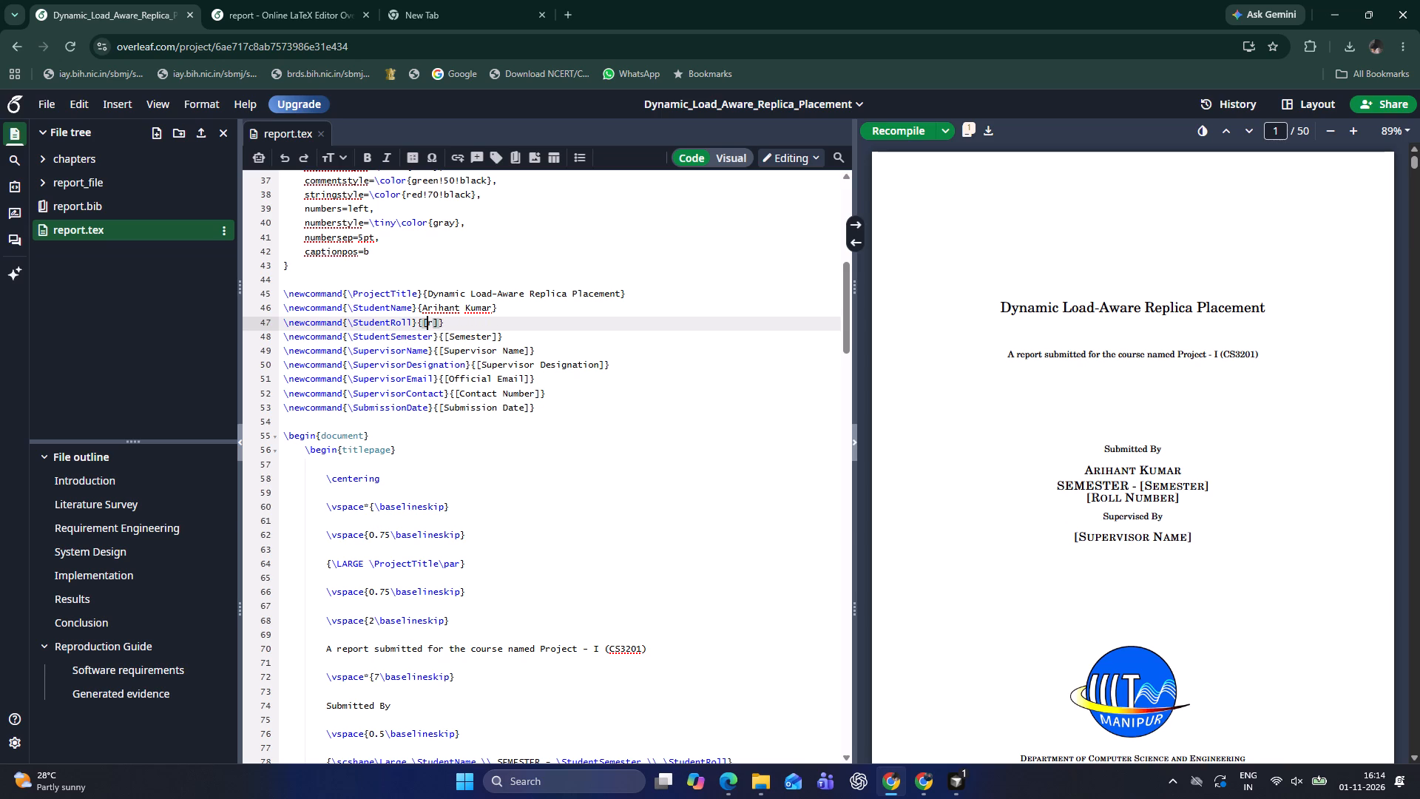
key(Delete)
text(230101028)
Replace the placeholder text in the StudentSemester definition of report.tex with VII.
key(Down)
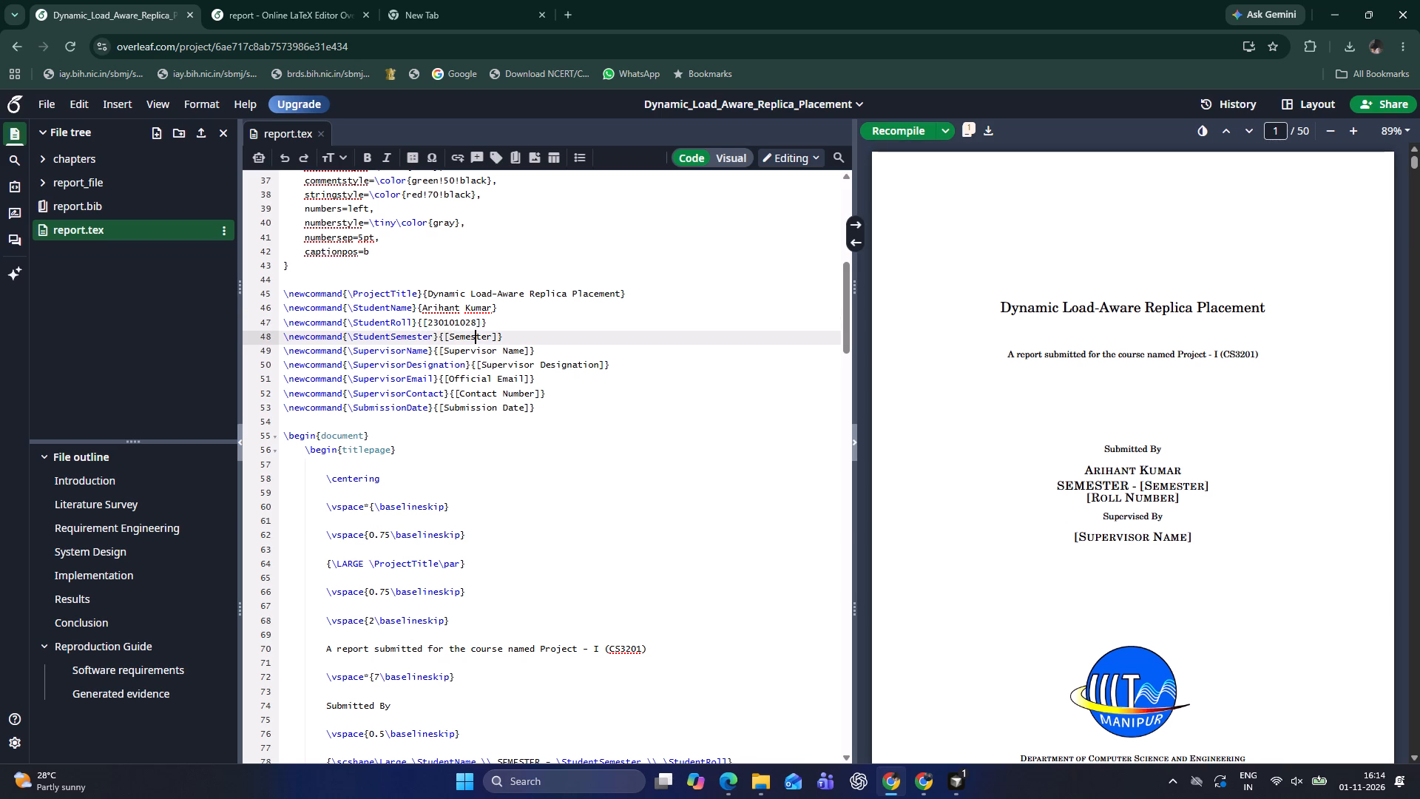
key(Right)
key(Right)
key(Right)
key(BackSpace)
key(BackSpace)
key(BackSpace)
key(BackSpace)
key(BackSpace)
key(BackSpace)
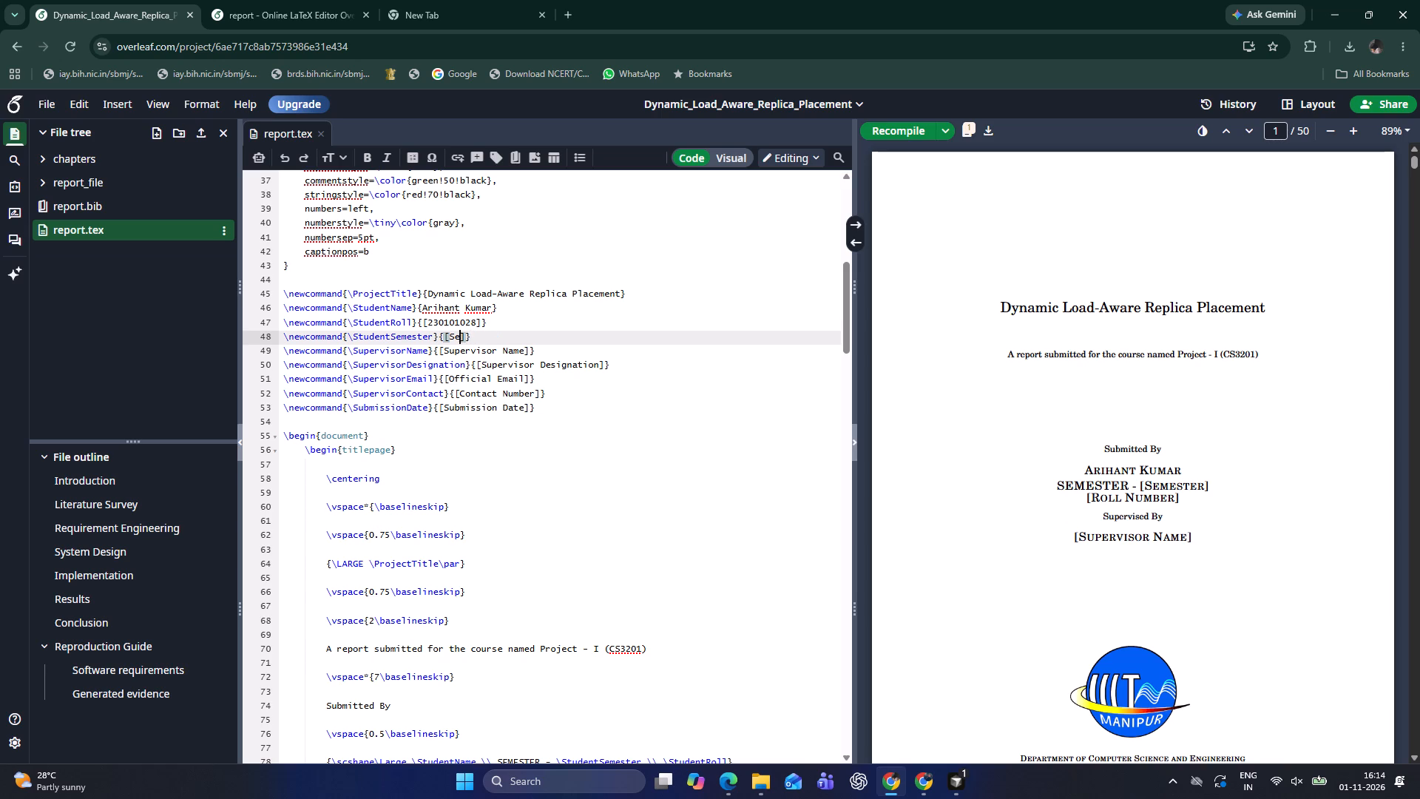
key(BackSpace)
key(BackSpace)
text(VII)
Replace the placeholder text in the SupervisorName definition of report.tex with the supervisor's full name, correctly capitalised.
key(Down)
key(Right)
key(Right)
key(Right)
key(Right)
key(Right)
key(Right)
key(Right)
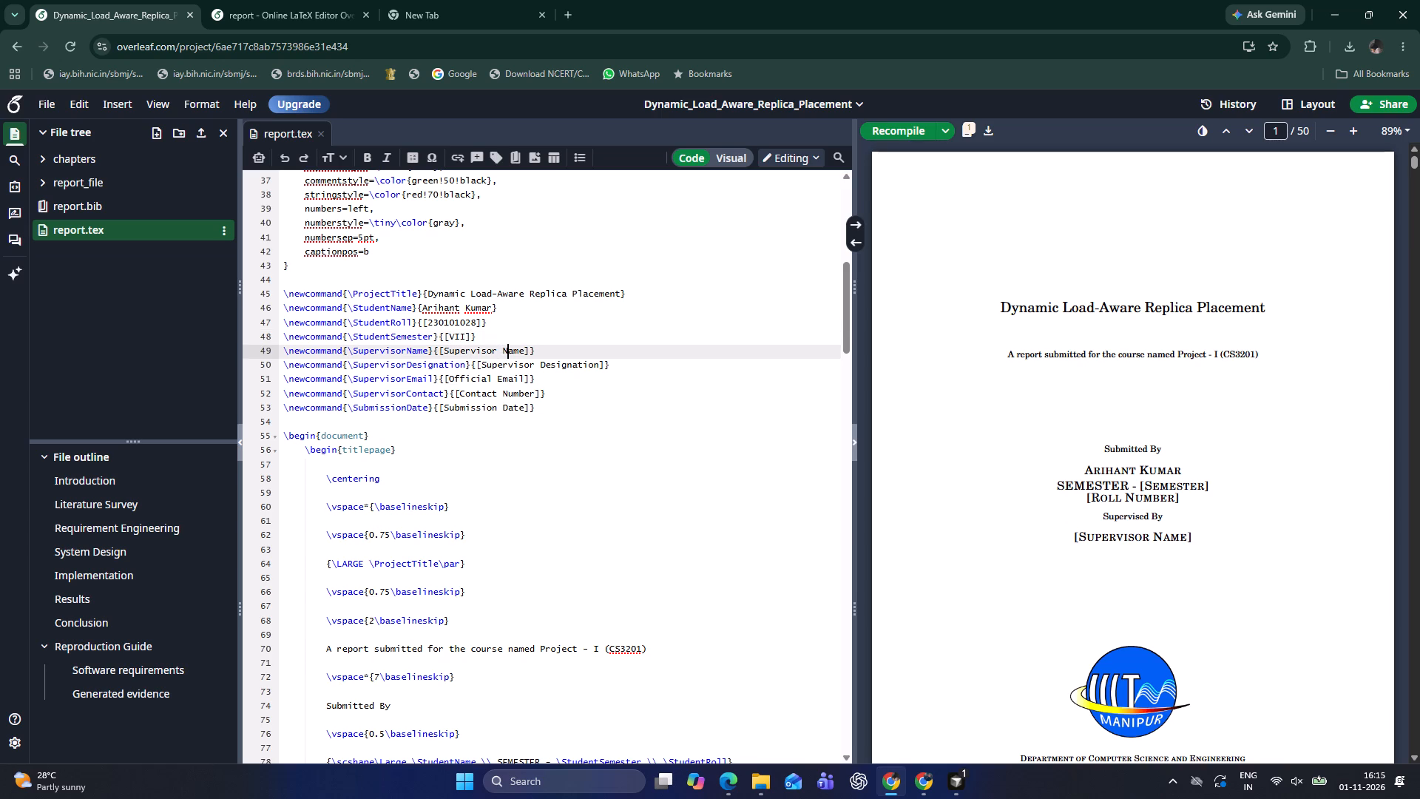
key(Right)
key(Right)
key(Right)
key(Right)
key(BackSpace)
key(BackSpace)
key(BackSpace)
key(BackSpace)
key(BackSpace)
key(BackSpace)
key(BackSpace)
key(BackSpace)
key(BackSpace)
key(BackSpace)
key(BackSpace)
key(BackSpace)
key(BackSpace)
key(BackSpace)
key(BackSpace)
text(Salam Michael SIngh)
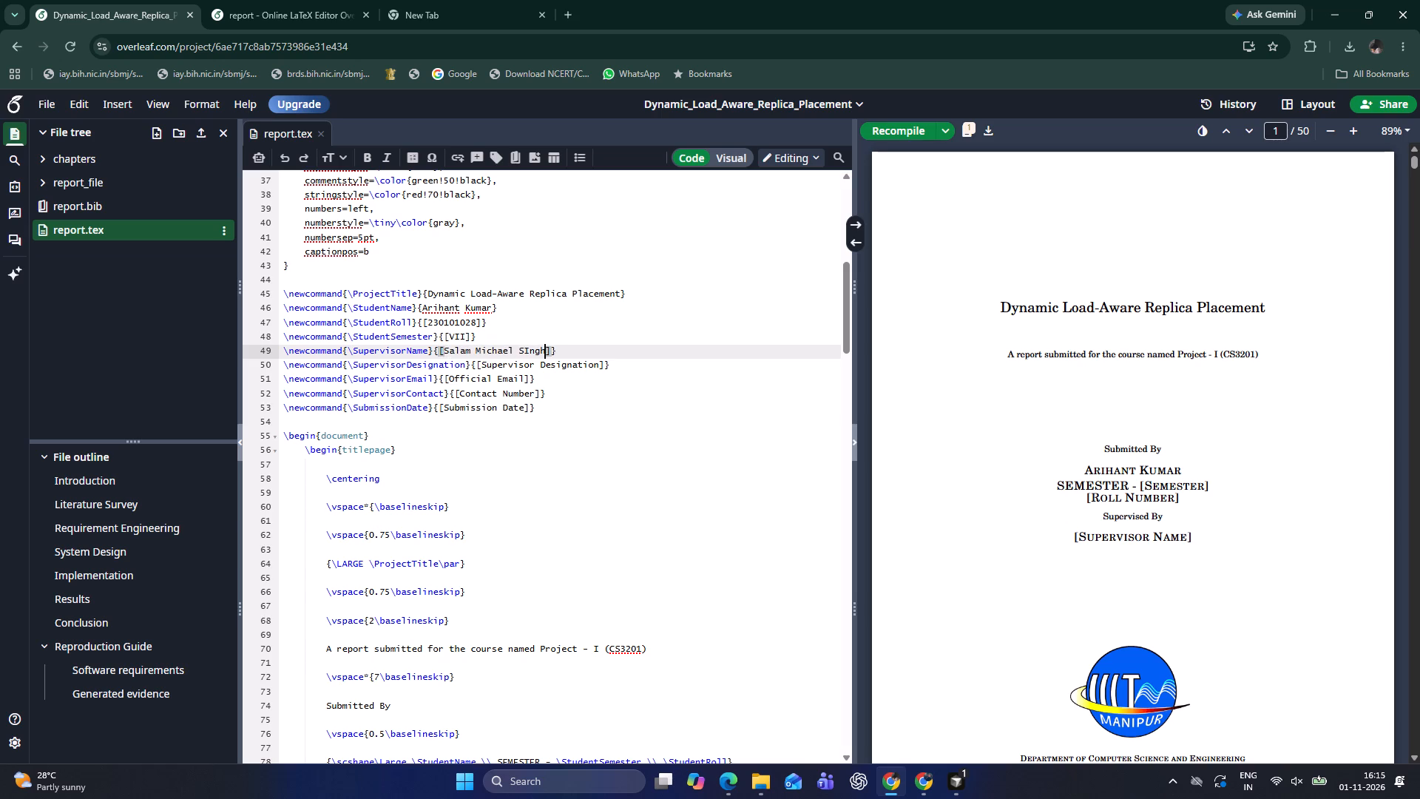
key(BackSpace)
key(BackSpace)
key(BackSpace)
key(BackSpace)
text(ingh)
In the empty browser tab, open the Overleaf projects list and look into the Dynamic_Load_Aware_Replica_Placement_LaTeX_Source (1) project before returning to the list.
click(319, 0)
click(475, 1)
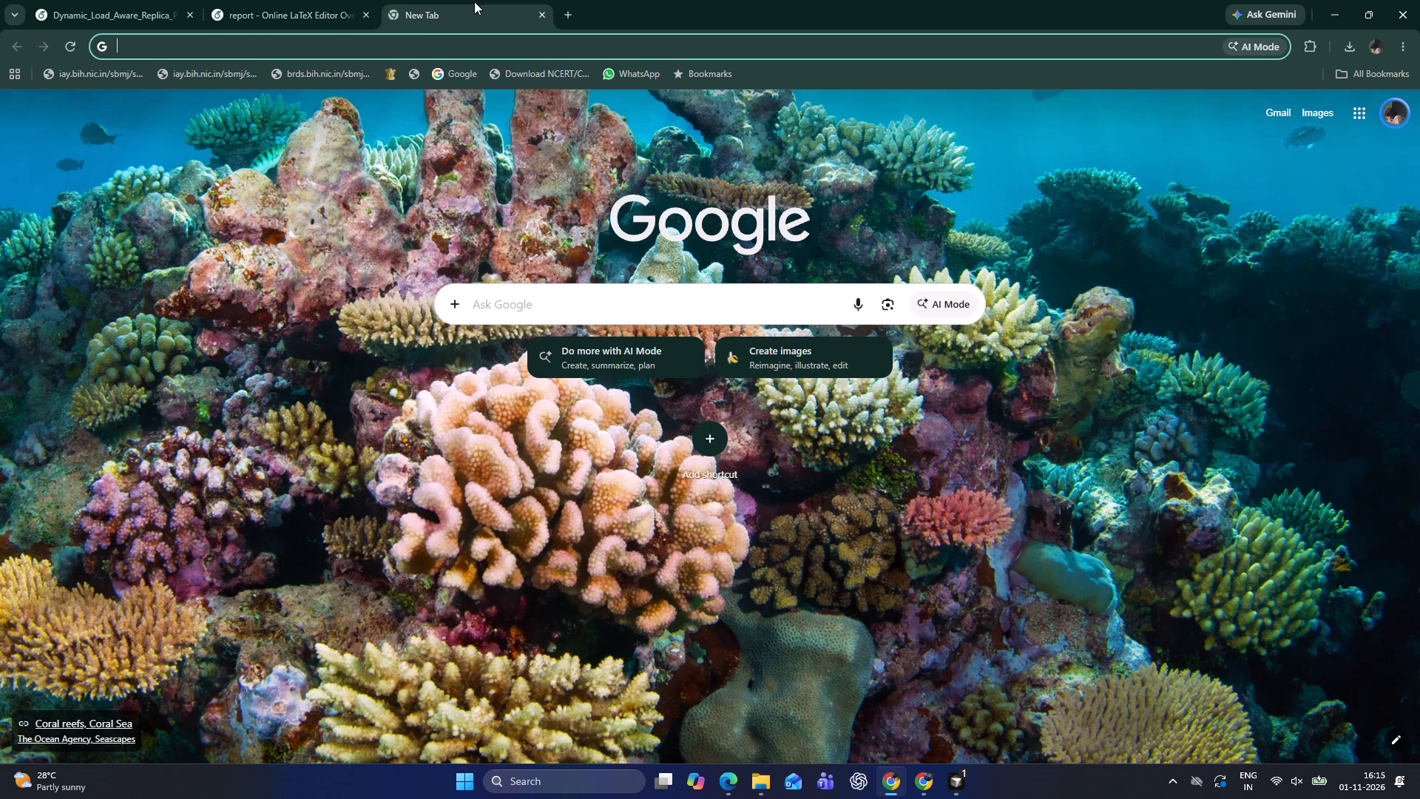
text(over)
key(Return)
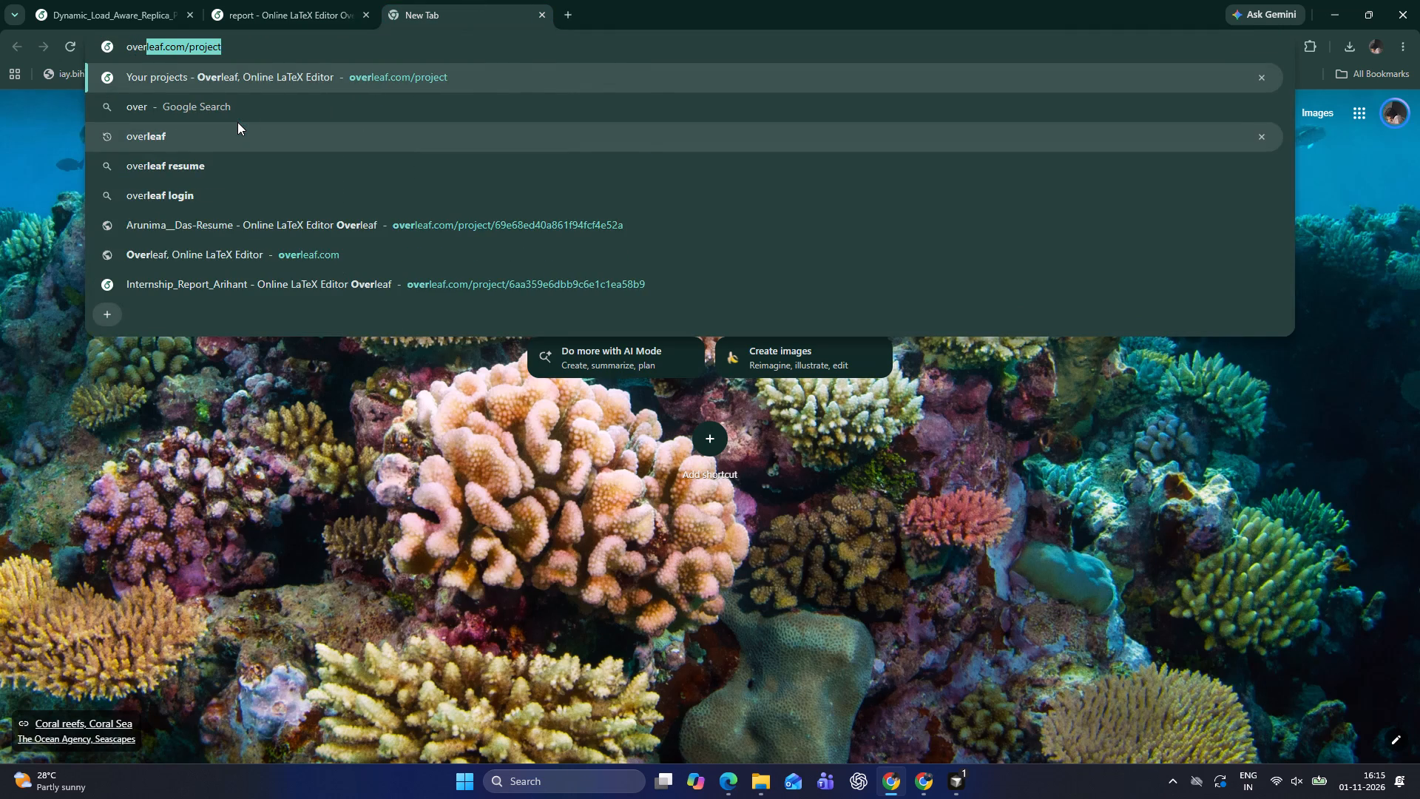
double_click(317, 323)
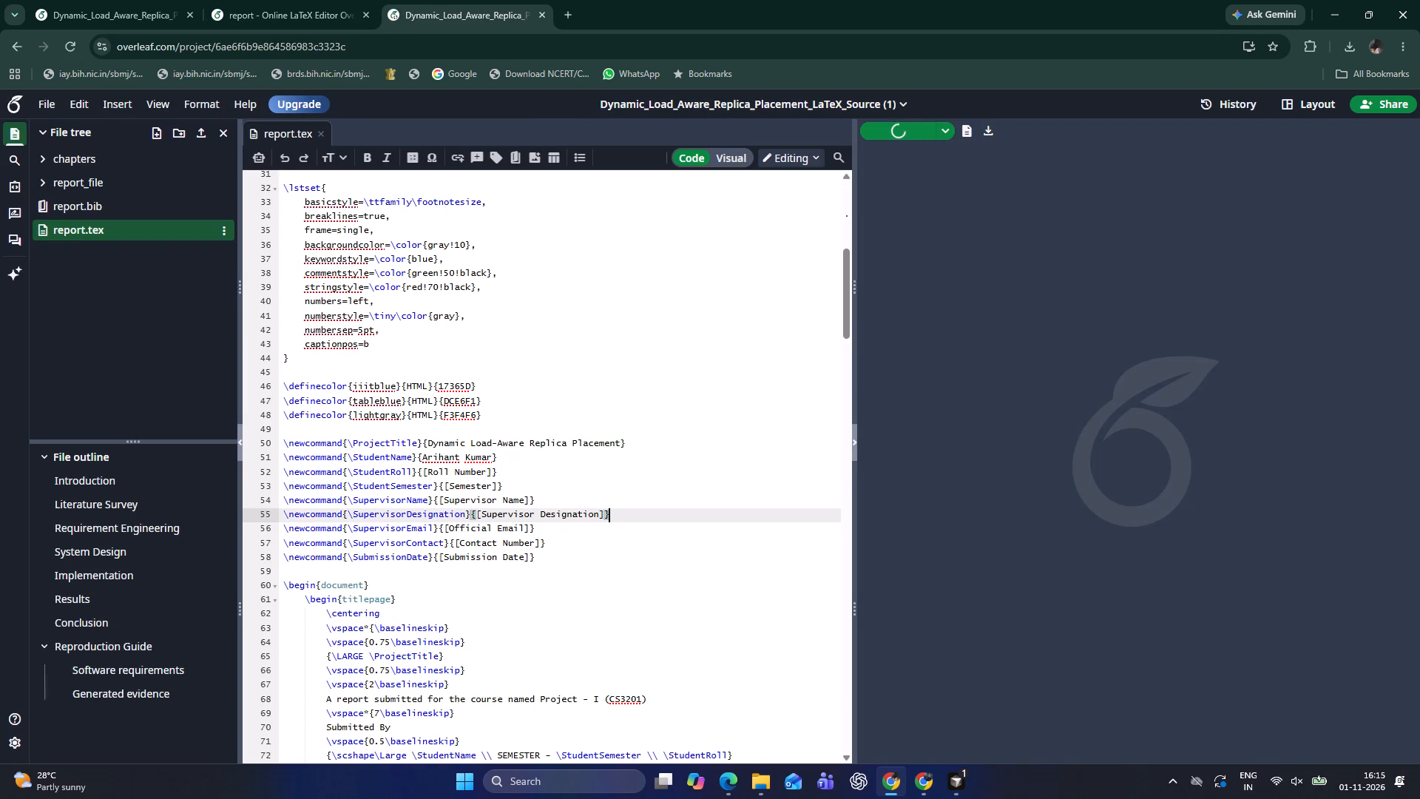
click(12, 101)
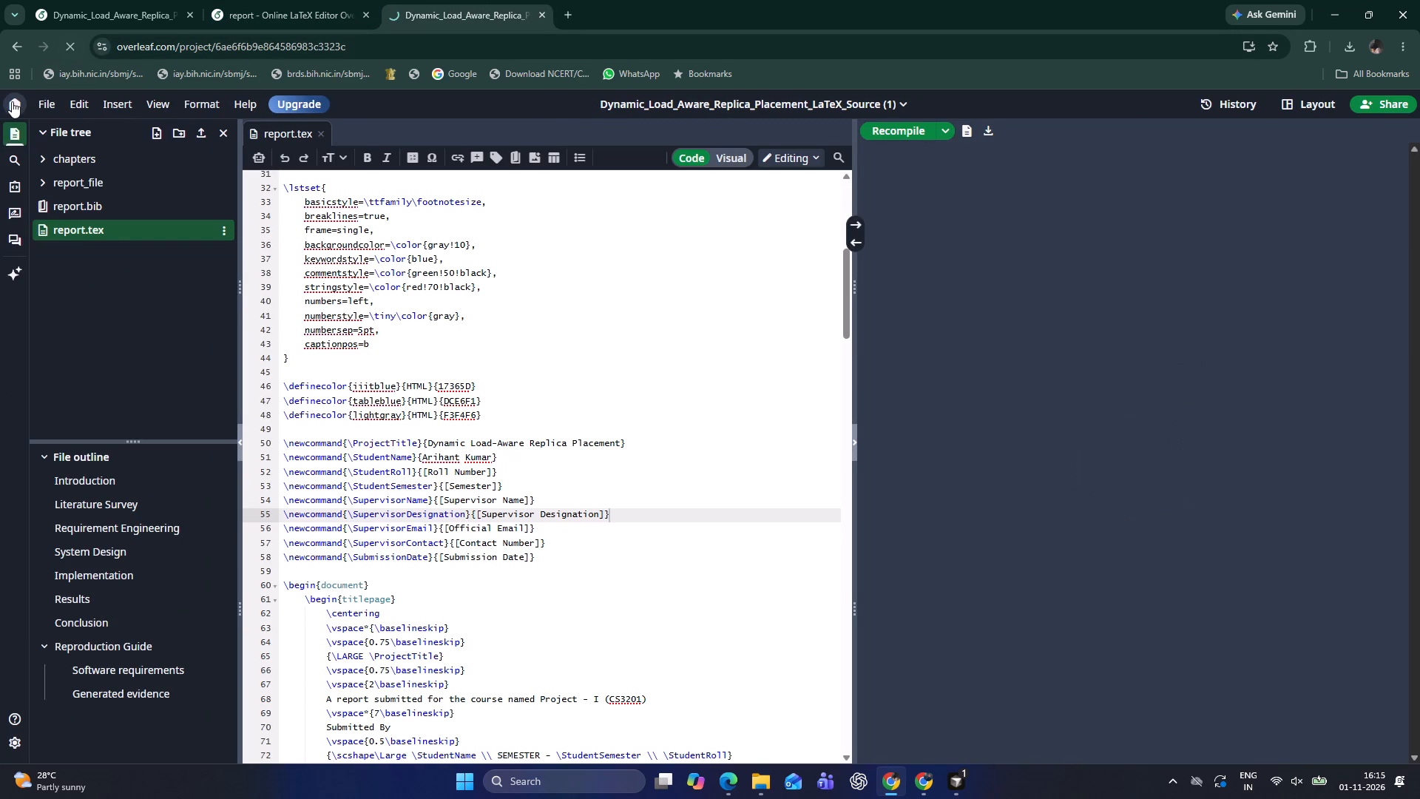
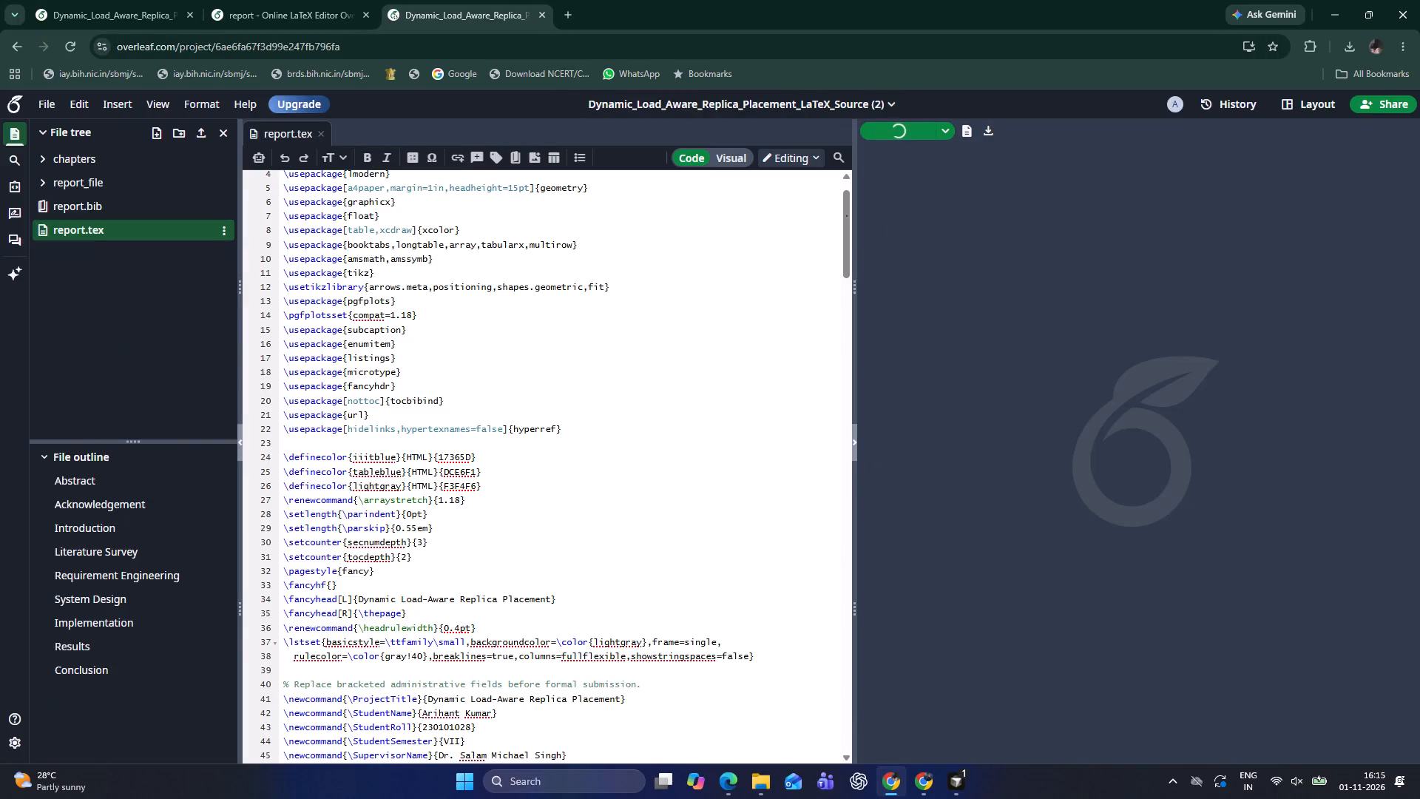
Copy the supervisor designation "Assistant Professor, CSE, IIIT Manipur" from the LaTeX_Source (2) project over the SupervisorDesignation placeholder in Dynamic_Load_Aware_Replica_Placement's report.tex.
scroll(397, 551, up, 2)
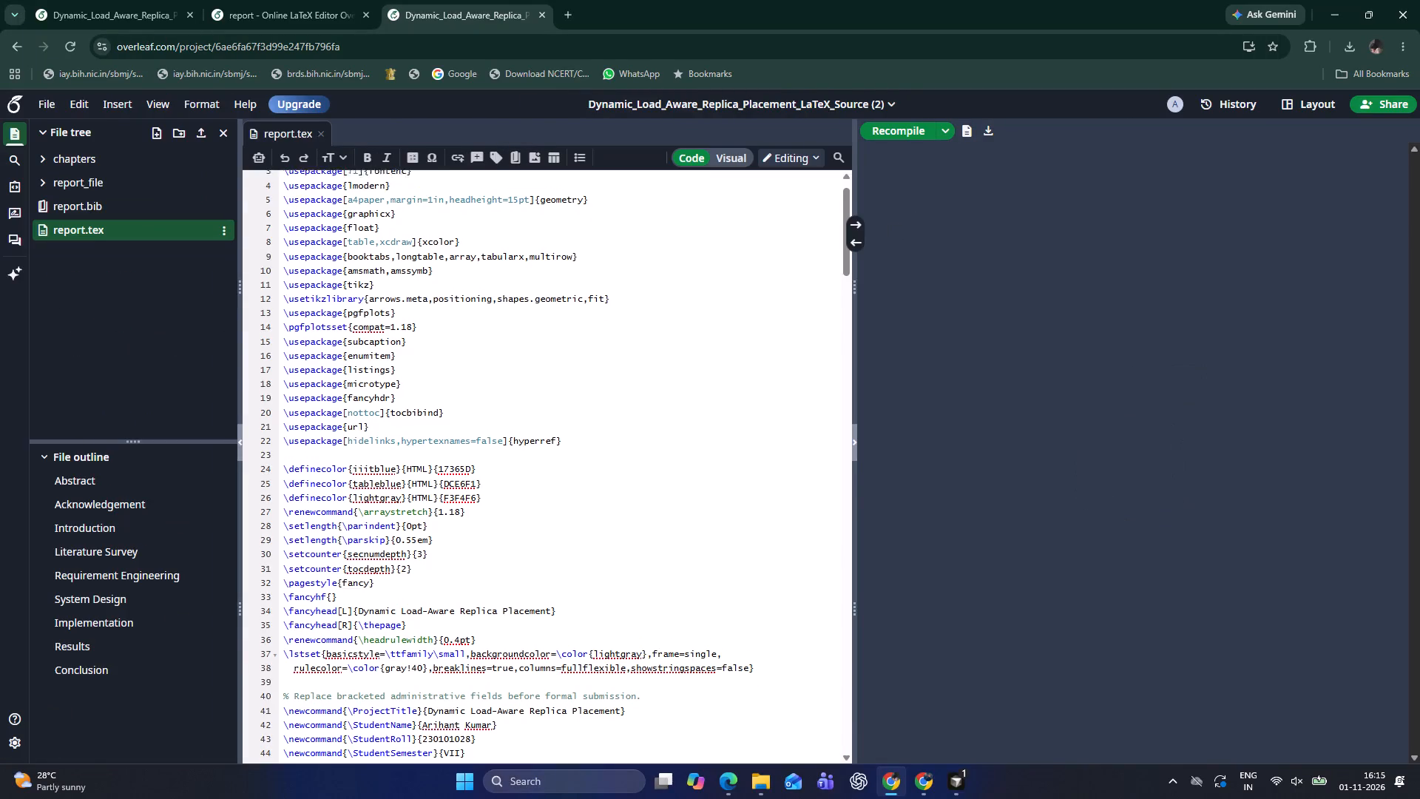
scroll(397, 551, up, 7)
scroll(397, 551, down, 3)
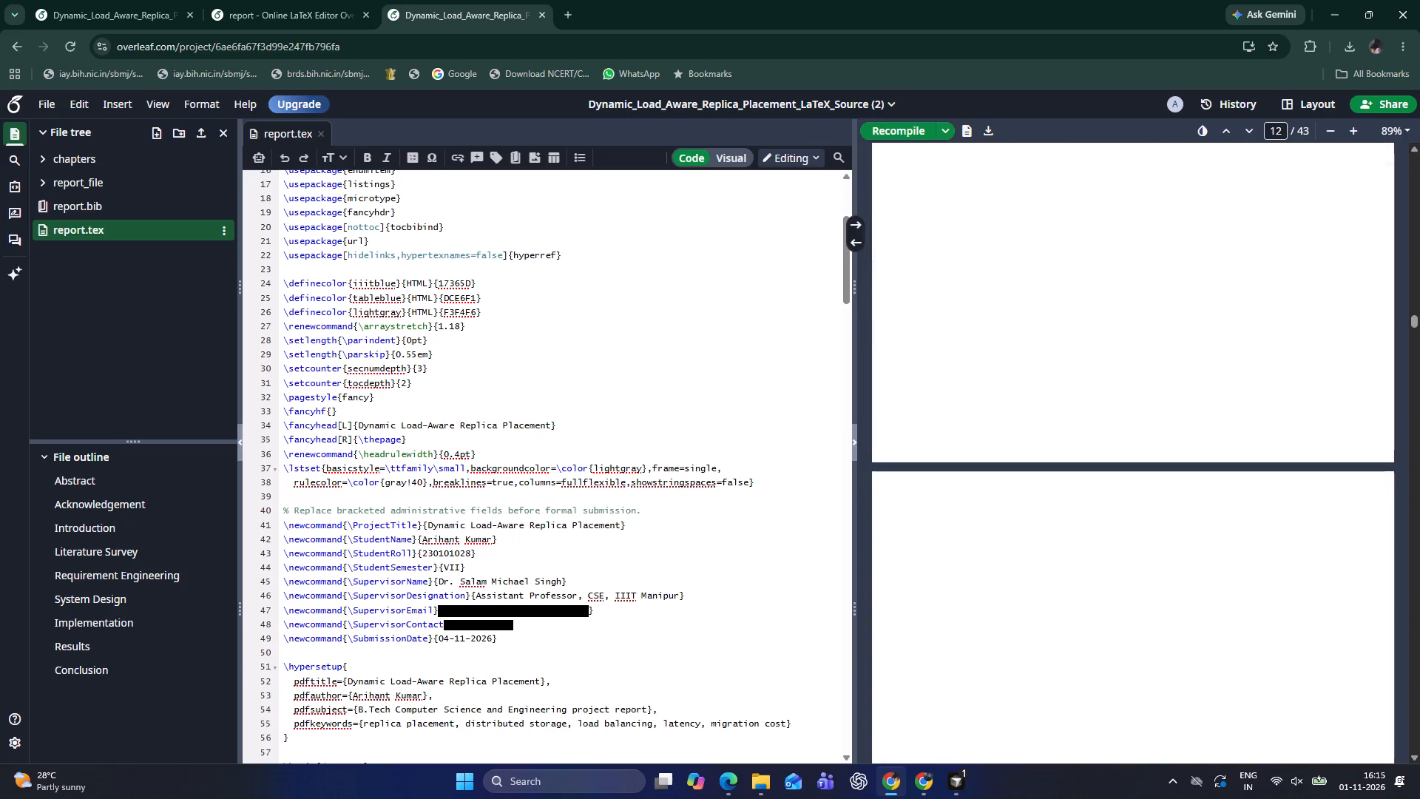
drag(476, 595, 678, 598)
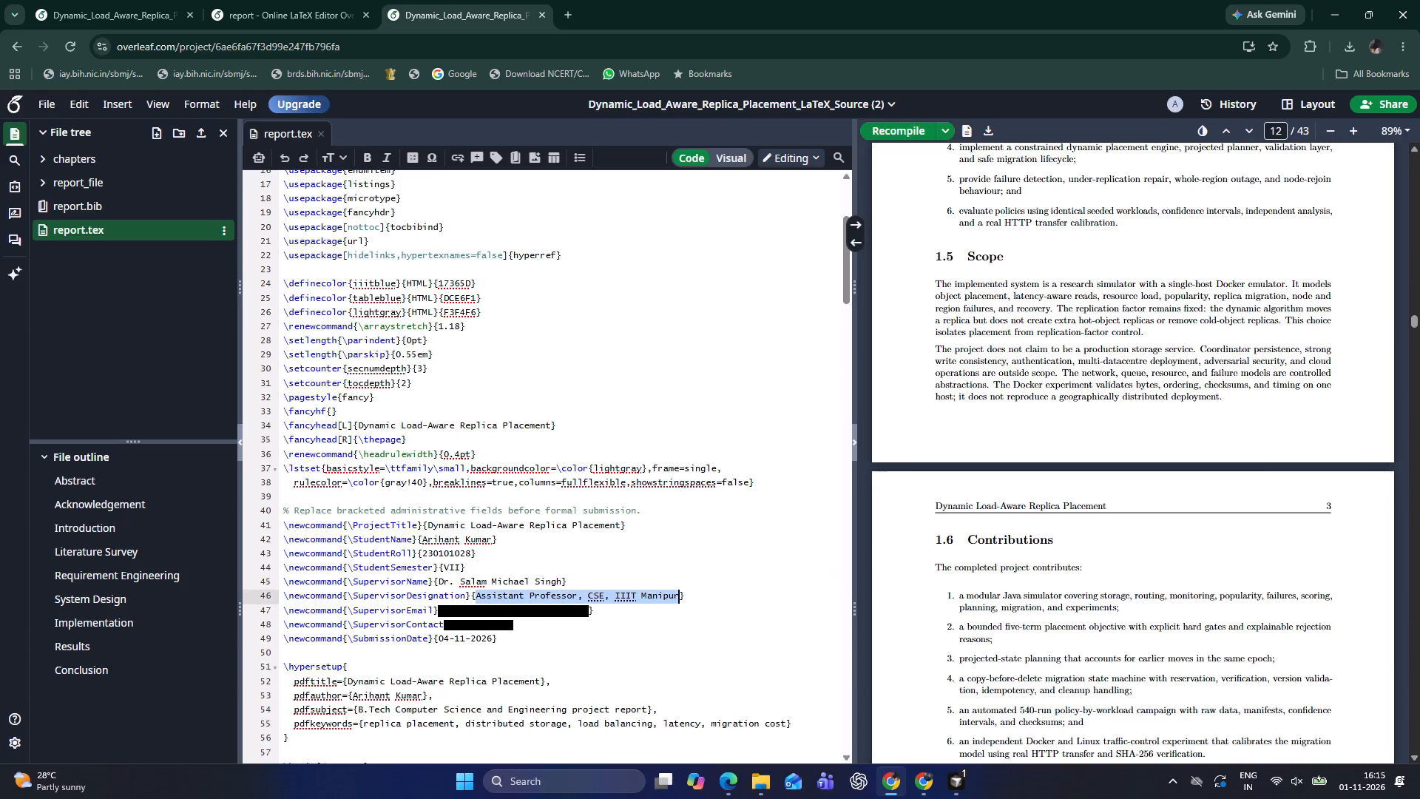
key(ctrl+c)
click(114, 0)
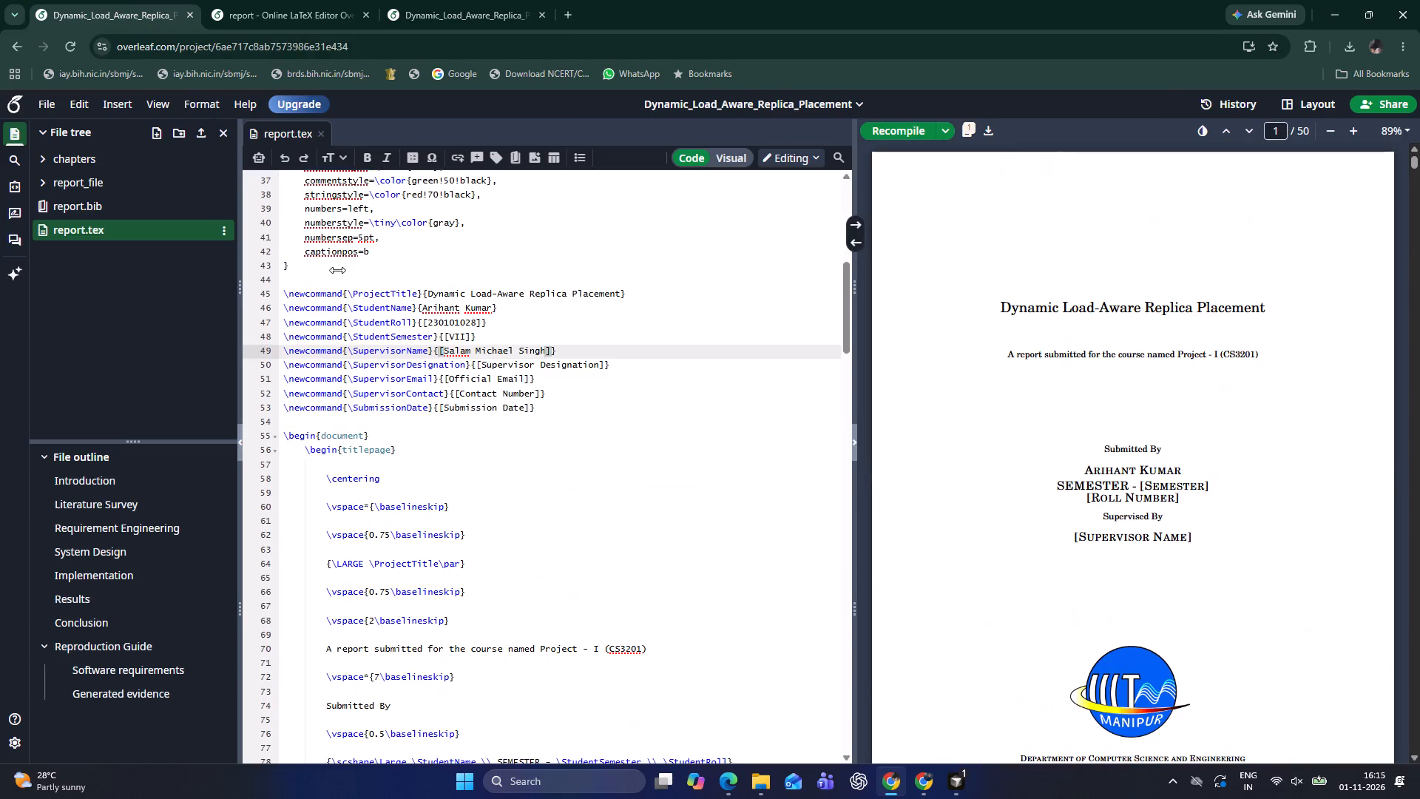
drag(481, 364, 484, 364)
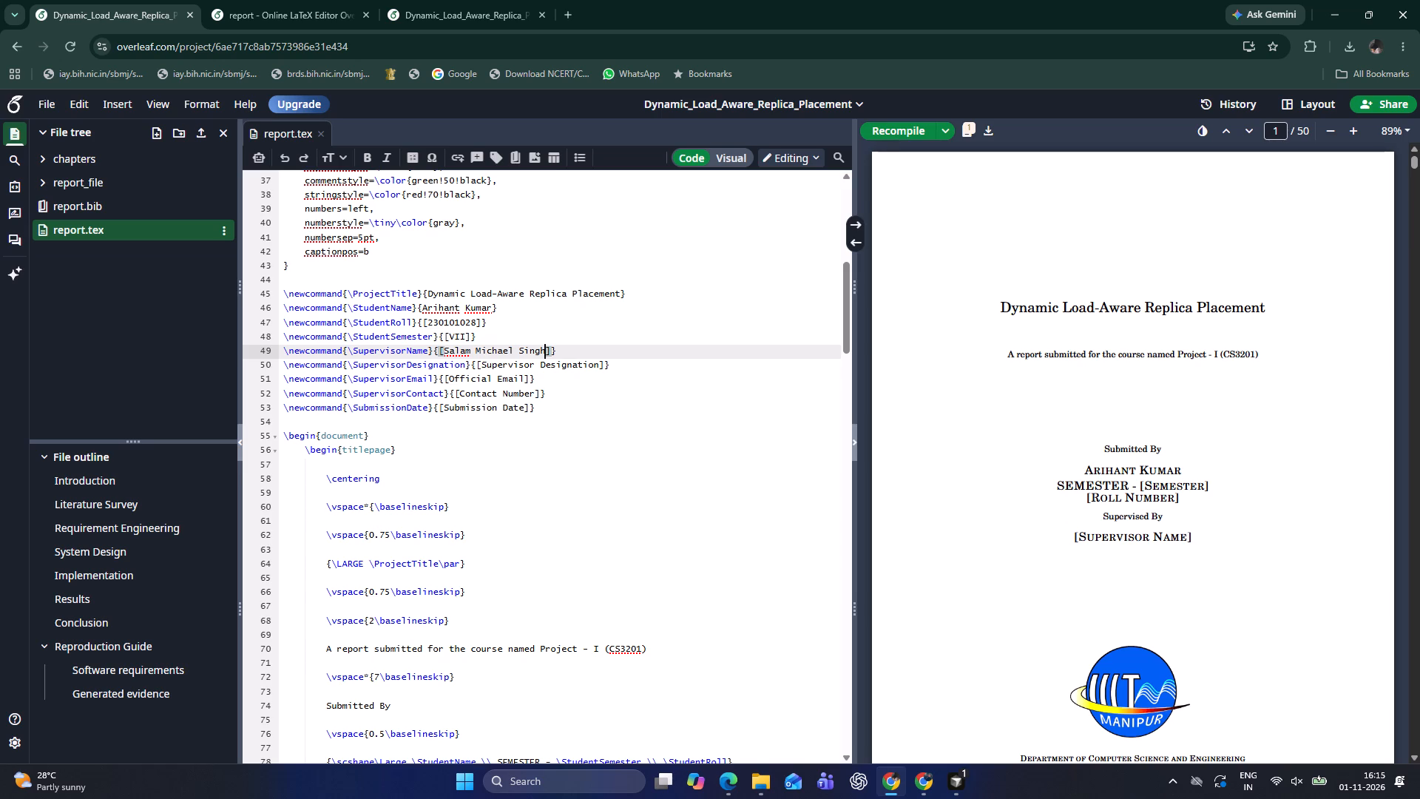
drag(484, 364, 598, 366)
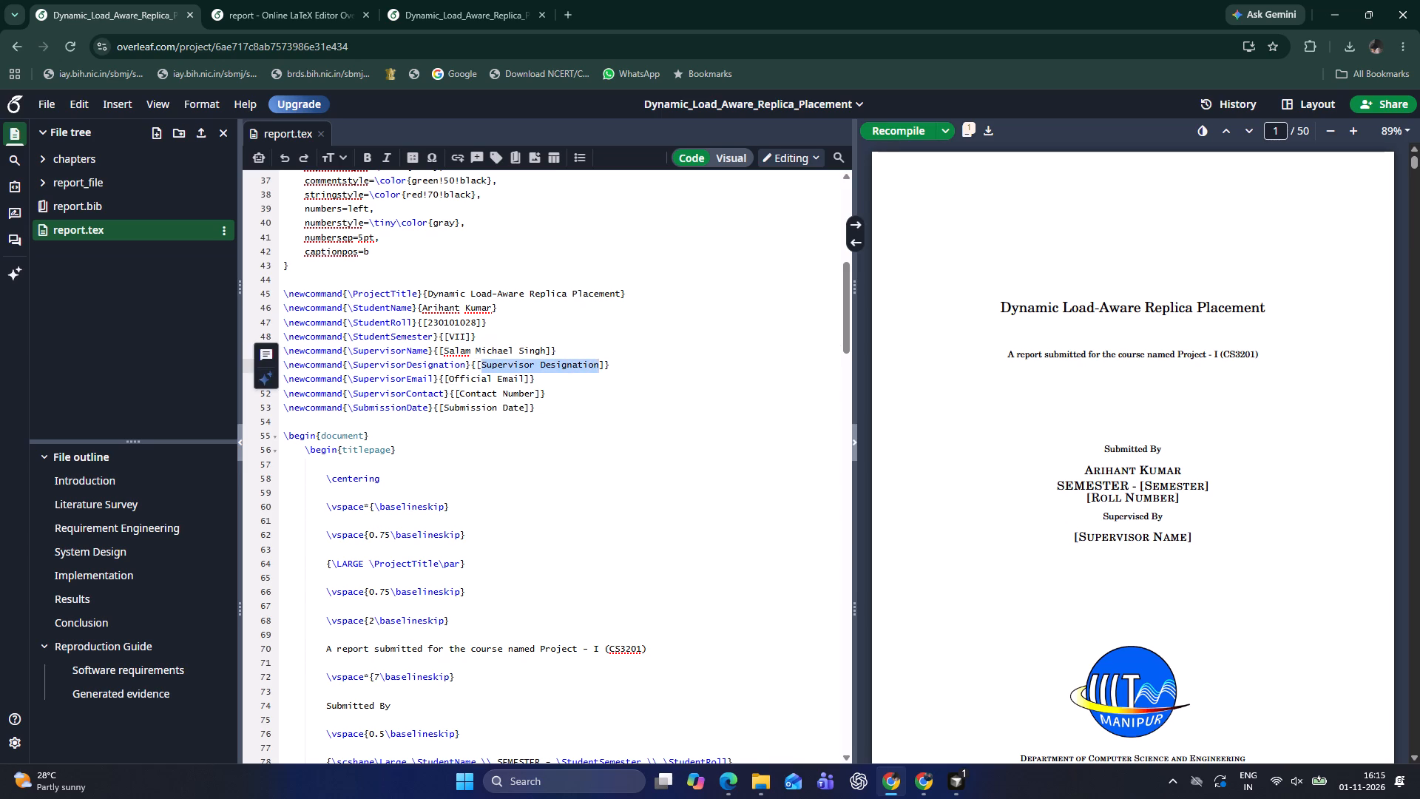
key(ctrl+v)
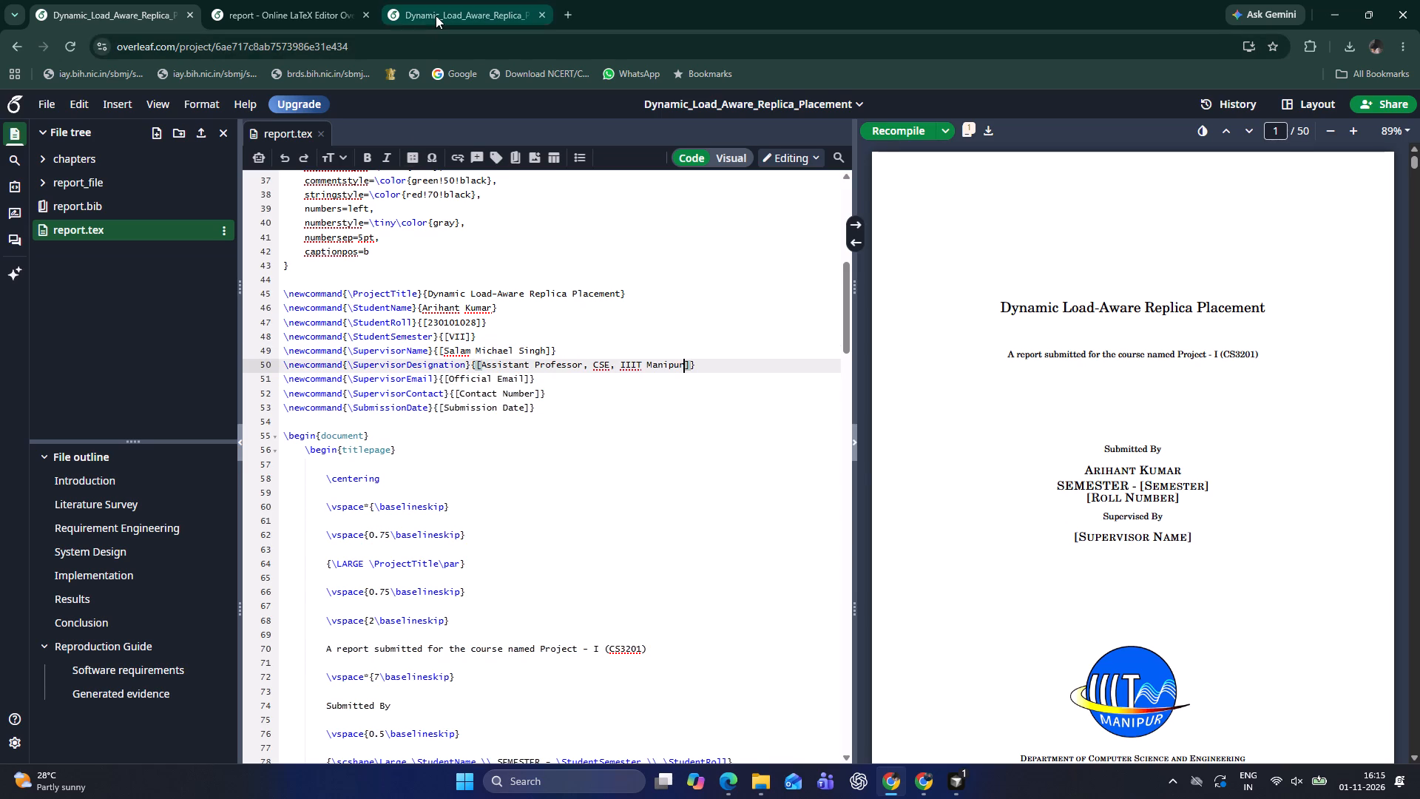
Copy the supervisor's e-mail from the SupervisorEmail definition in the LaTeX_Source (2) project for the same definition in the Dynamic_Load_Aware_Replica_Placement project.
click(436, 16)
click(467, 558)
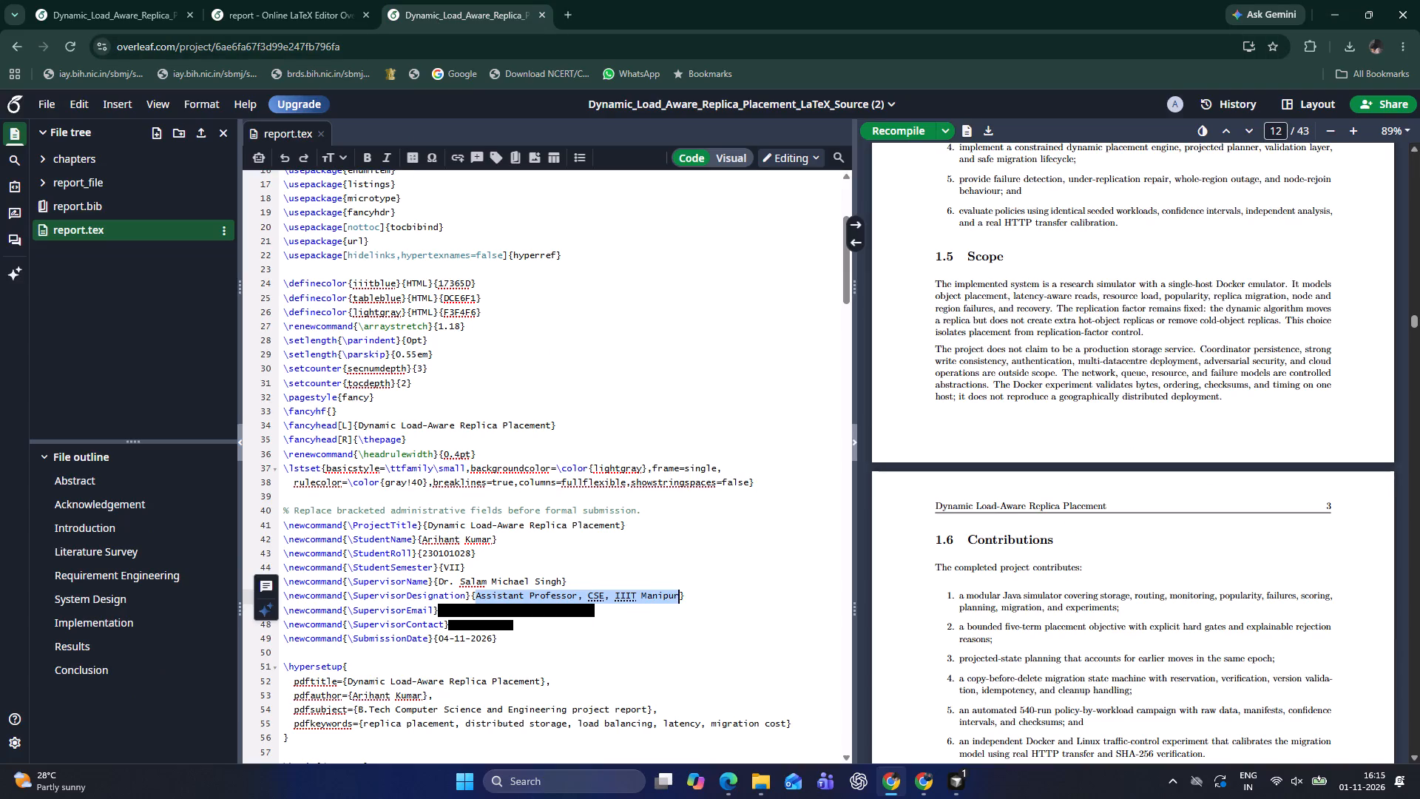
drag(443, 610, 588, 614)
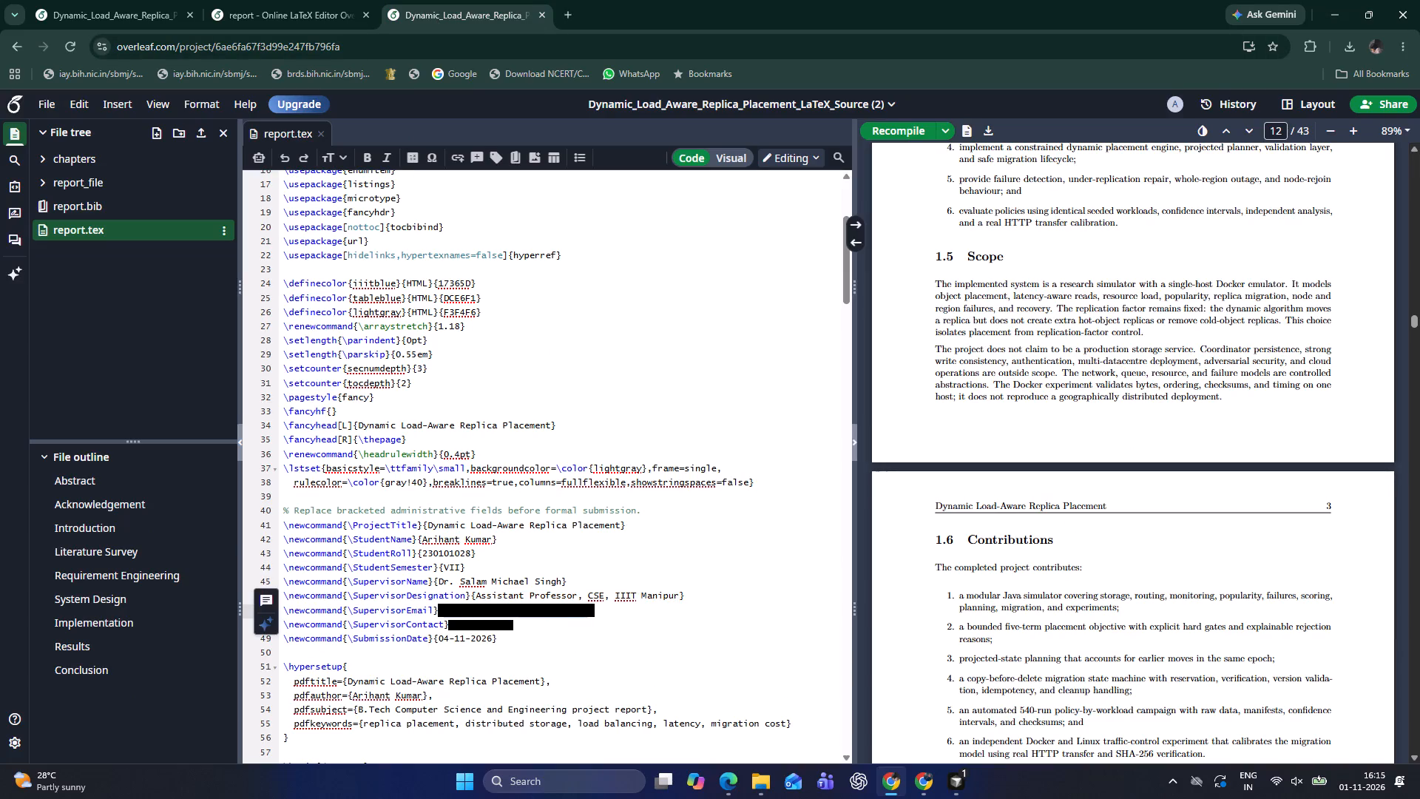
key(ctrl+c)
click(76, 0)
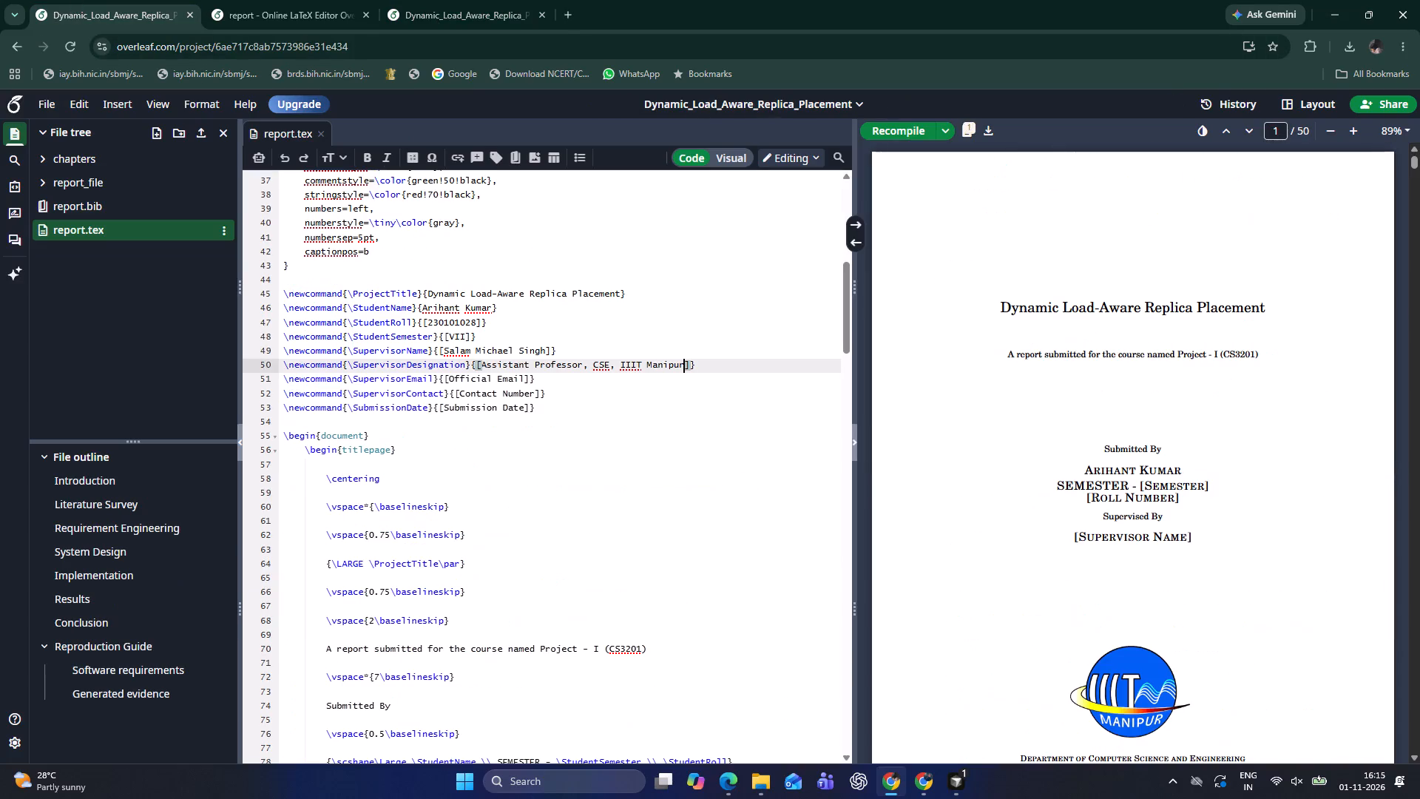
Replace the placeholder text in the SupervisorEmail definition of report.tex with the supervisor's copied e-mail address.
drag(450, 381, 511, 377)
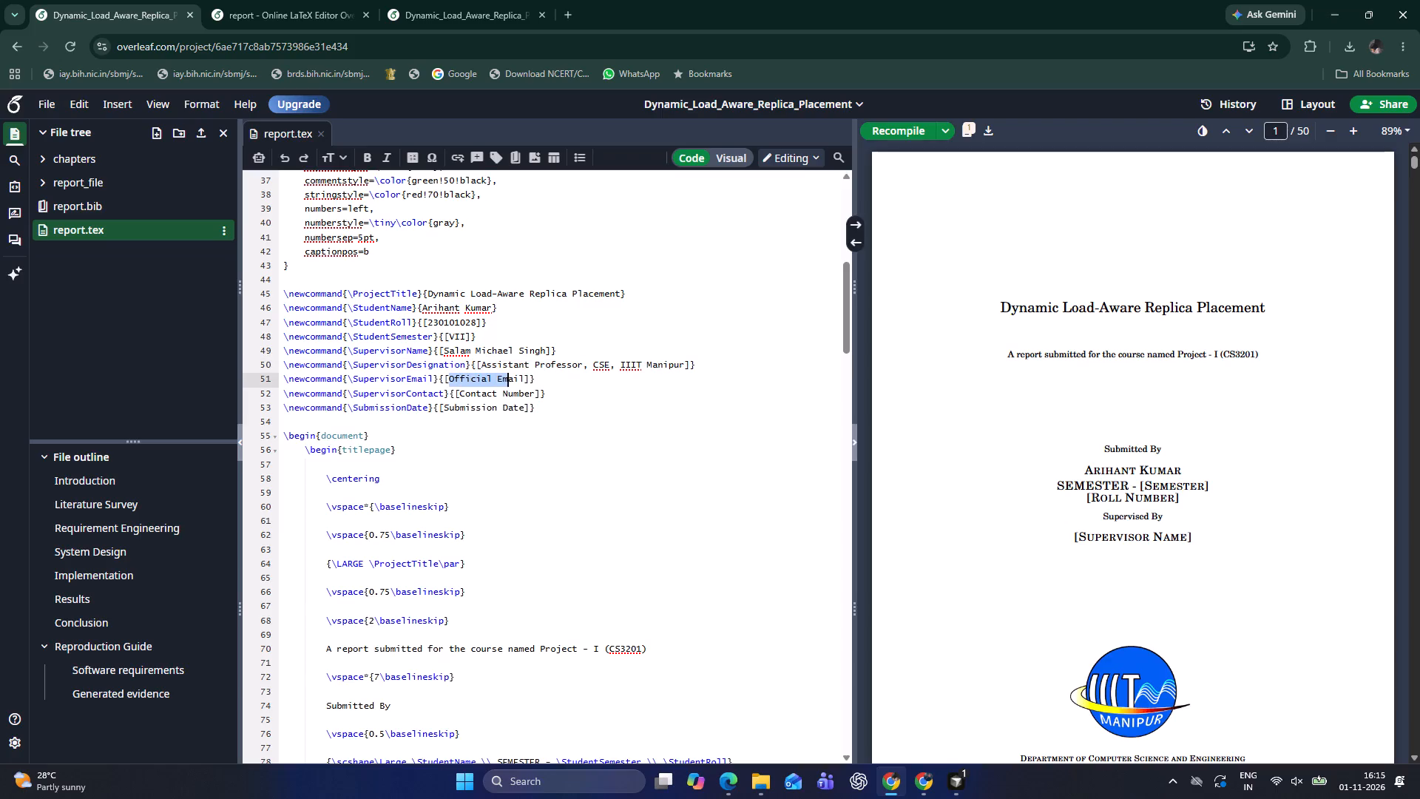
drag(511, 377, 523, 376)
key(ctrl+v)
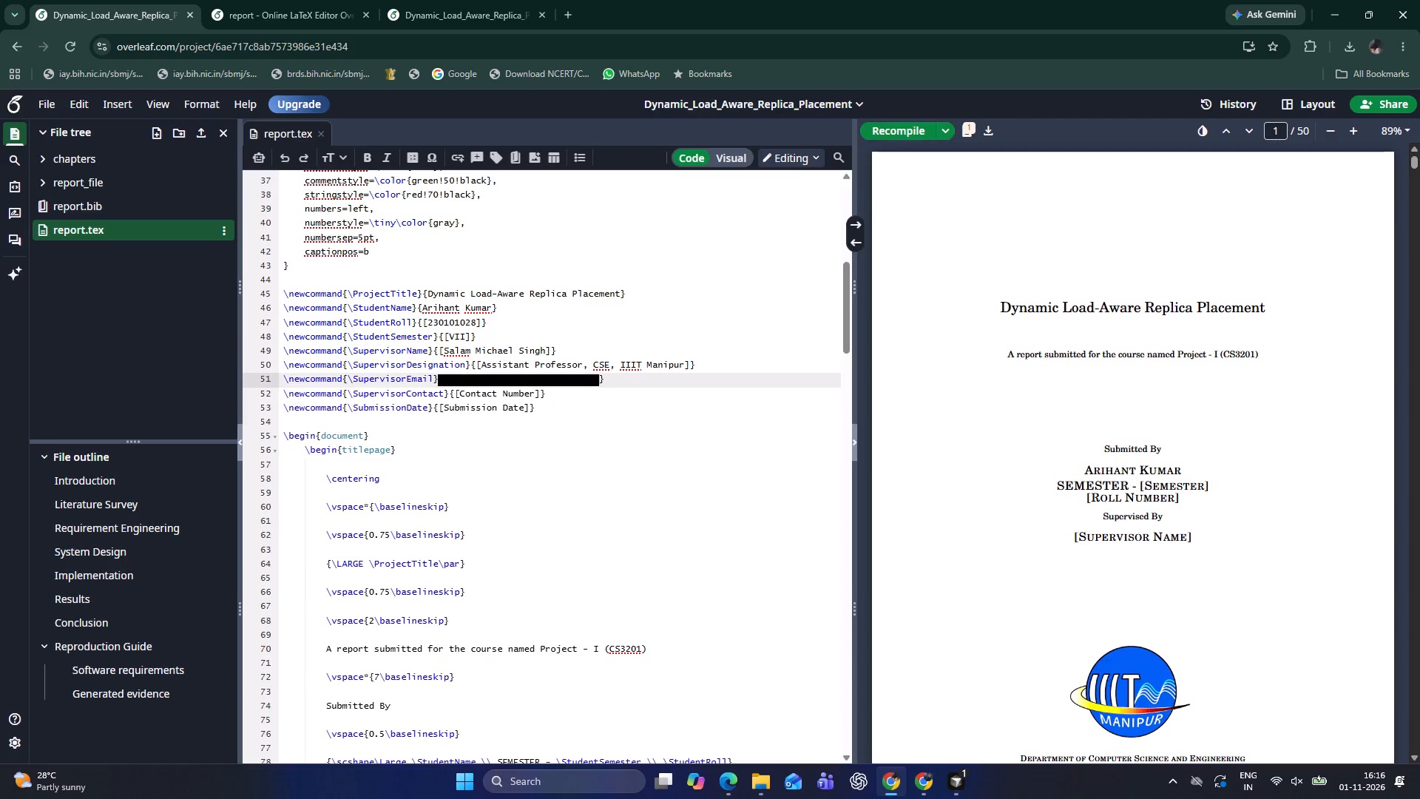
Copy the supervisor's contact number from the Dynamic_Load_Aware_Replica_Placement_LaTeX_Source (2) project and replace the SupervisorContact placeholder text with it in the current report.
click(439, 0)
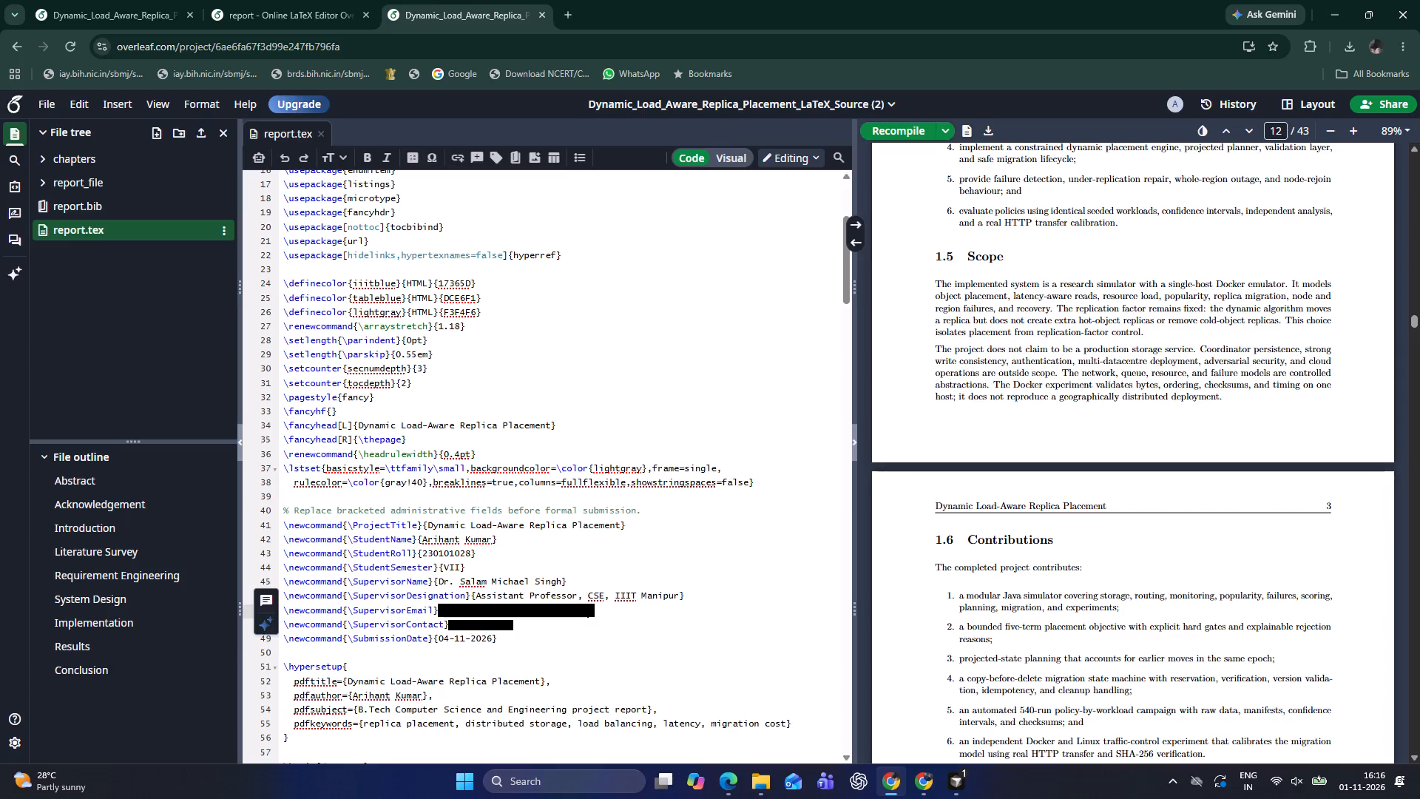
drag(453, 626, 510, 624)
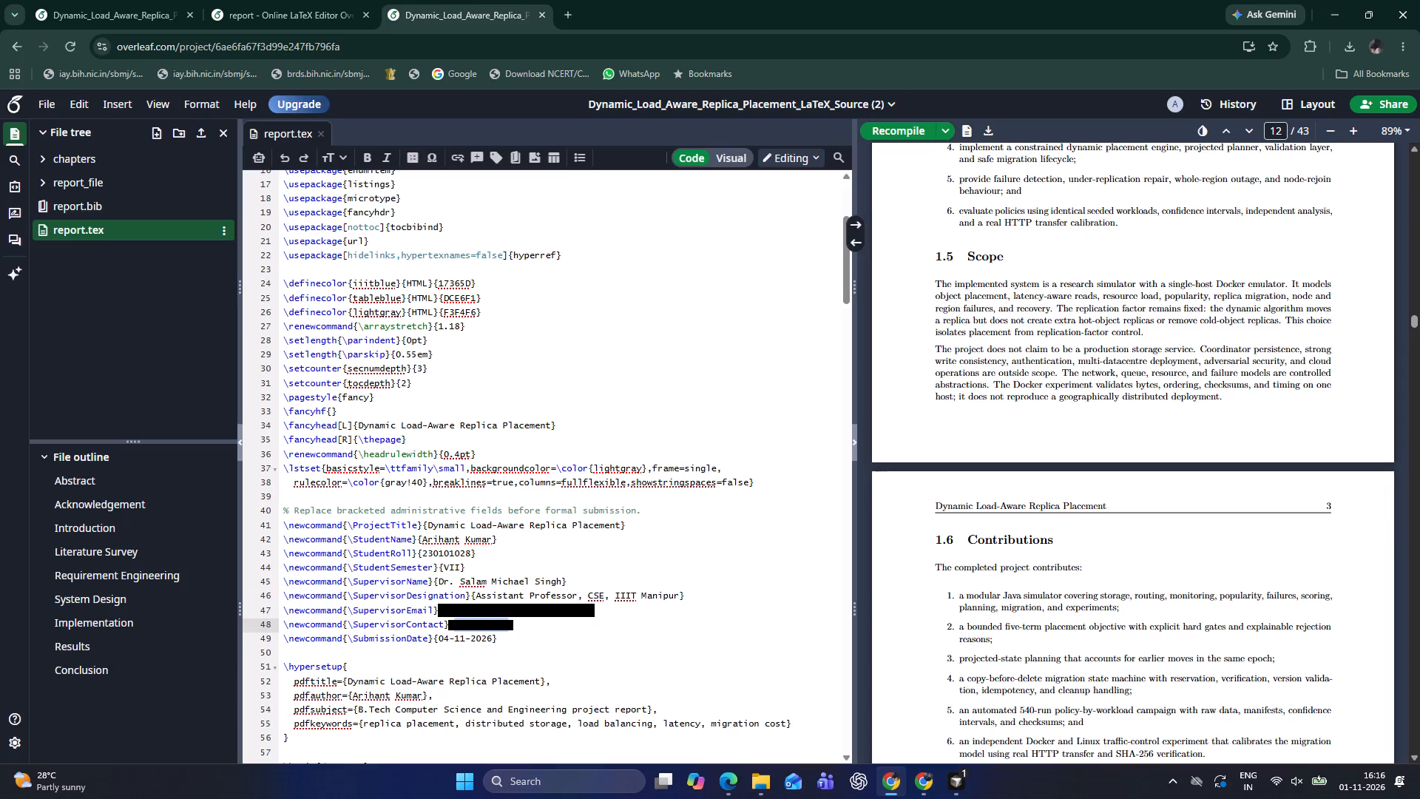
key(ctrl+c)
click(122, 0)
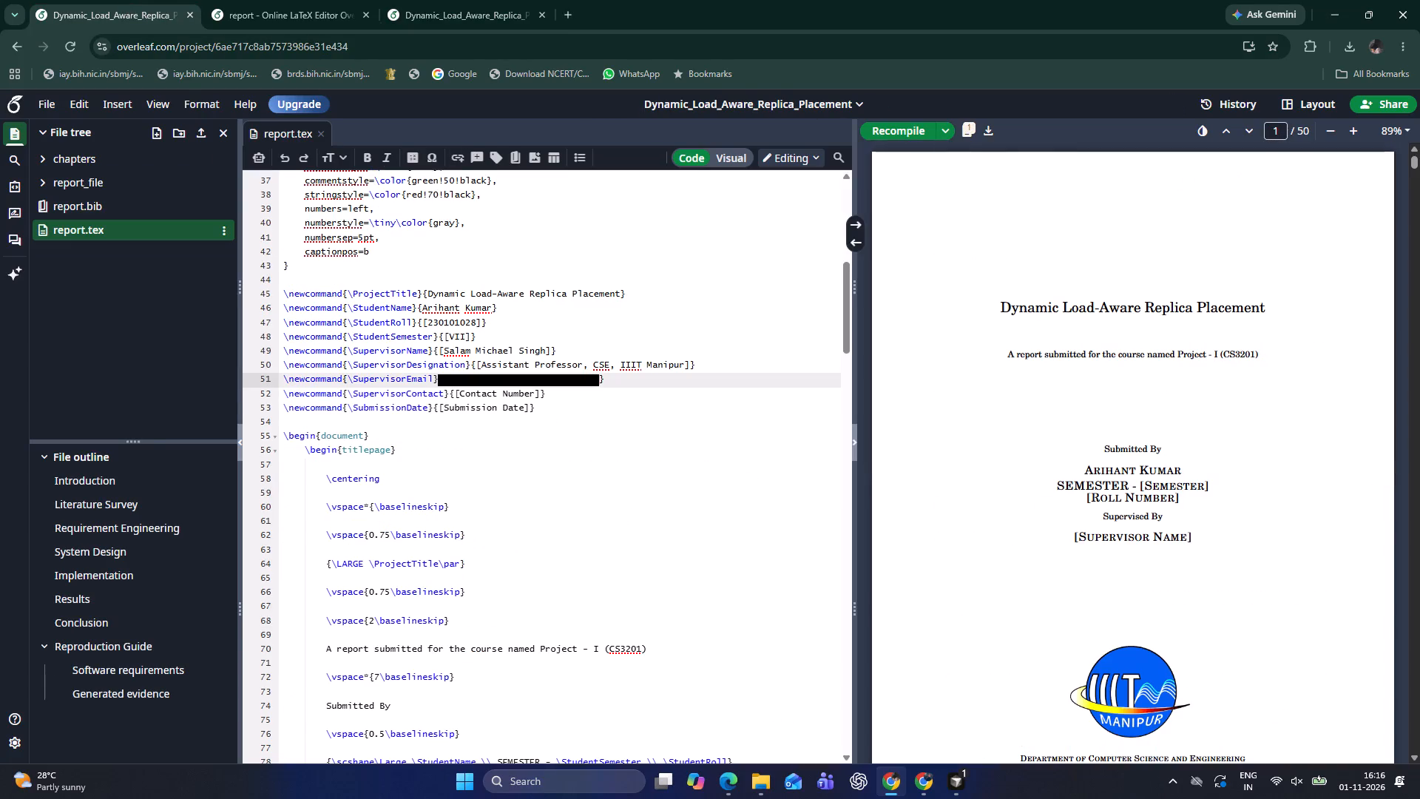
click(424, 482)
click(460, 422)
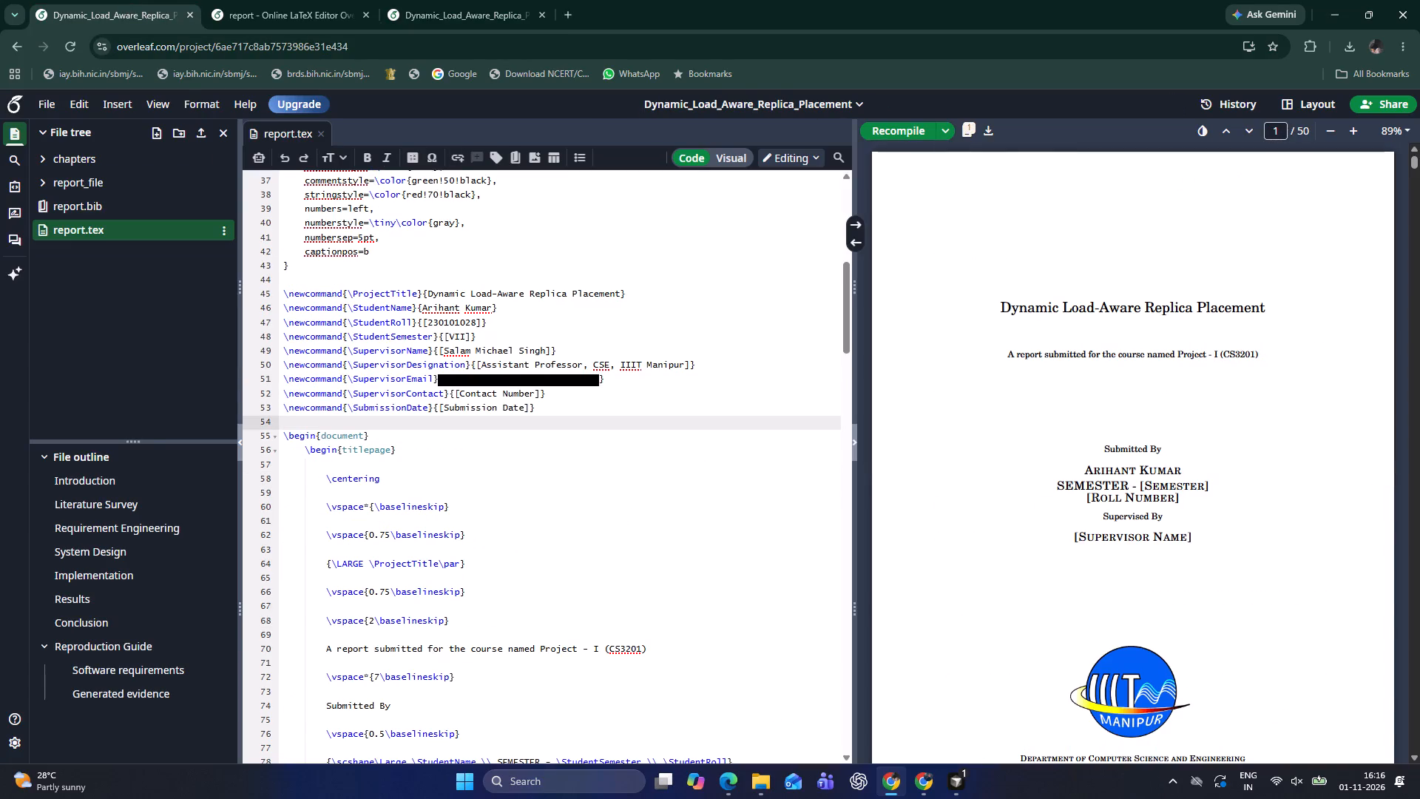
drag(457, 391, 468, 389)
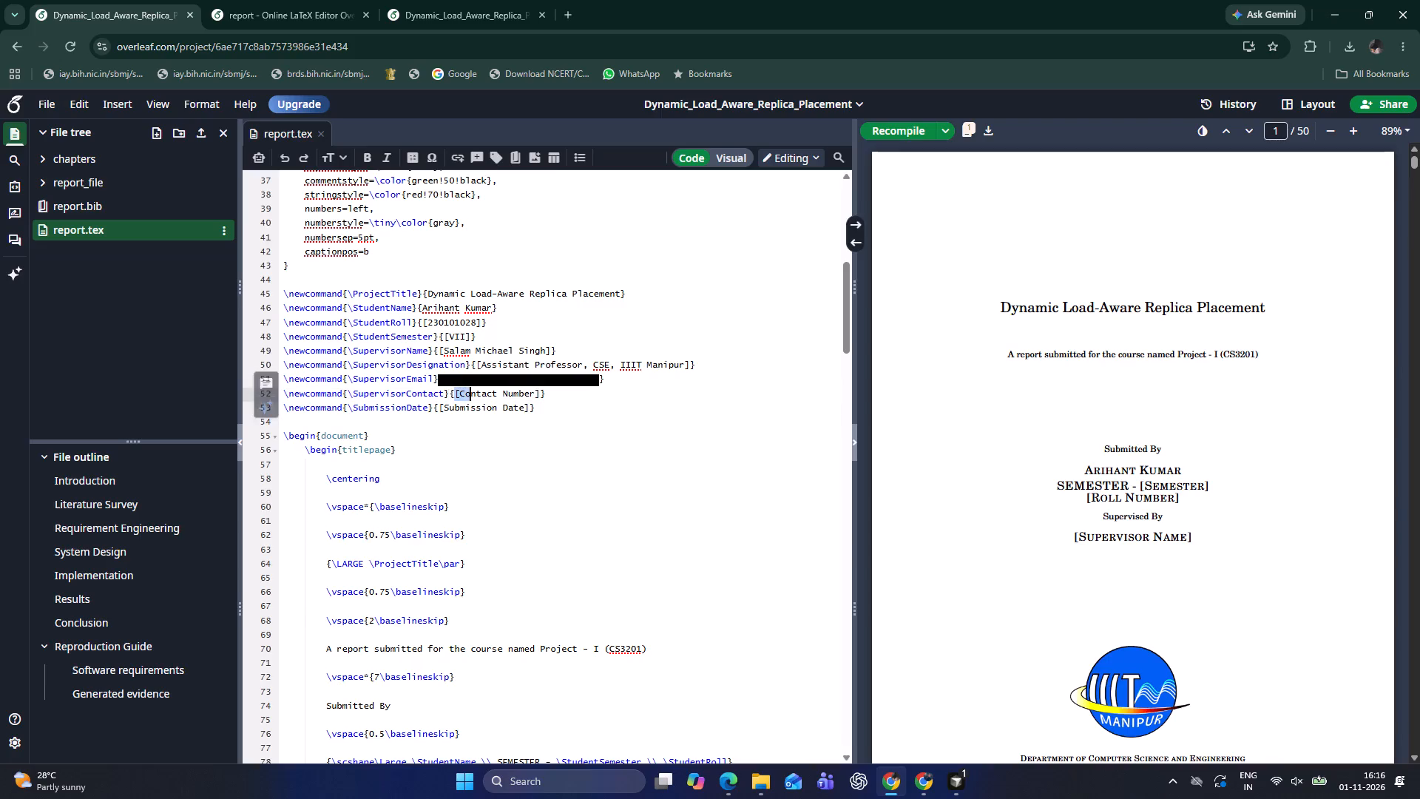
click(460, 389)
drag(460, 389, 501, 390)
click(501, 390)
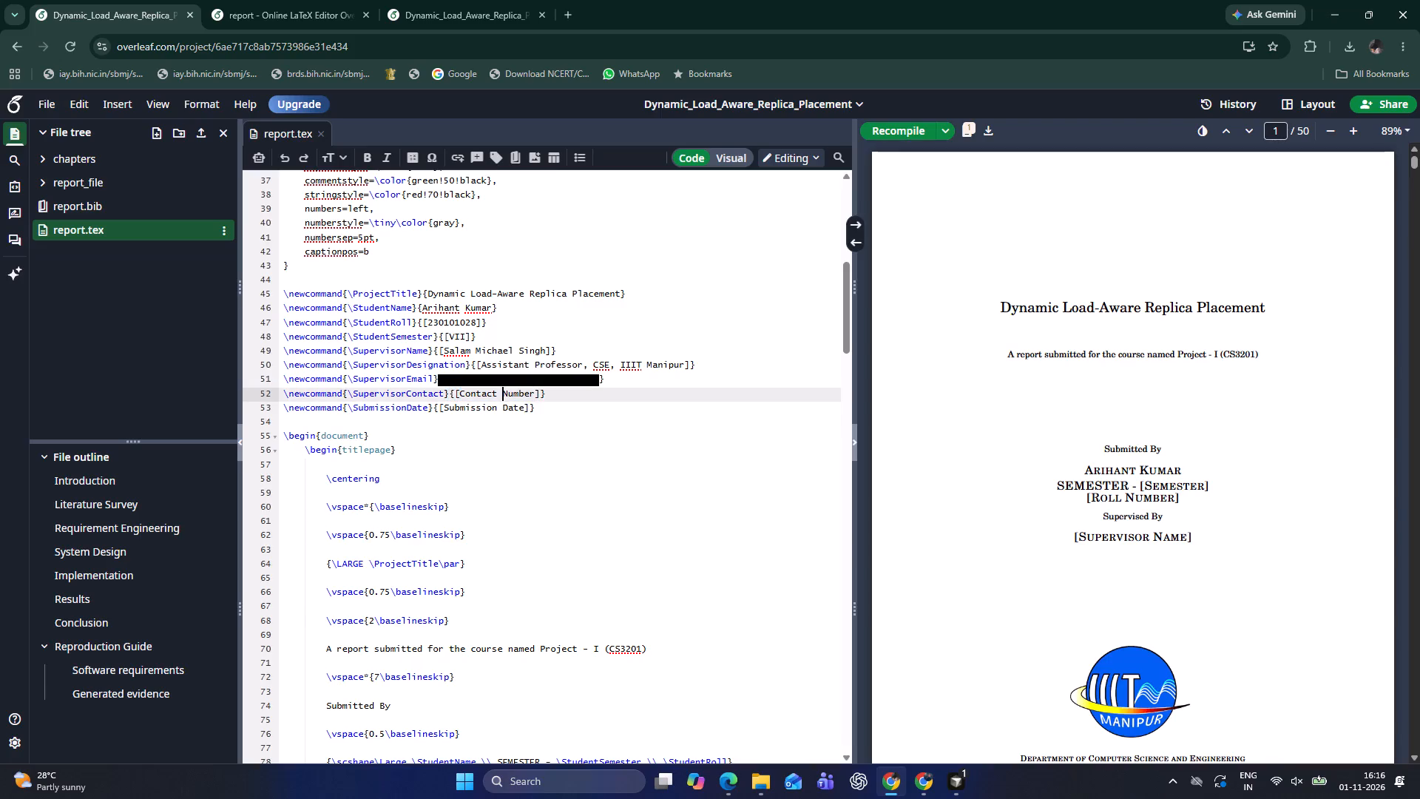
drag(459, 394, 533, 394)
key(ctrl+v)
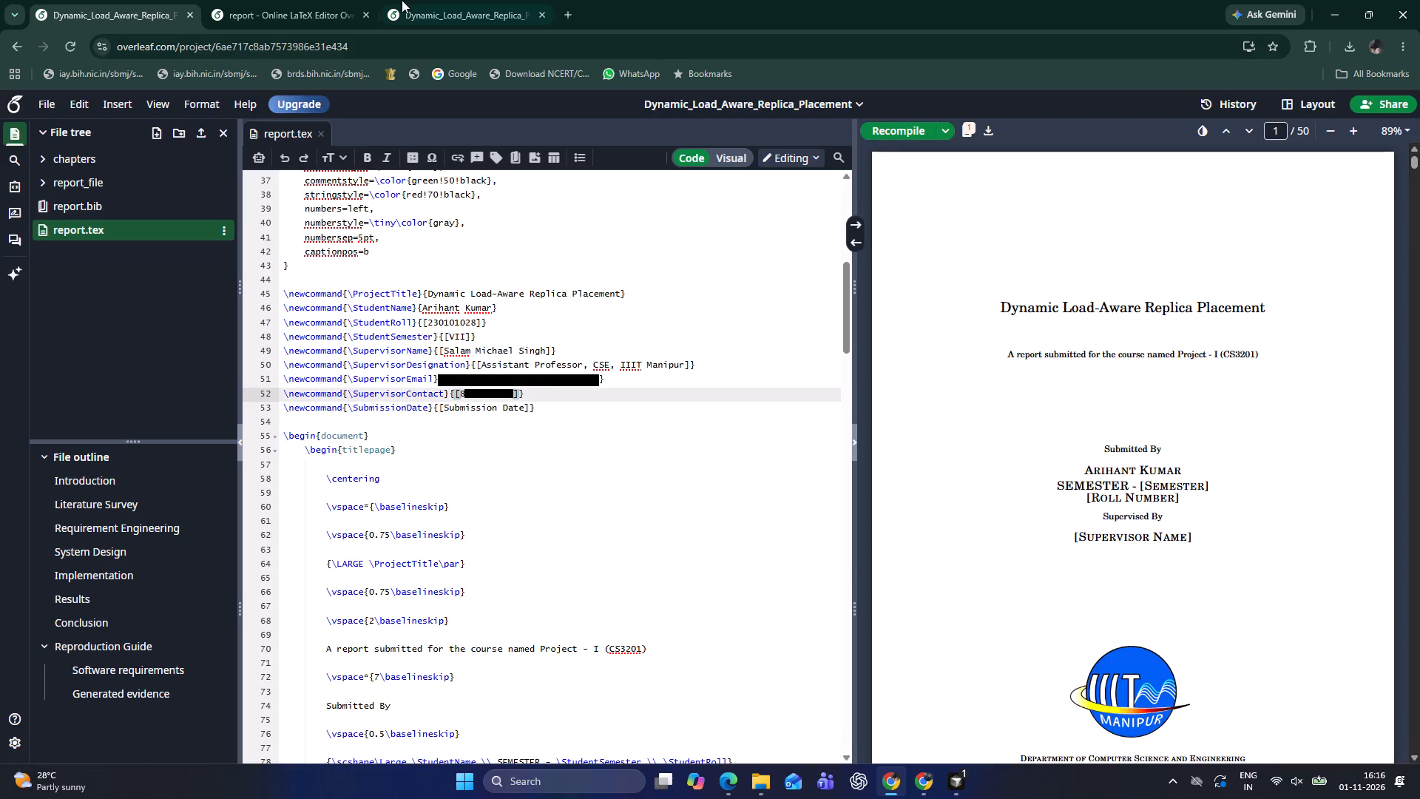
Copy the submission date from the LaTeX_Source (2) project and replace the SubmissionDate placeholder text in the current report with 04-11-2026.
click(404, 0)
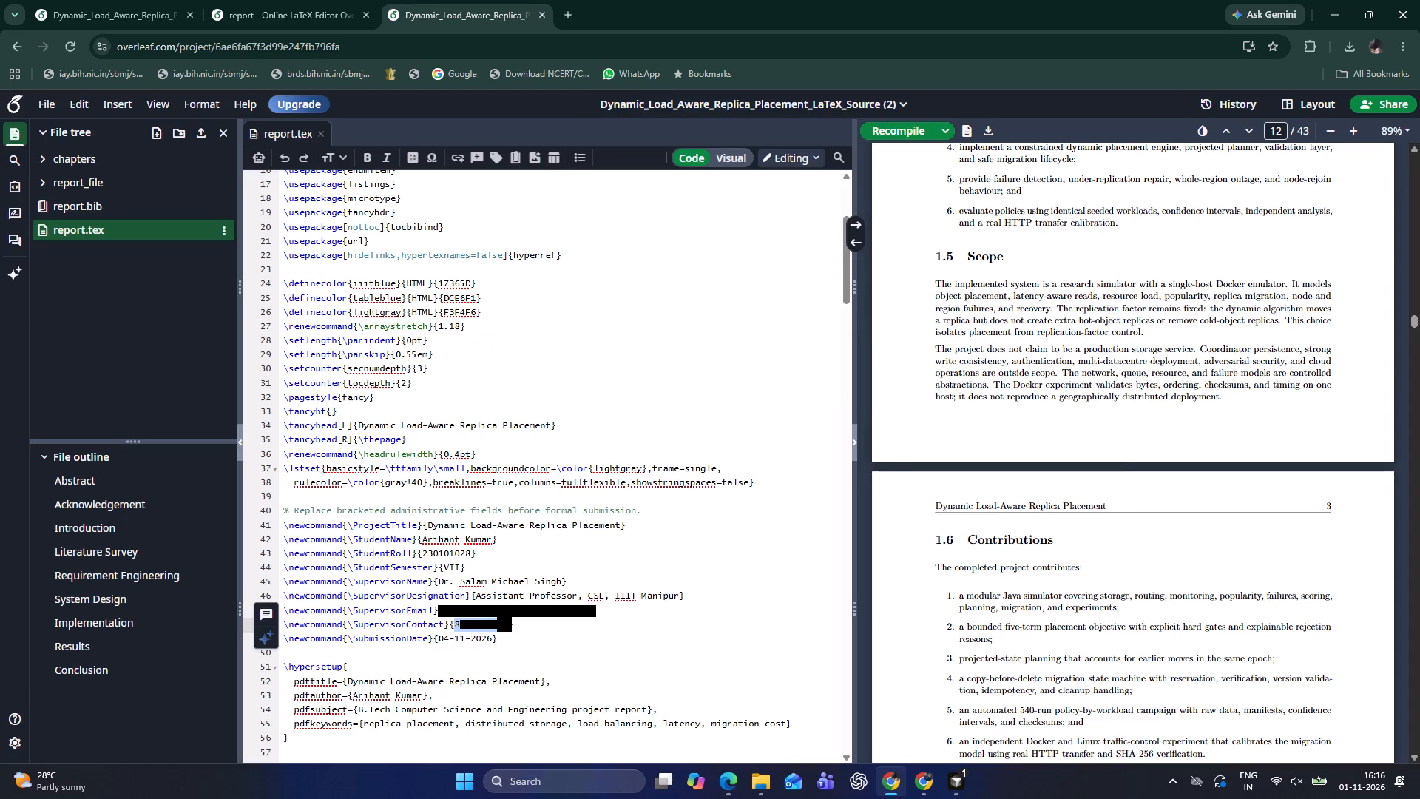
drag(436, 634, 490, 639)
key(ctrl+c)
click(85, 0)
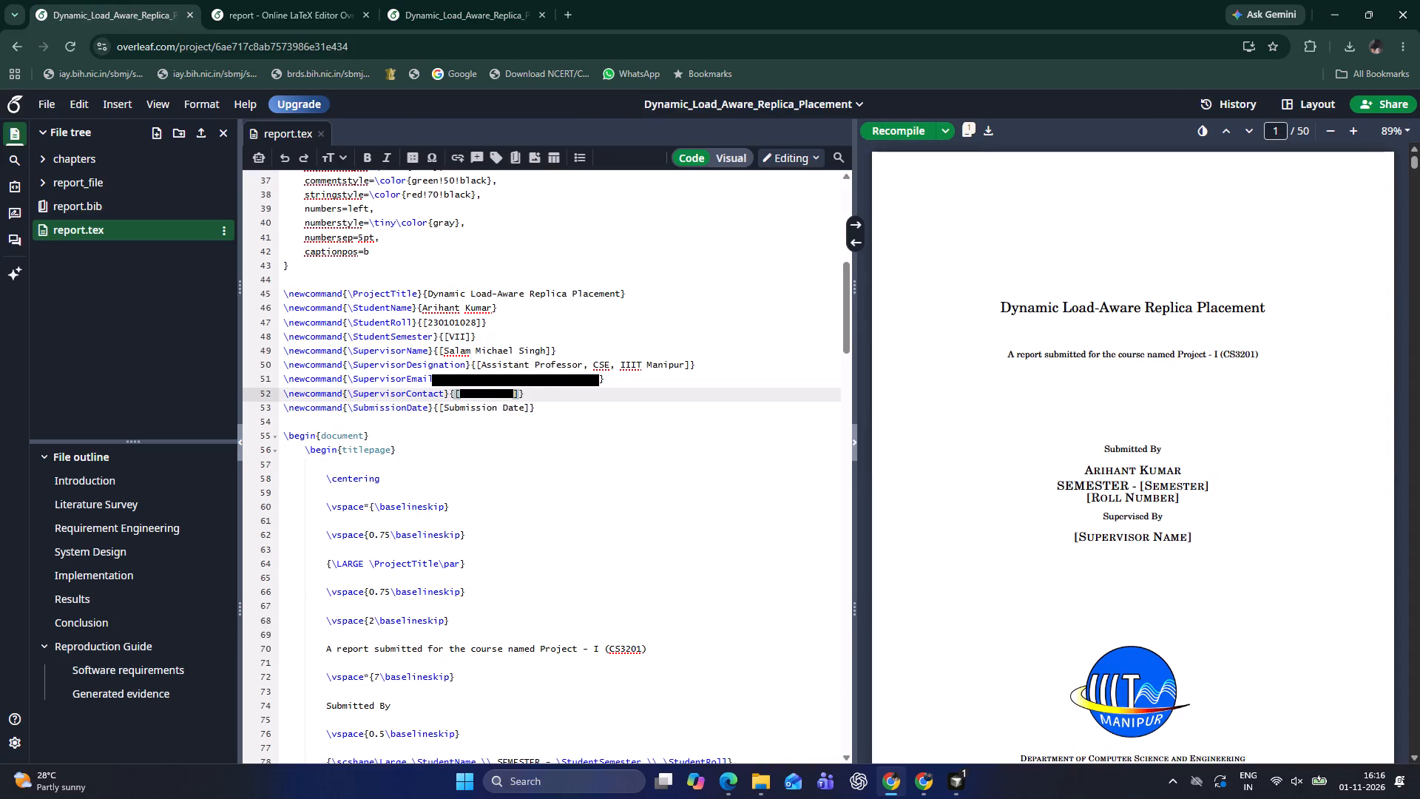
drag(443, 410, 524, 410)
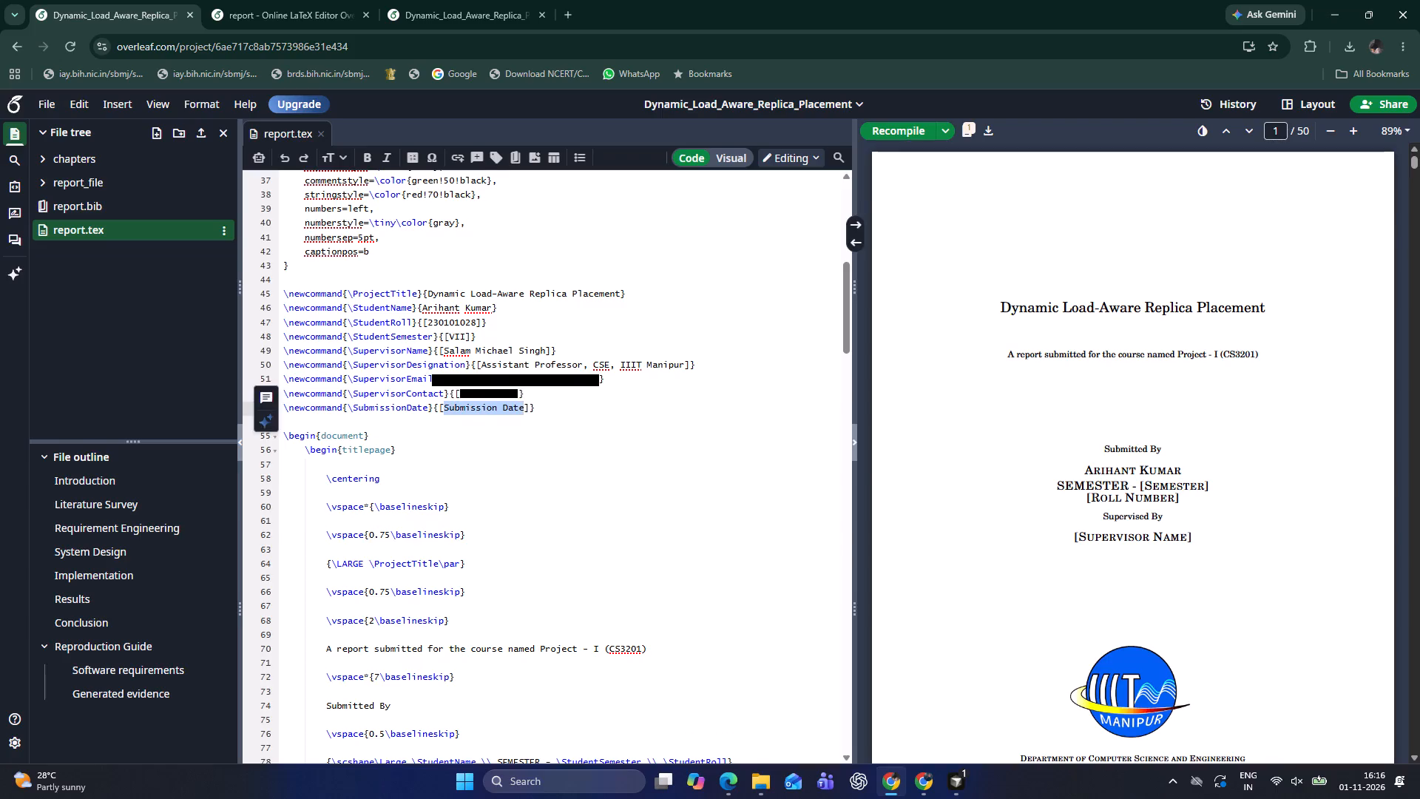
key(ctrl+v)
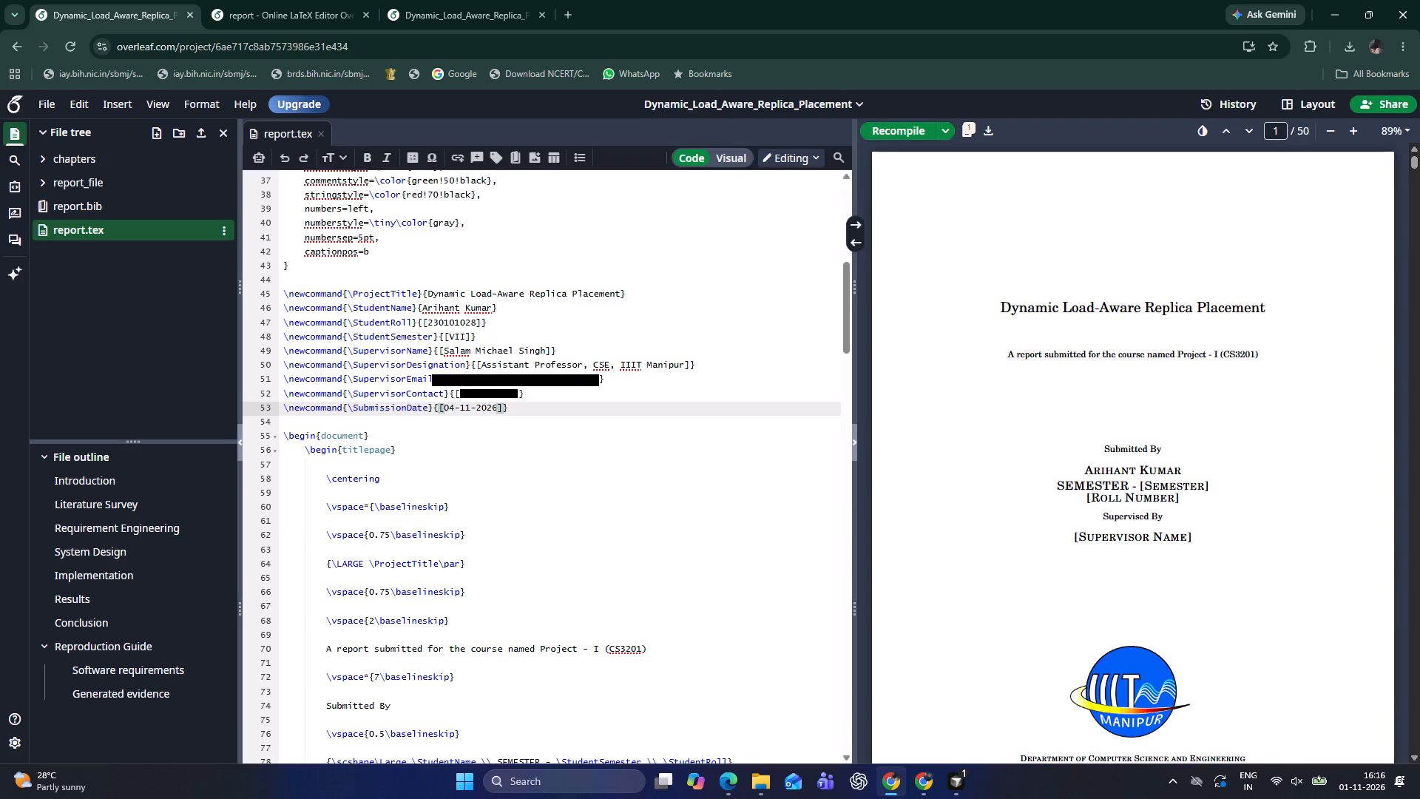
Change the title page's course line in report.tex to read Project - II (CS4202).
click(593, 647)
key(shift+i)
key(Right)
key(Right)
key(Right)
key(Right)
key(Right)
key(Right)
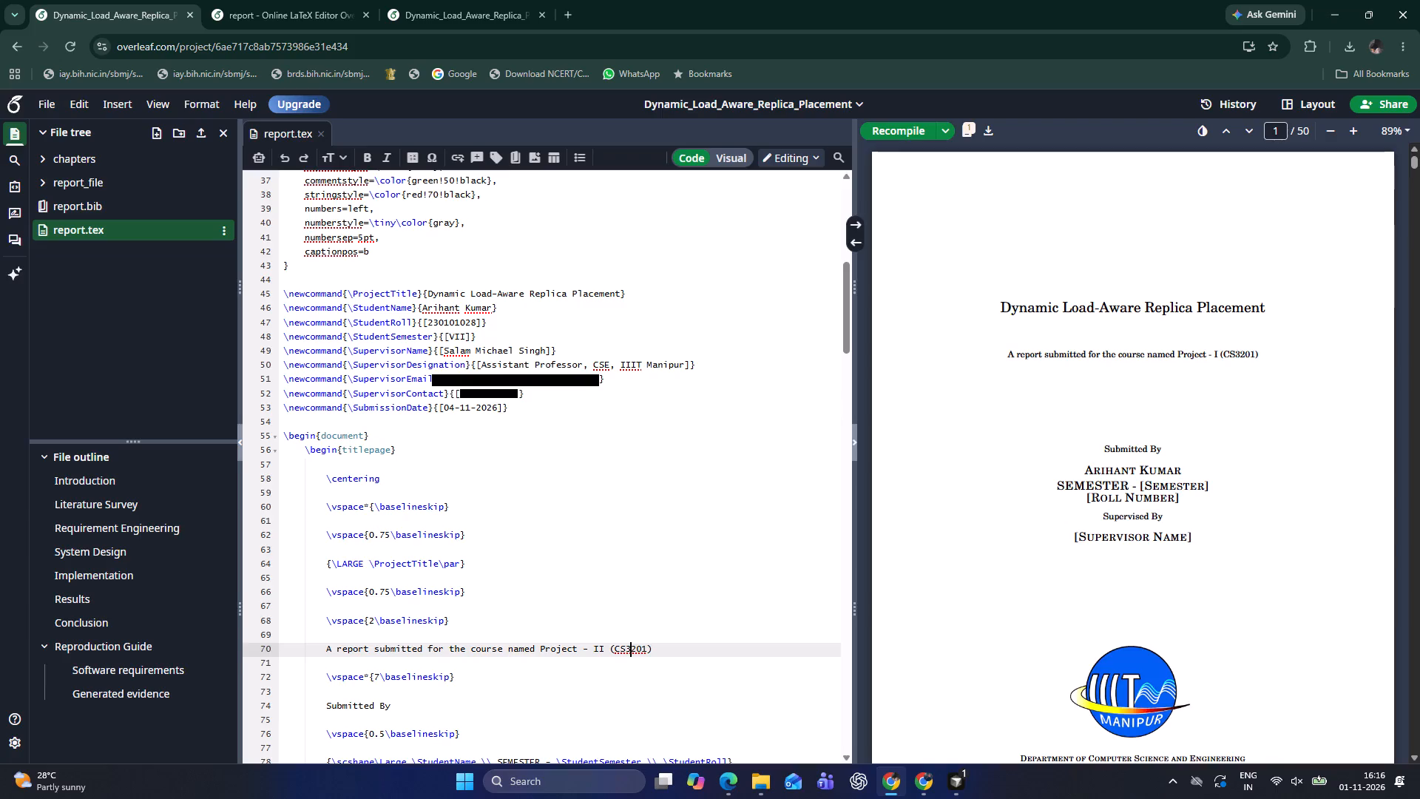
key(BackSpace)
key(4)
key(Right)
key(Right)
key(Right)
key(BackSpace)
key(2)
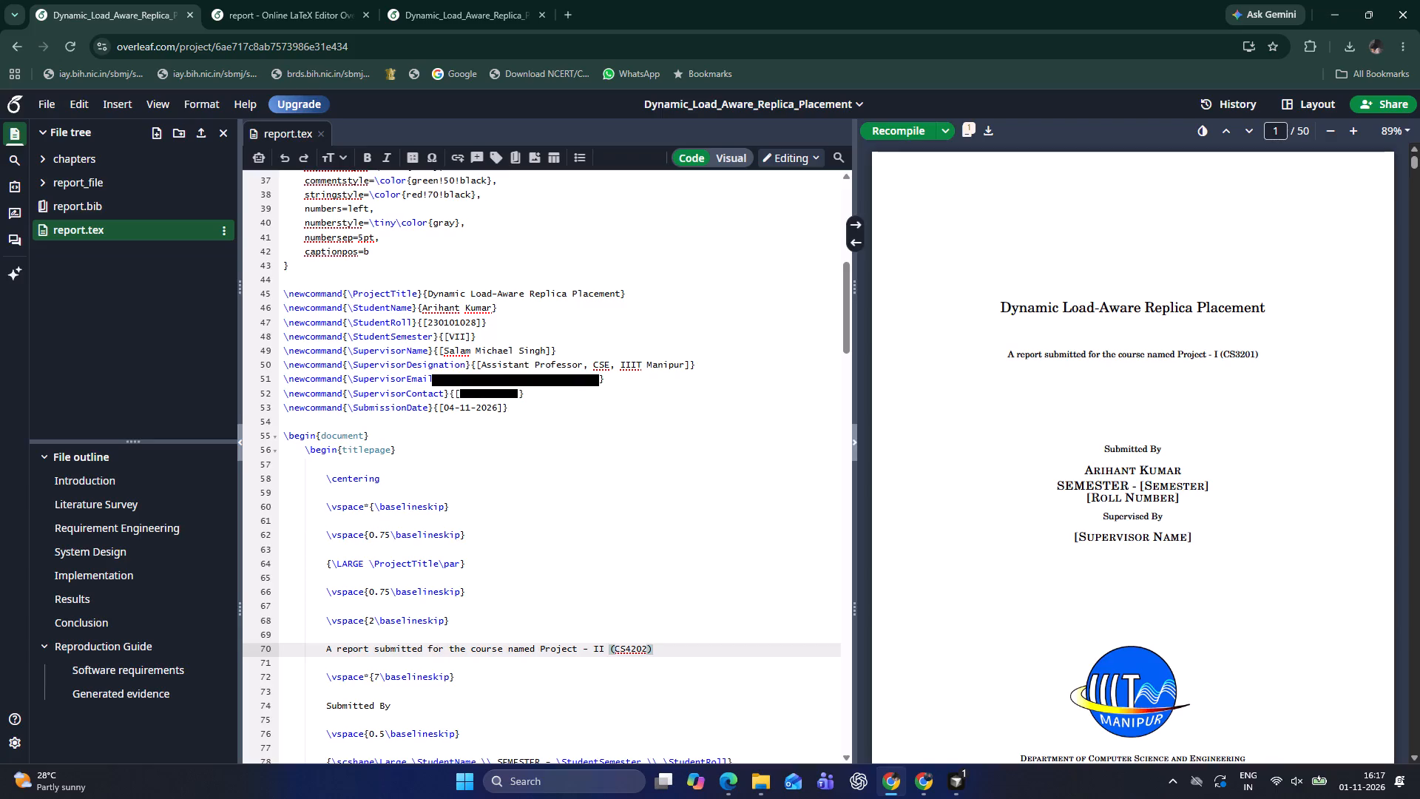
Check the title page's source and preview, and trace the Declaration page's DATE line to its place in report.tex.
scroll(589, 646, down, 1)
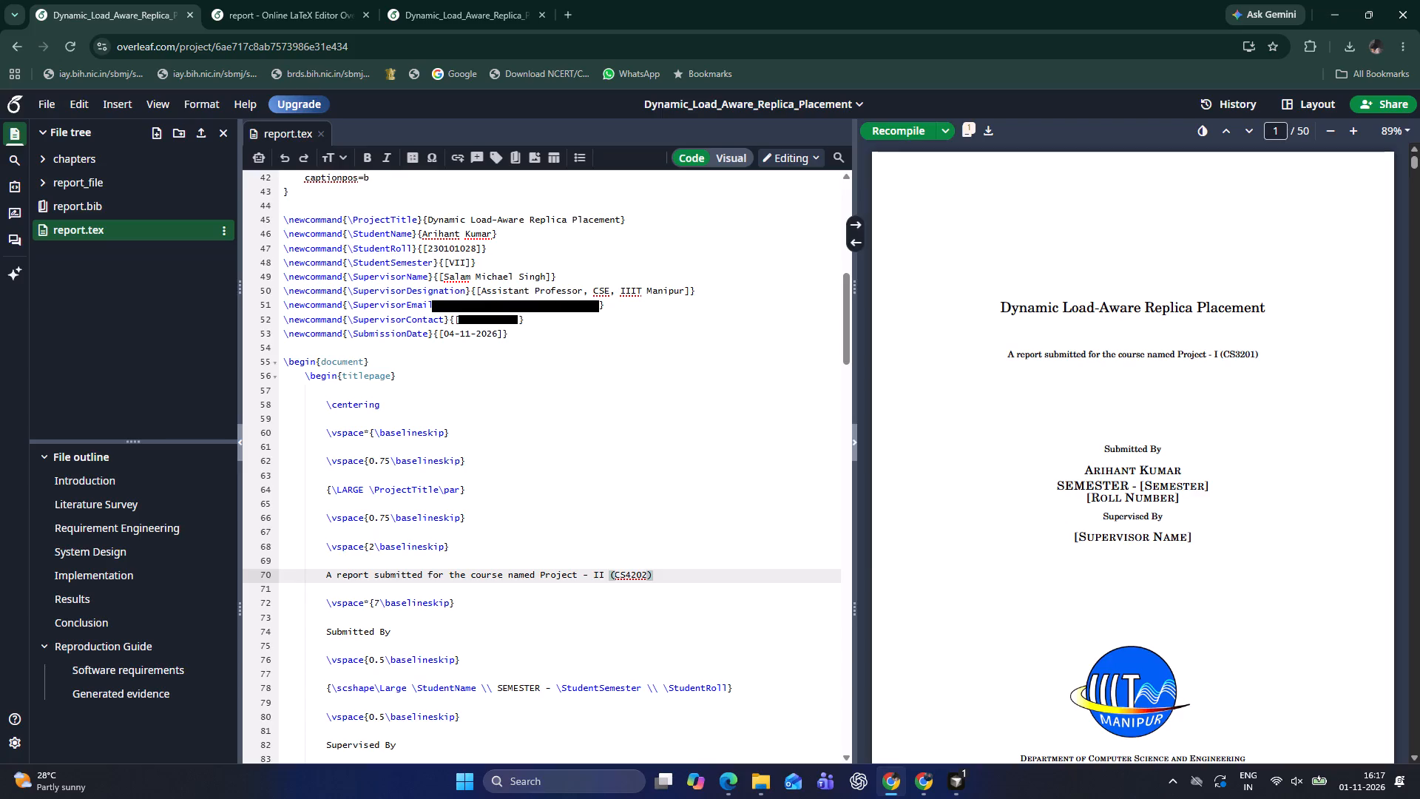
scroll(374, 628, up, 6)
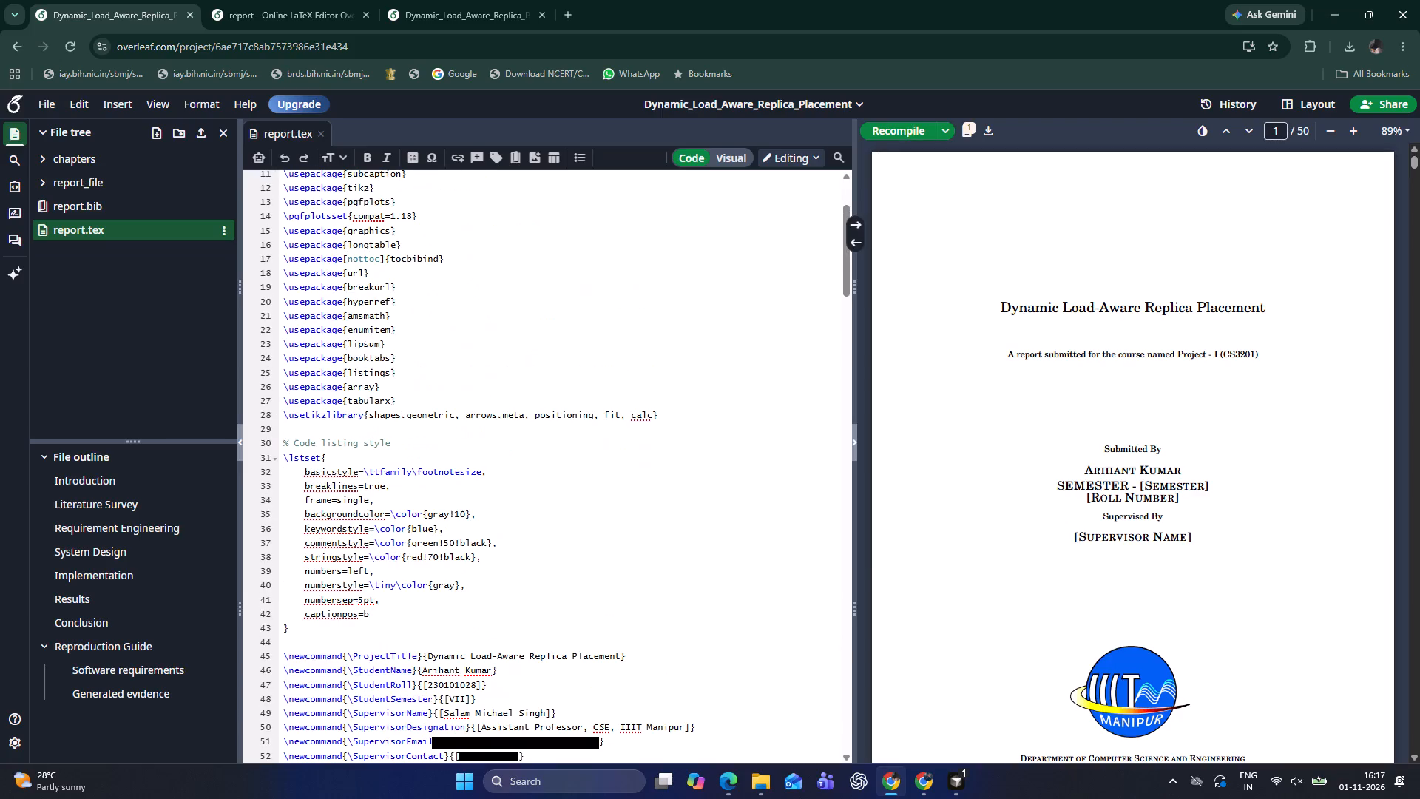
scroll(732, 712, down, 8)
scroll(1137, 687, down, 4)
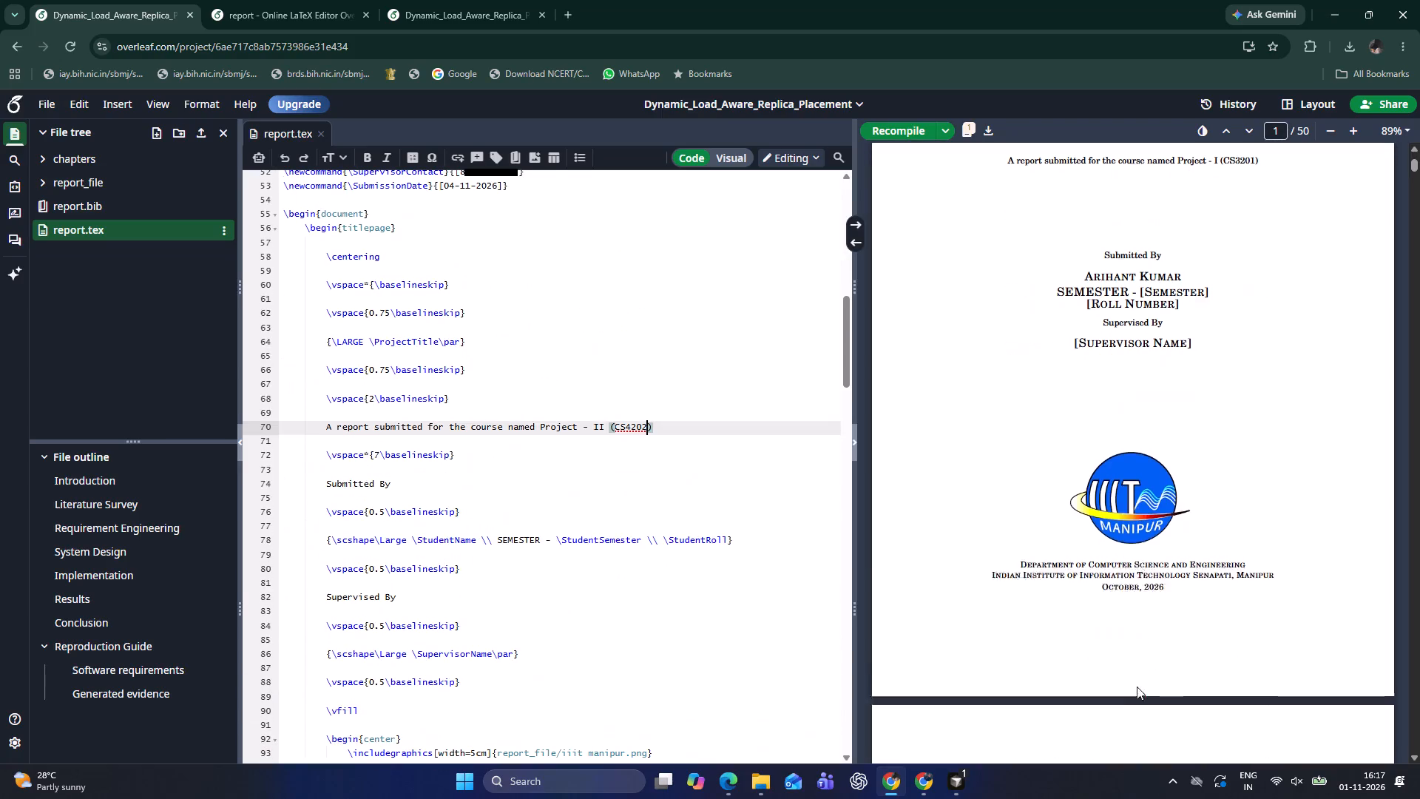
scroll(1137, 687, down, 6)
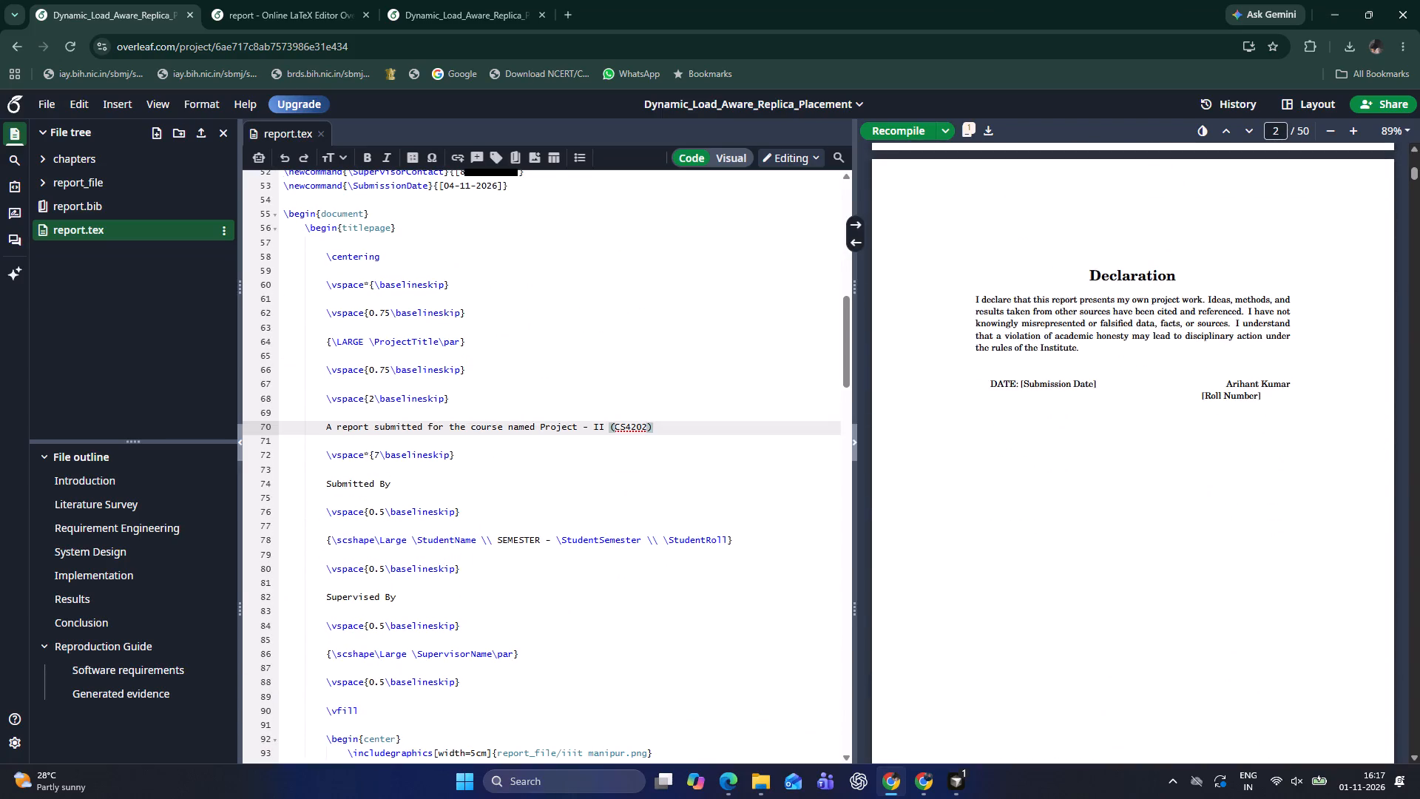
double_click(999, 385)
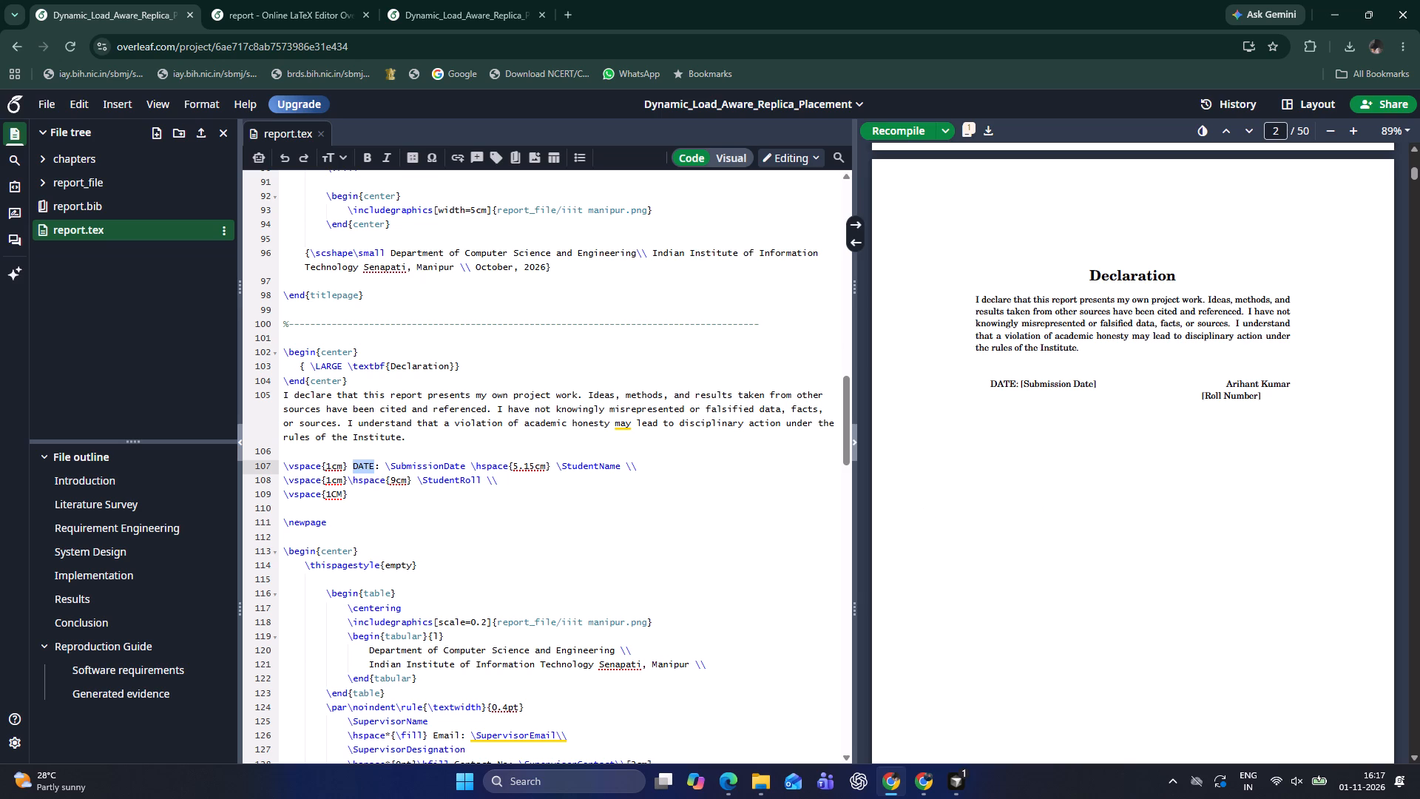
Review the compiled front matter from the Declaration page through the supervisor's certificate and Abstract to the Acknowledgement.
scroll(1133, 470, down, 7)
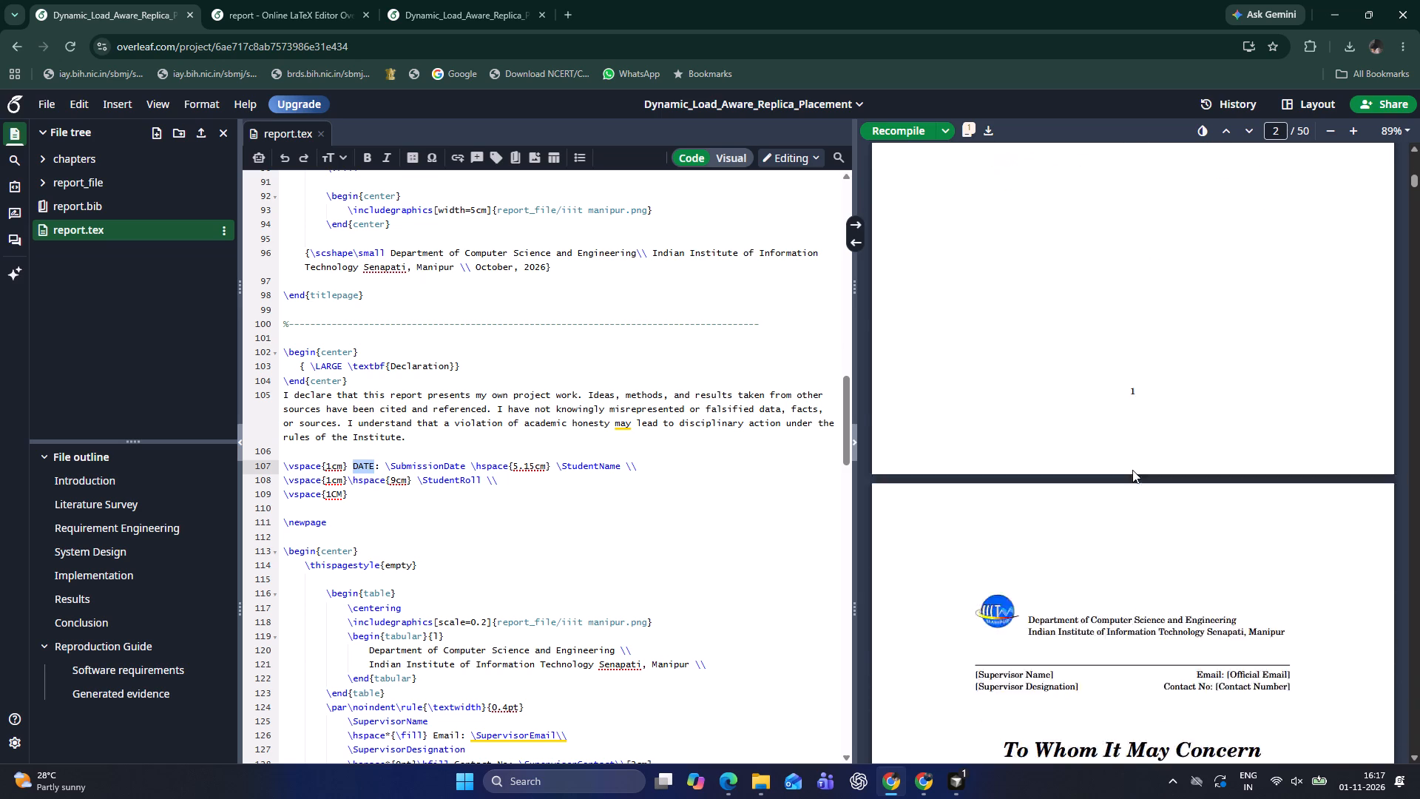
scroll(1132, 470, down, 3)
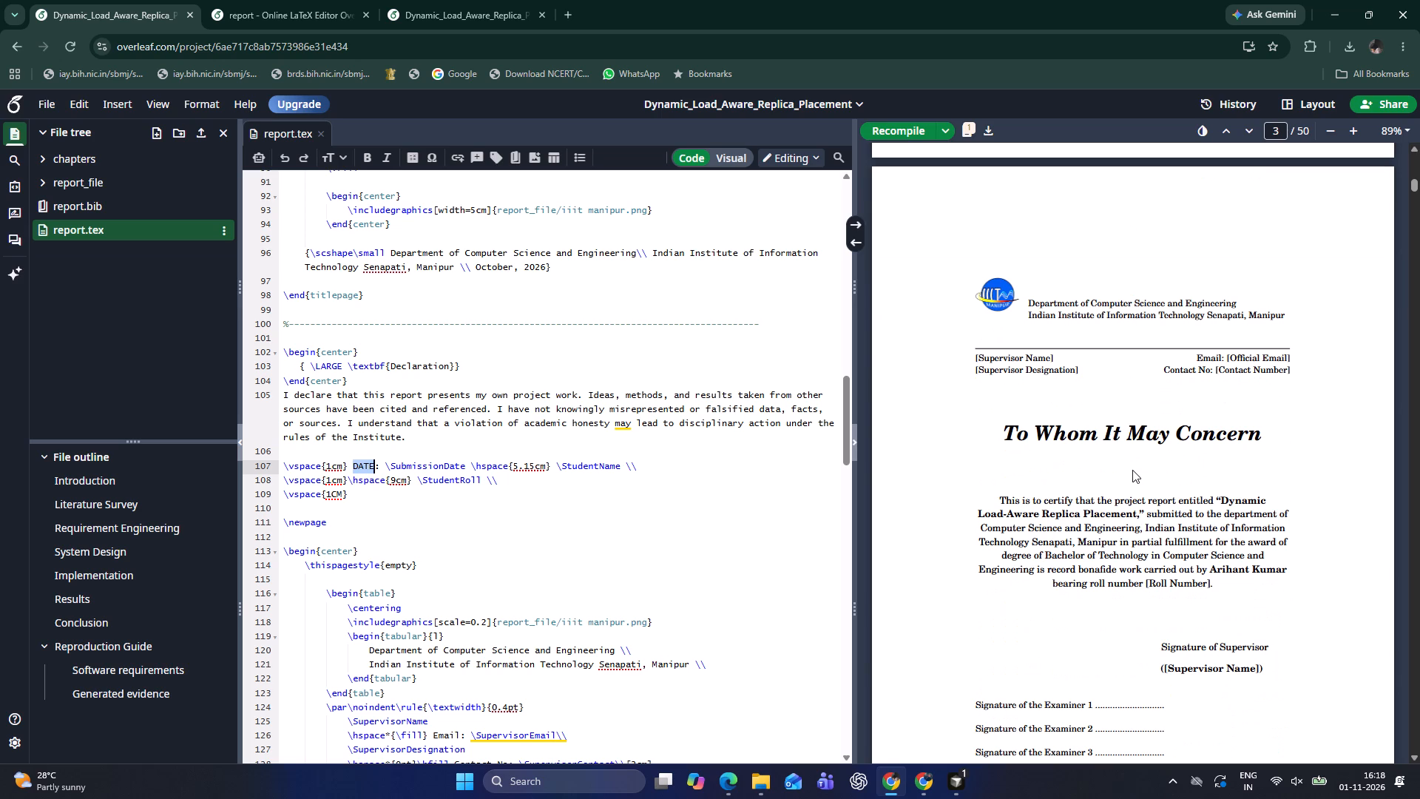
scroll(1132, 470, down, 14)
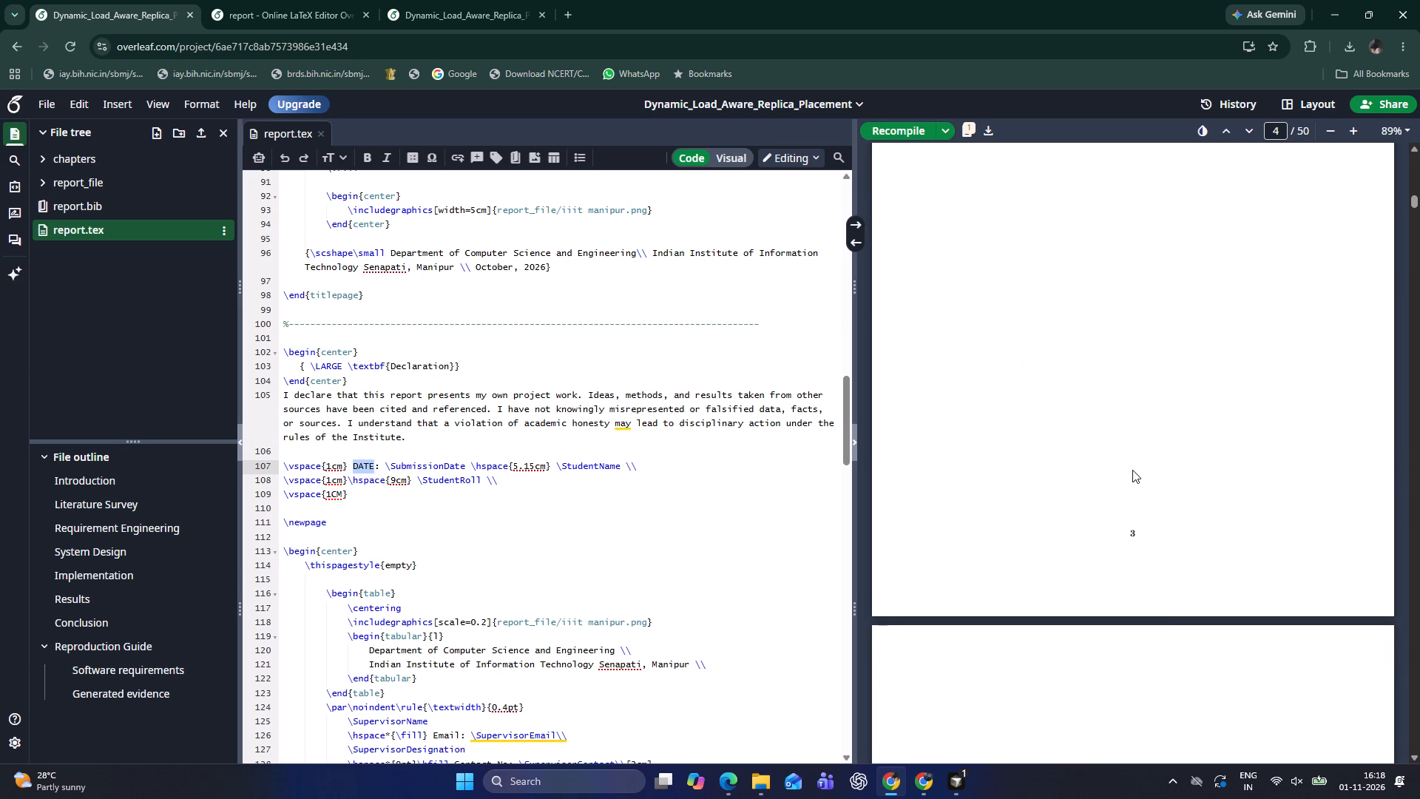
scroll(1132, 470, down, 9)
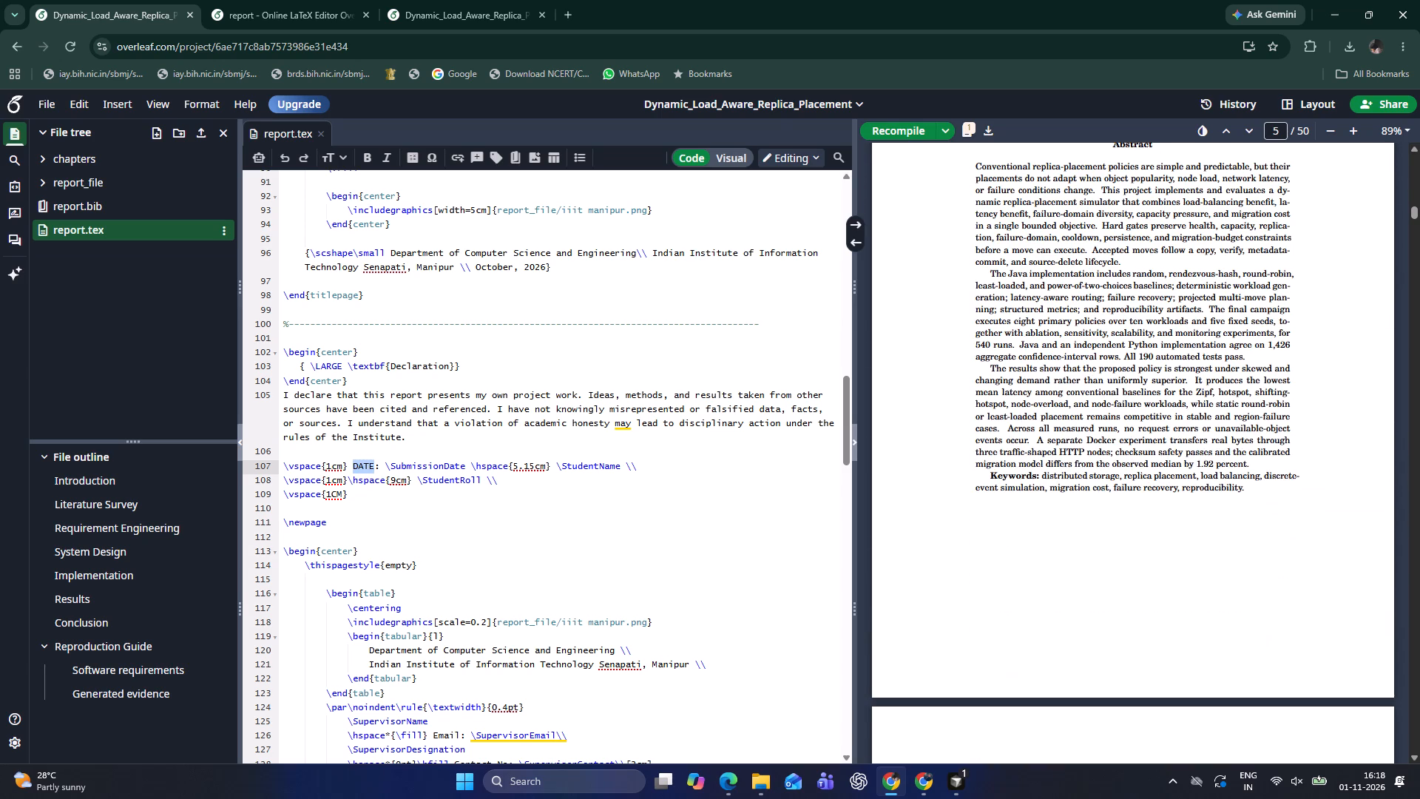
scroll(1135, 472, down, 5)
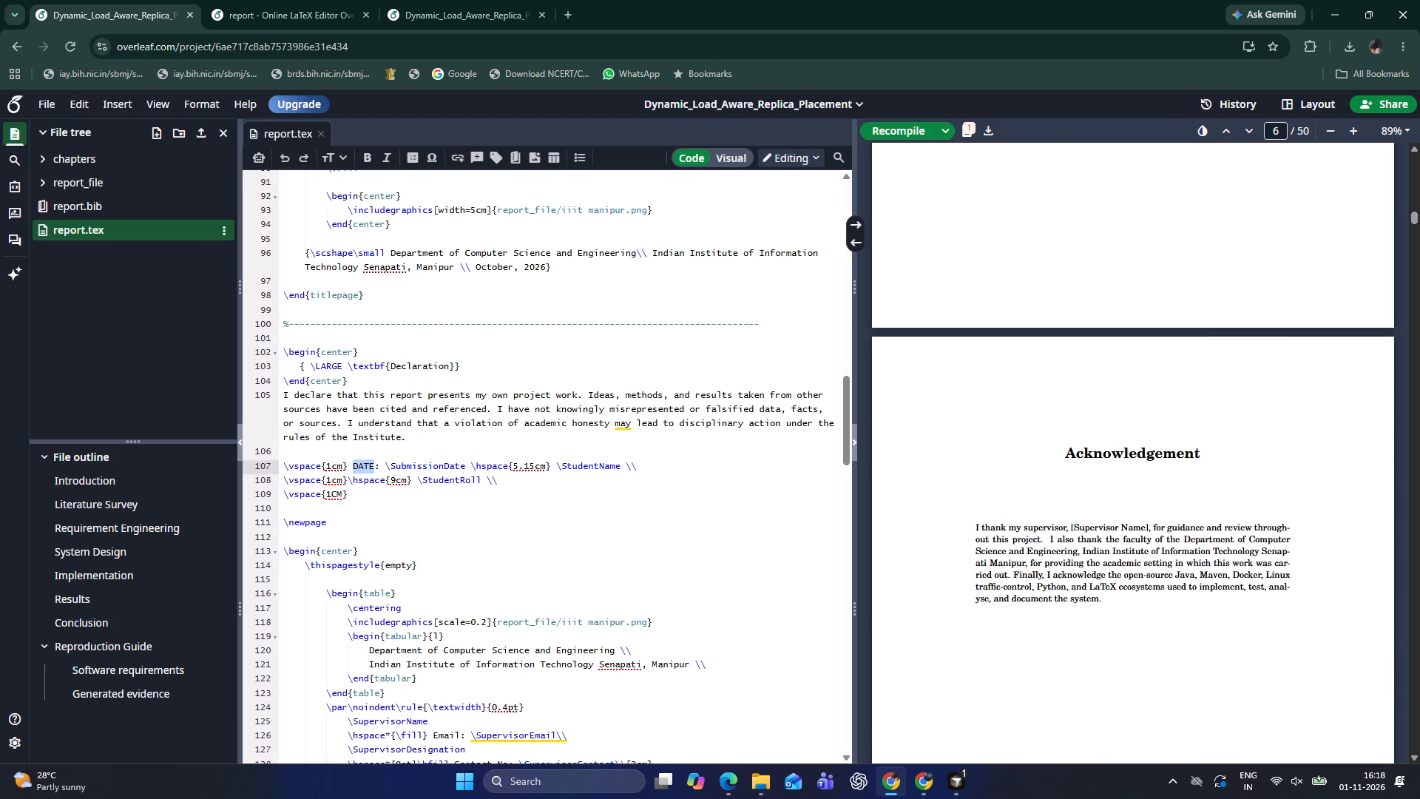
Review the compiled table of contents, List of Figures, List of Tables and the opening sections of Chapter 1 up to Objectives.
scroll(1119, 528, down, 18)
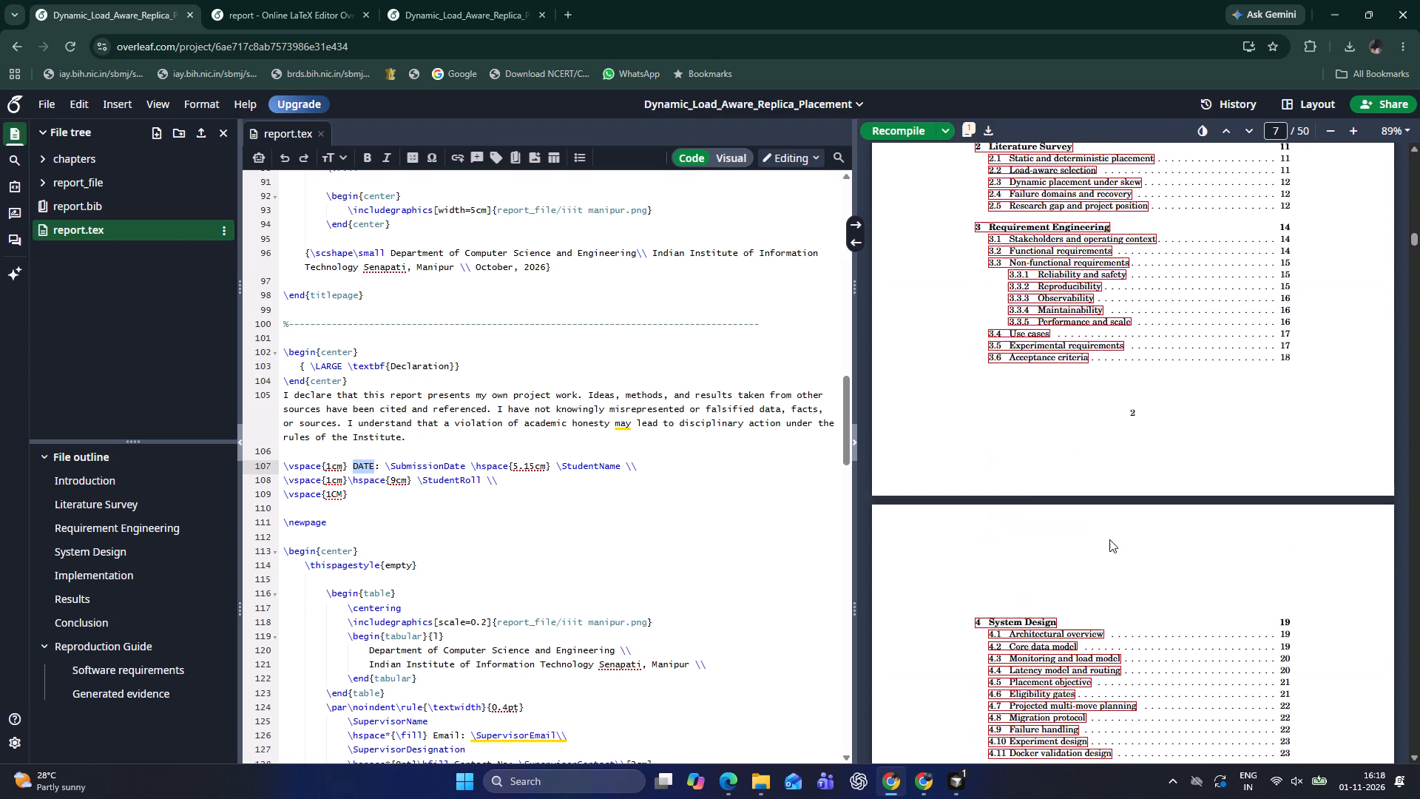
scroll(1109, 539, down, 16)
scroll(1096, 553, down, 8)
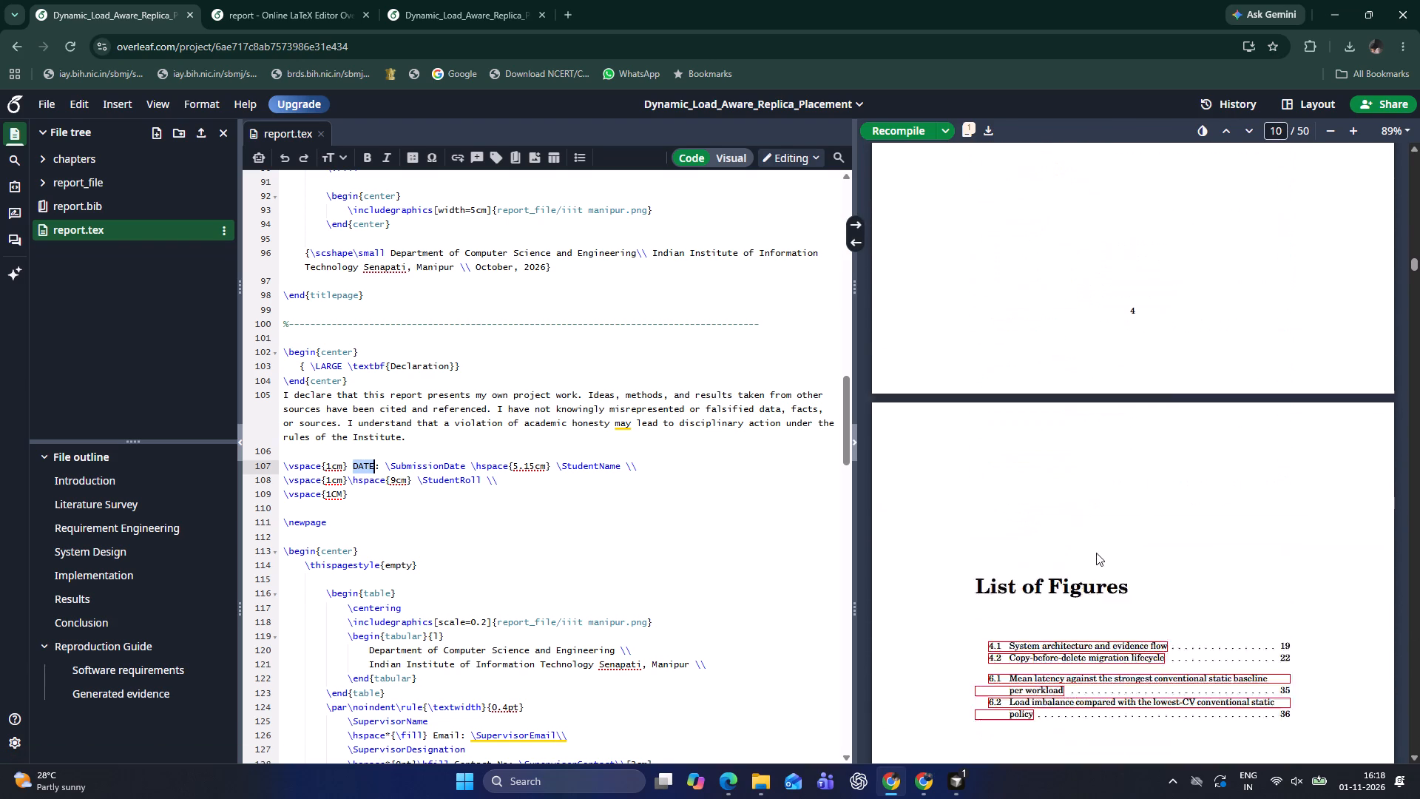
scroll(1096, 553, down, 6)
scroll(1096, 553, up, 6)
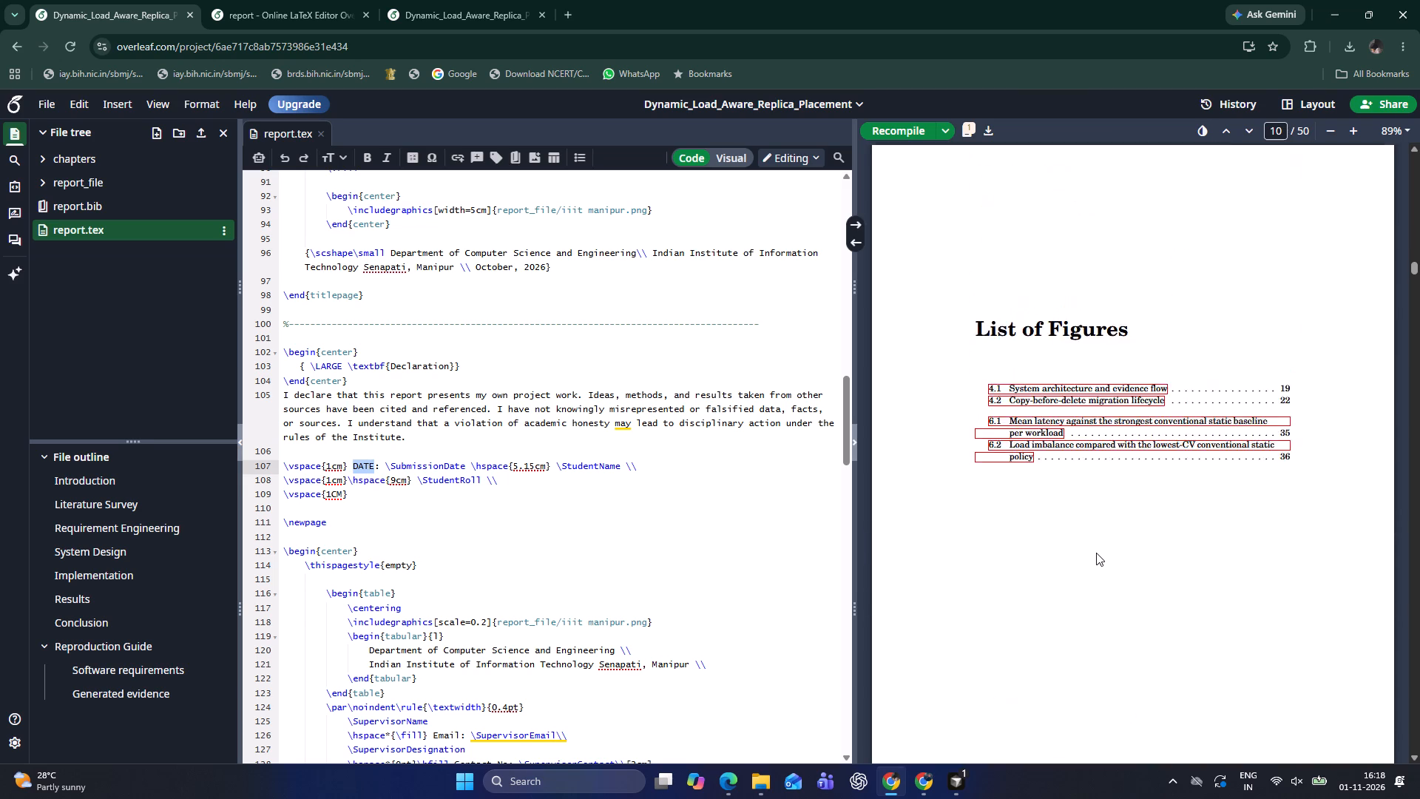
scroll(1096, 553, up, 12)
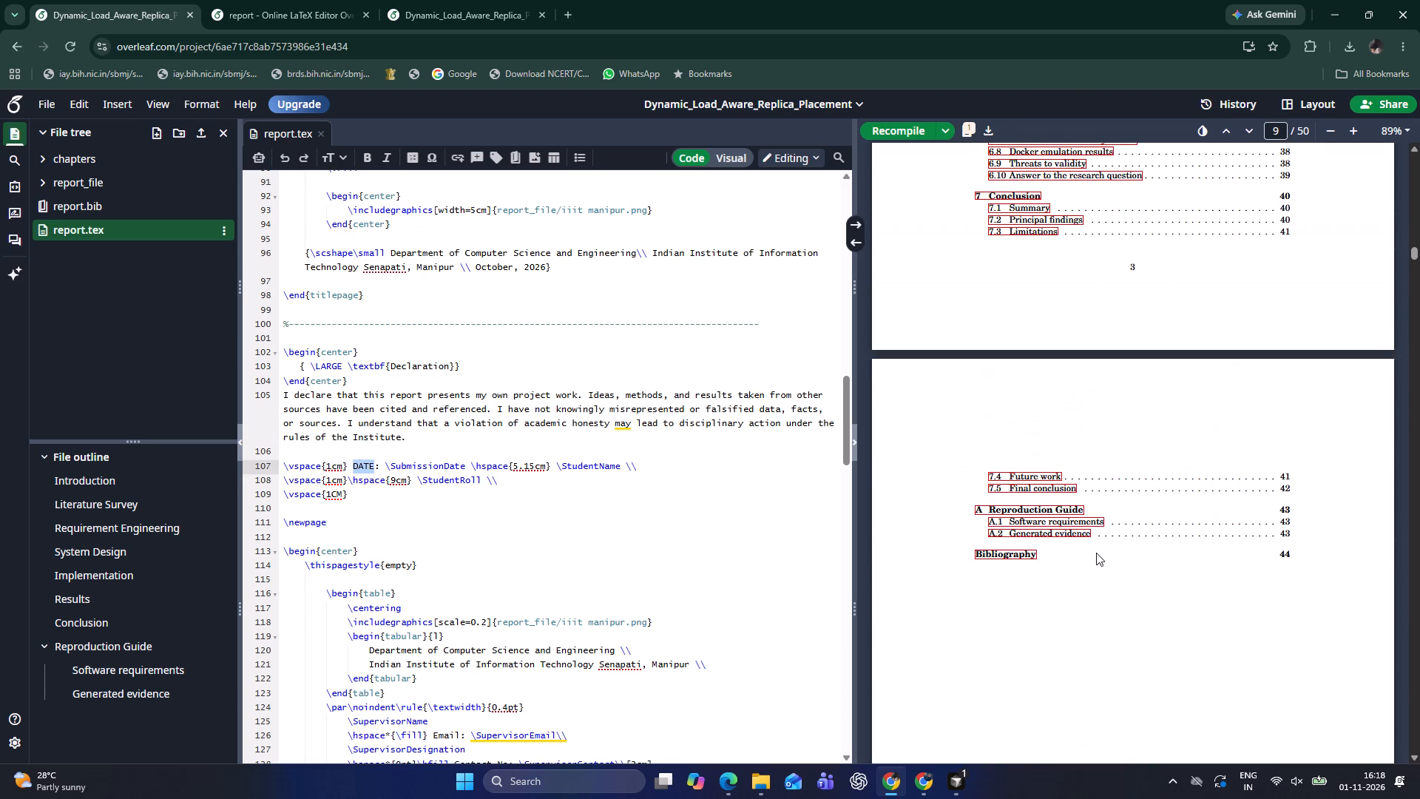
scroll(1096, 553, down, 18)
scroll(1086, 543, down, 3)
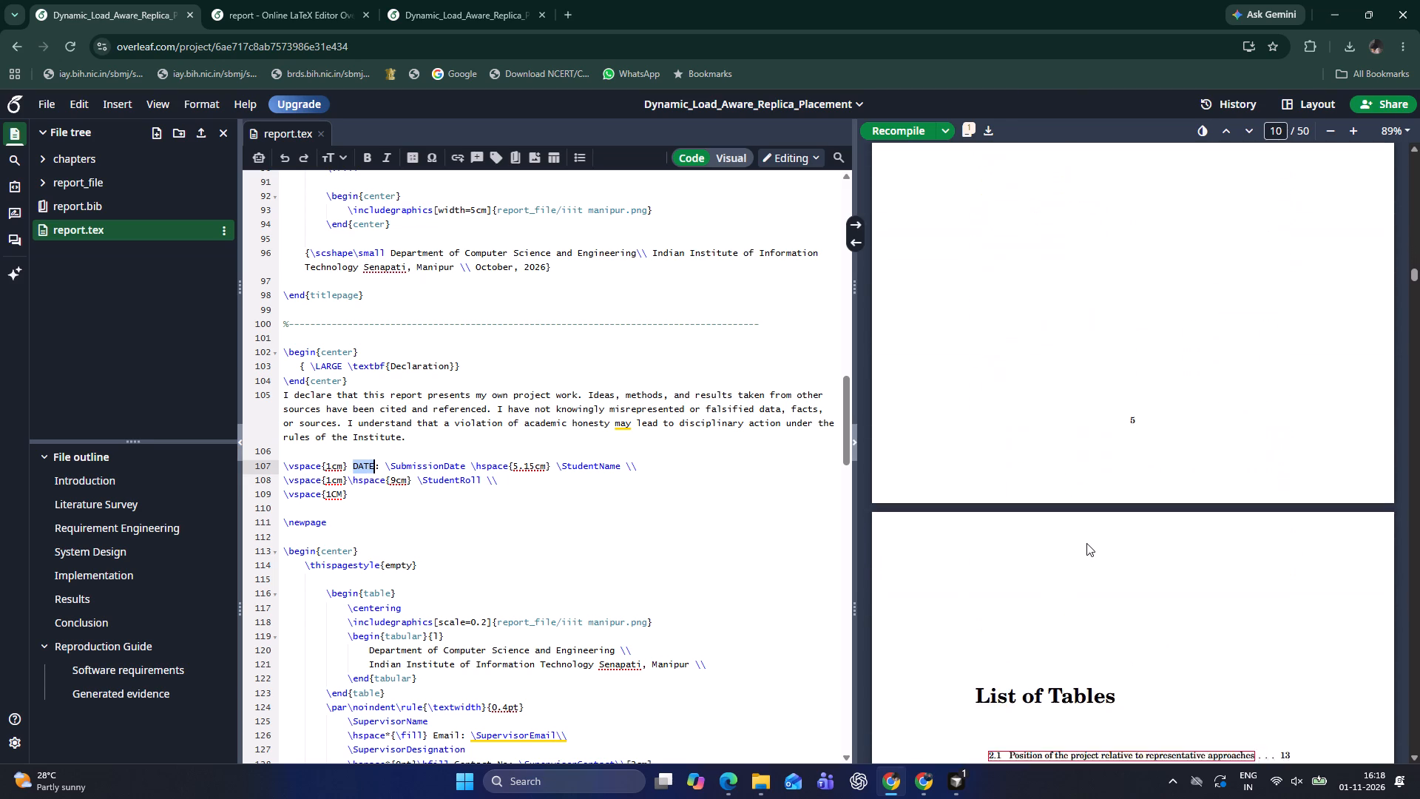
scroll(1086, 543, down, 13)
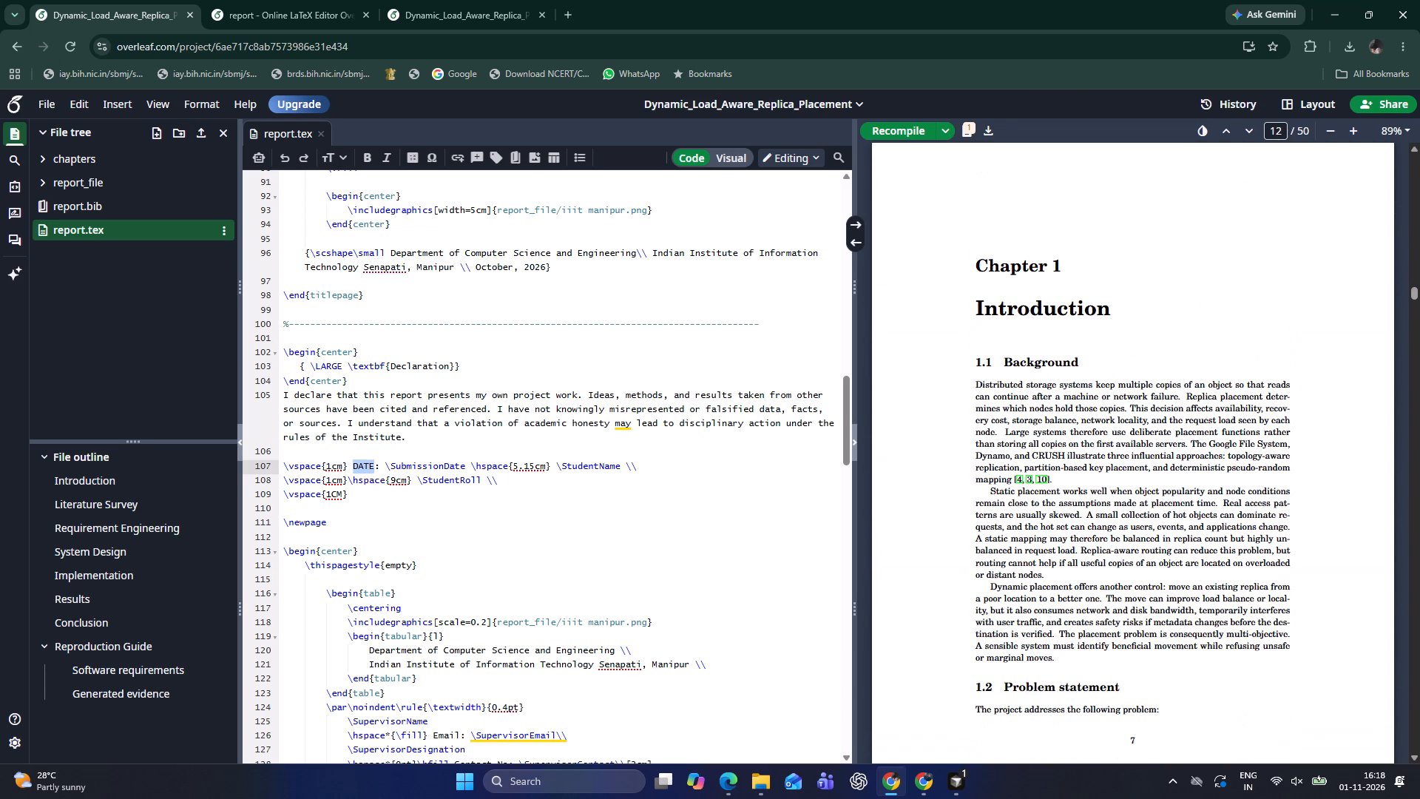
scroll(1077, 514, down, 10)
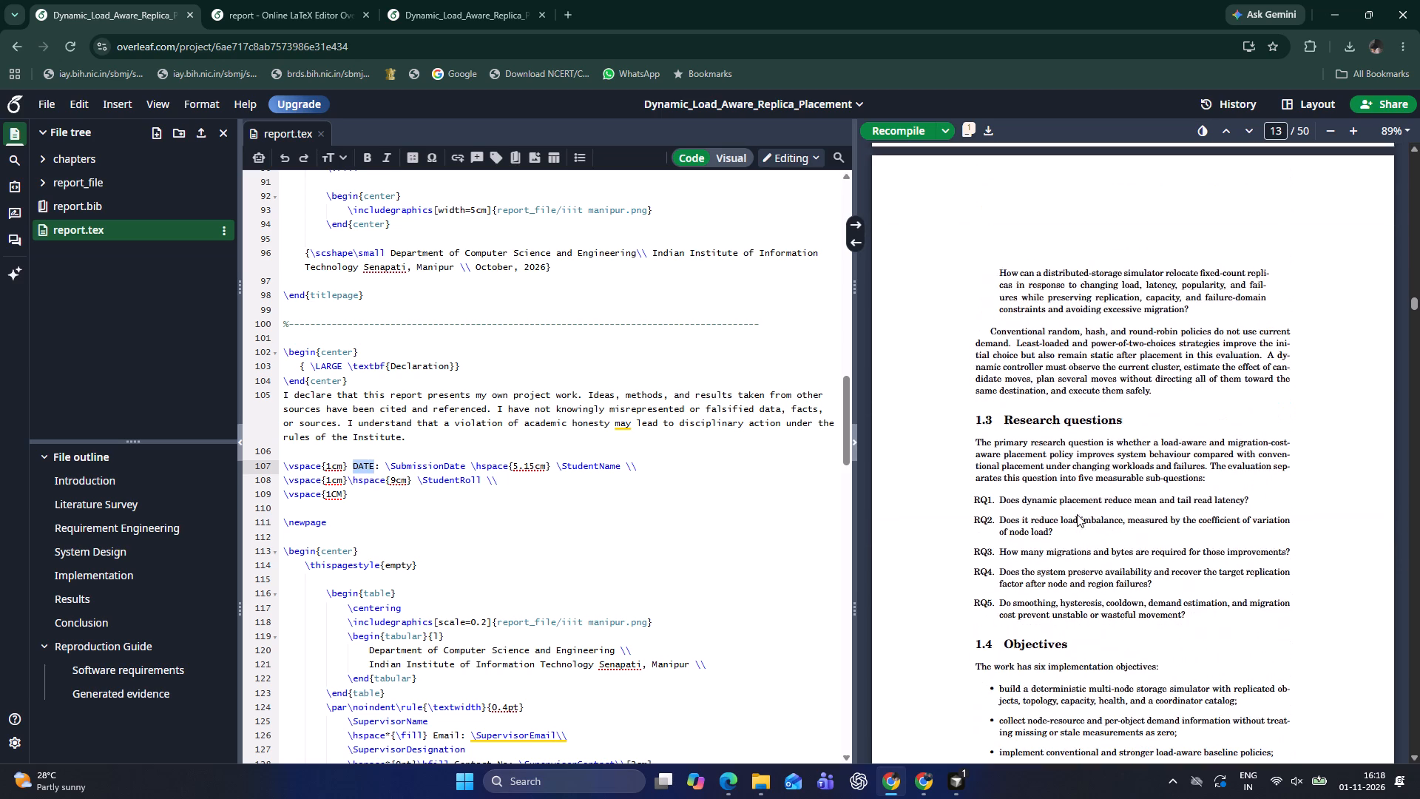
Turn the Objectives bullet list in 1_Introduction.tex into a numbered list by changing its begin and end environment from itemize to enumerate.
double_click(1016, 630)
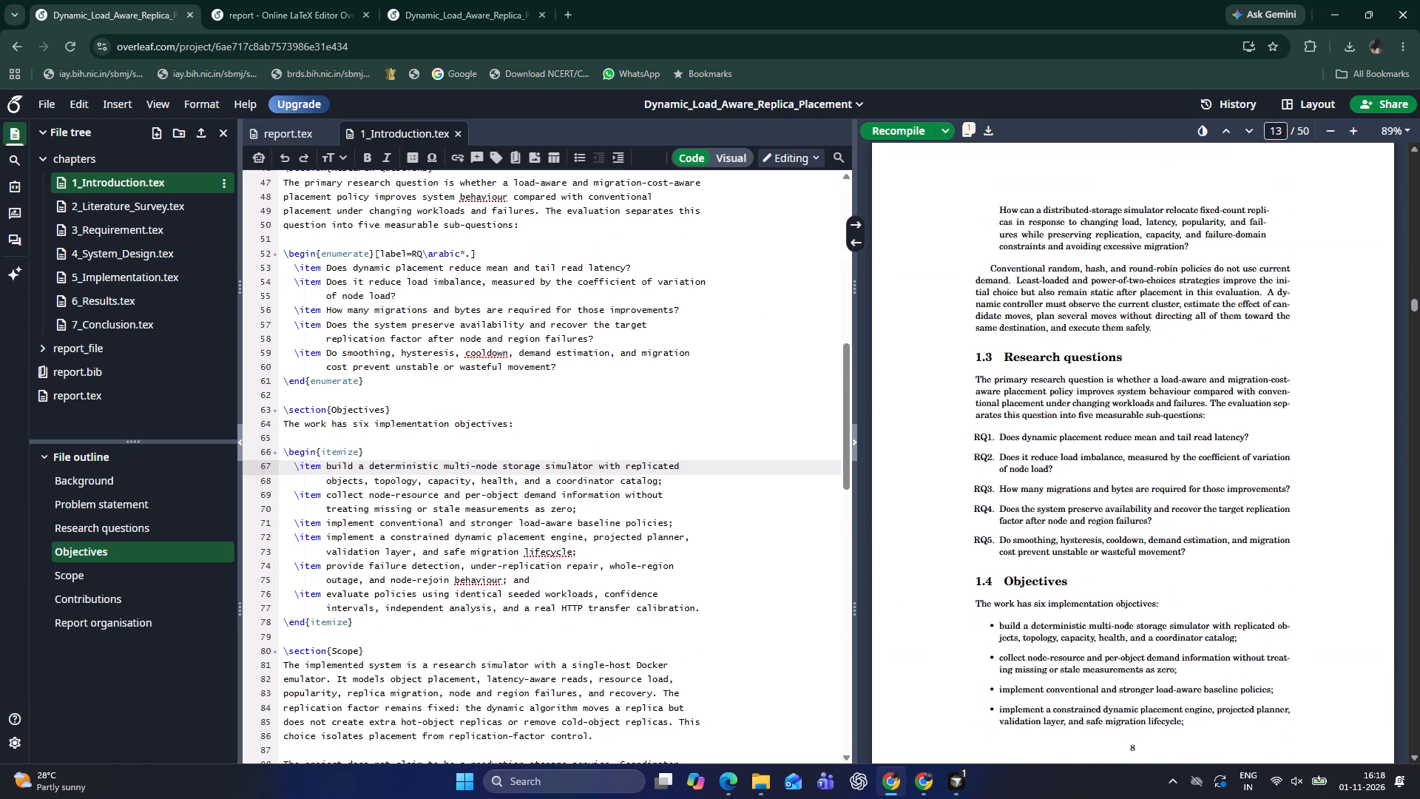
click(339, 452)
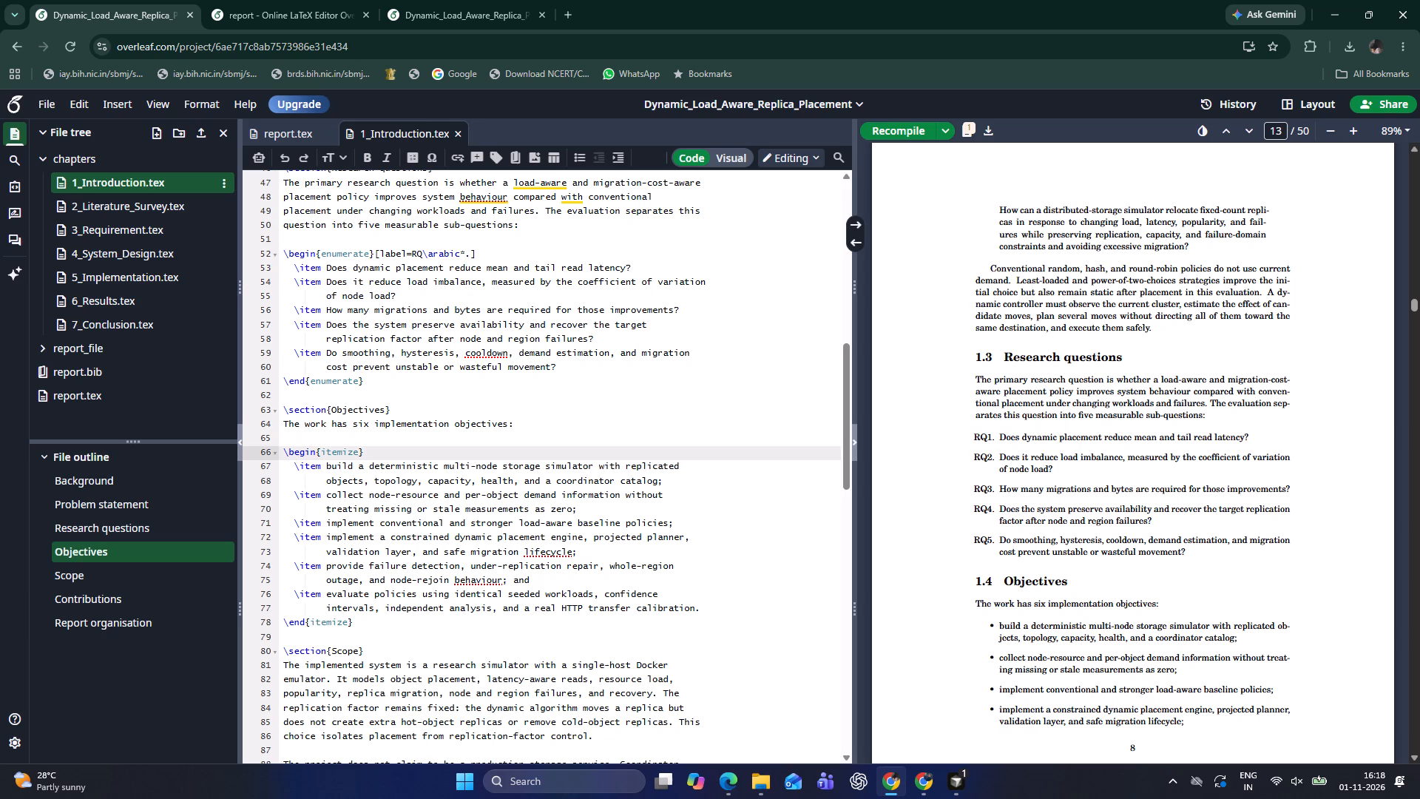
key(BackSpace)
key(BackSpace)
key(BackSpace)
key(BackSpace)
key(Delete)
key(Delete)
key(Delete)
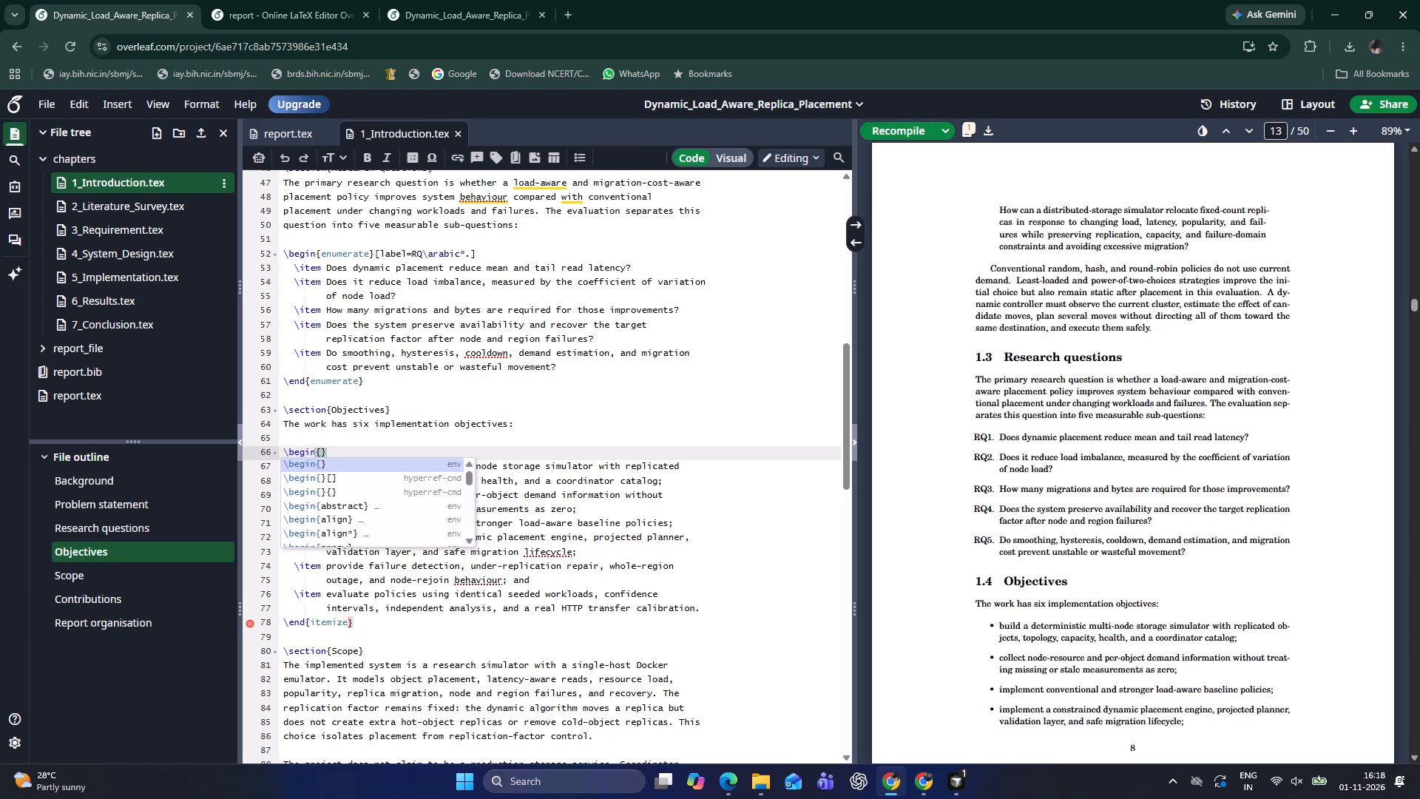
text(enumer)
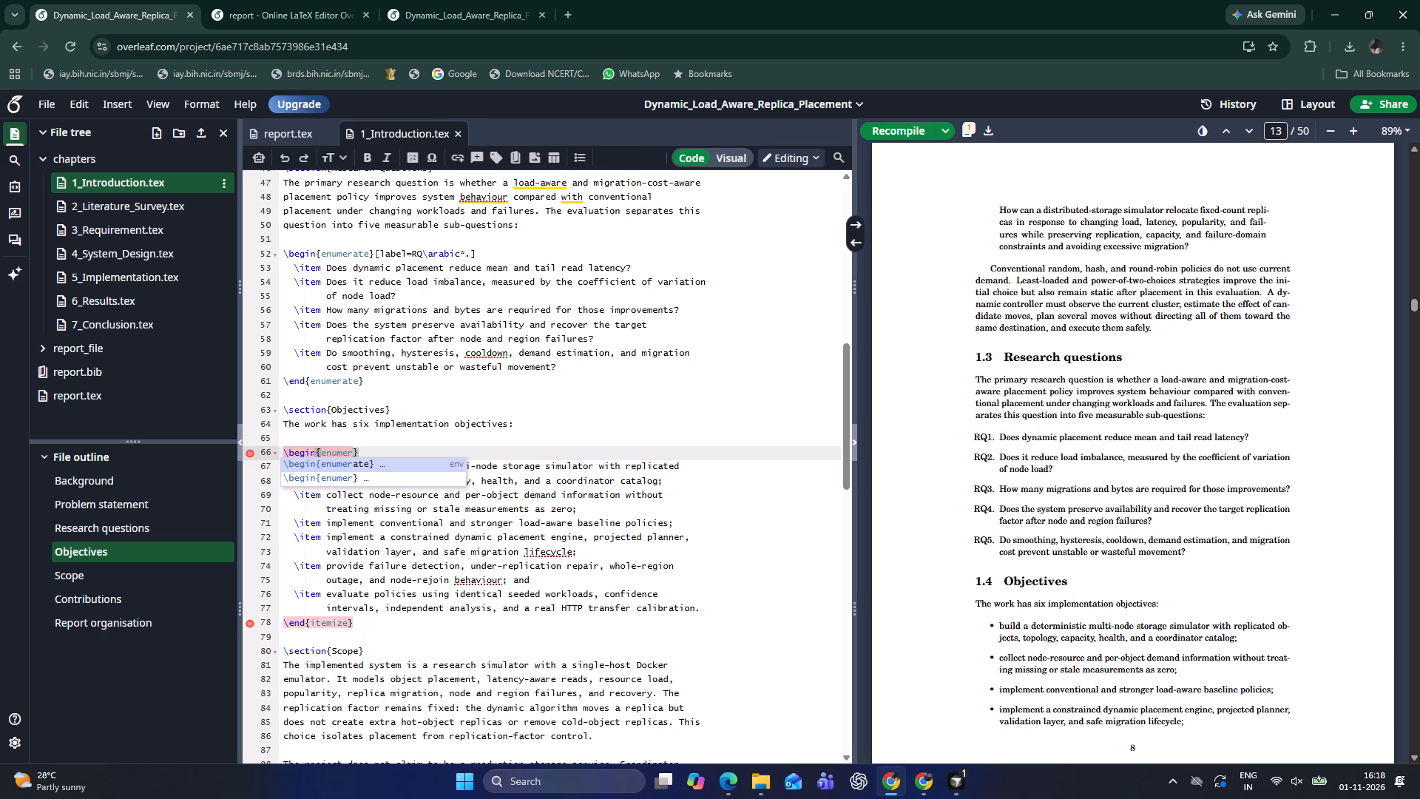
text(ate)
key(Right)
key(Down)
key(Down)
key(Down)
key(Down)
key(Down)
key(Down)
key(Down)
key(Down)
key(Down)
key(Down)
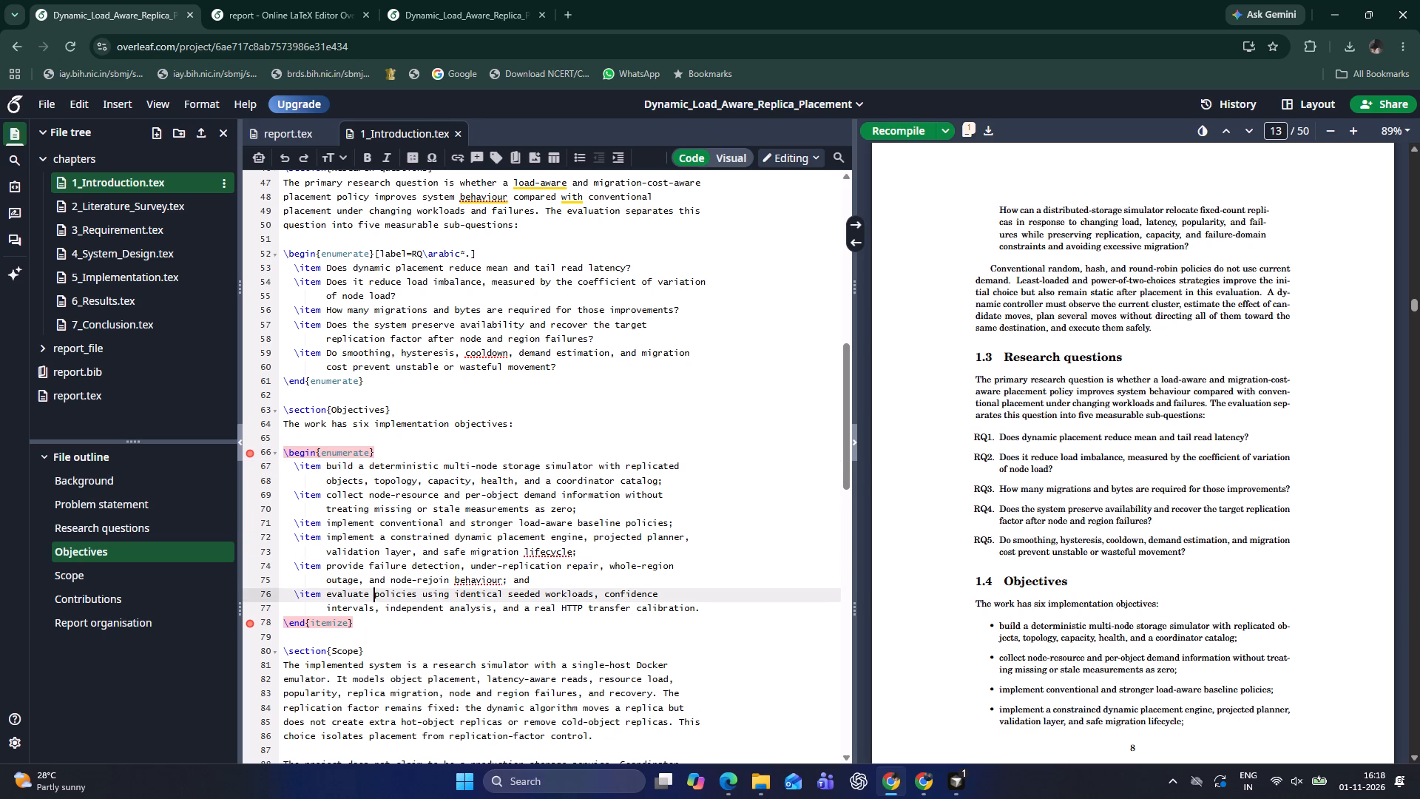
key(Down)
key(Down)
key(Left)
key(BackSpace)
key(BackSpace)
key(BackSpace)
key(BackSpace)
key(BackSpace)
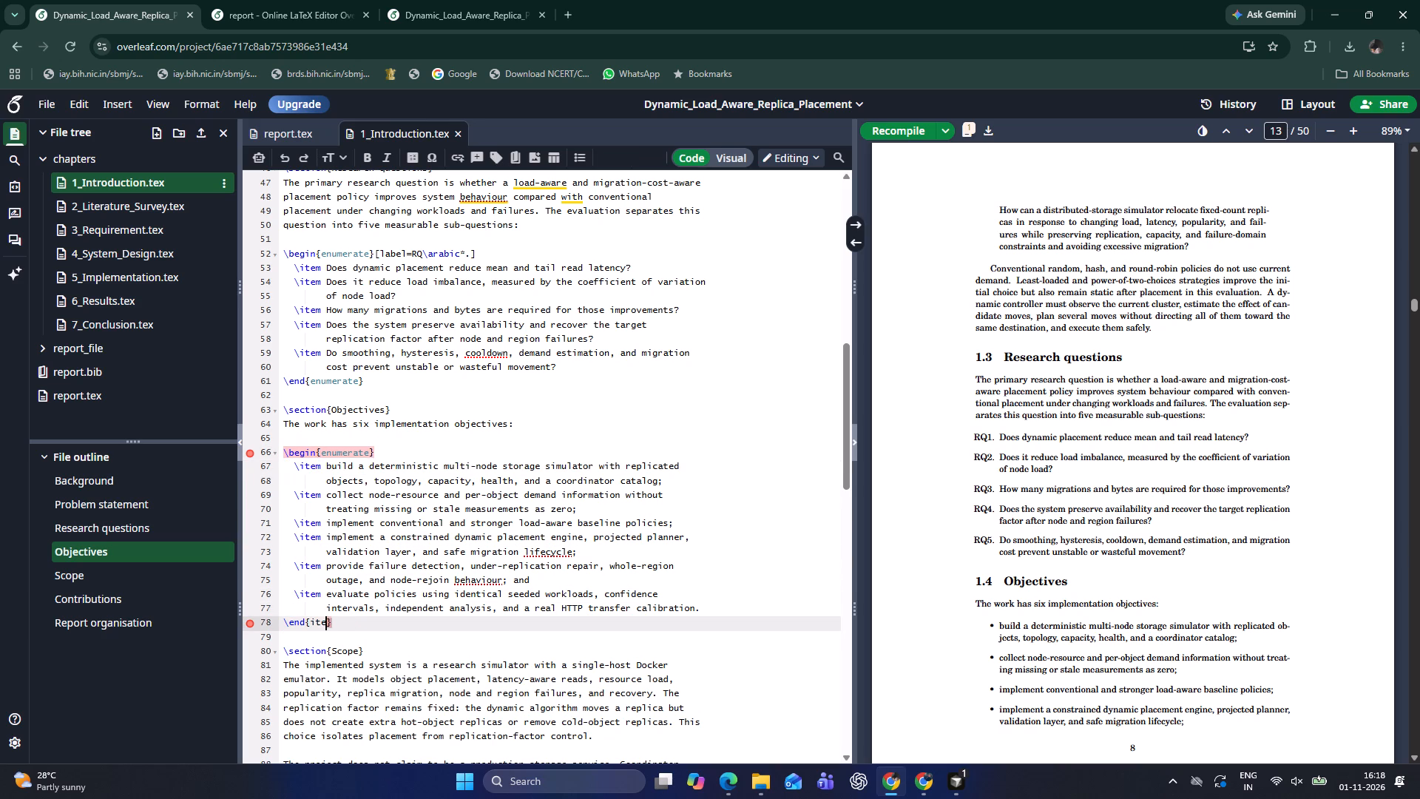
key(BackSpace)
key(BackSpace)
key(Return)
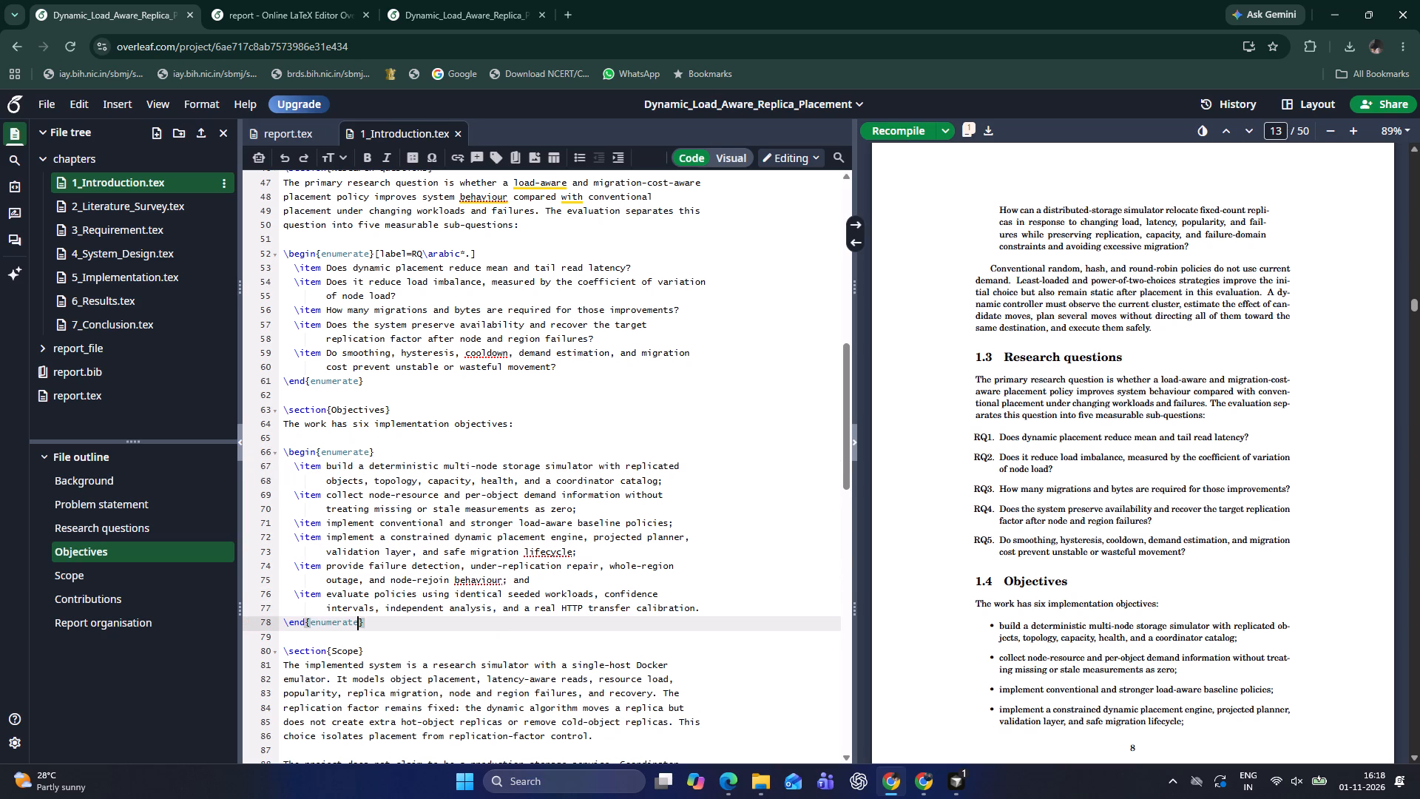
Review the compiled pages from the Objectives section through Chapters 2 and 3 to System Design's Migration protocol, checking for bullet lists.
scroll(1200, 494, down, 10)
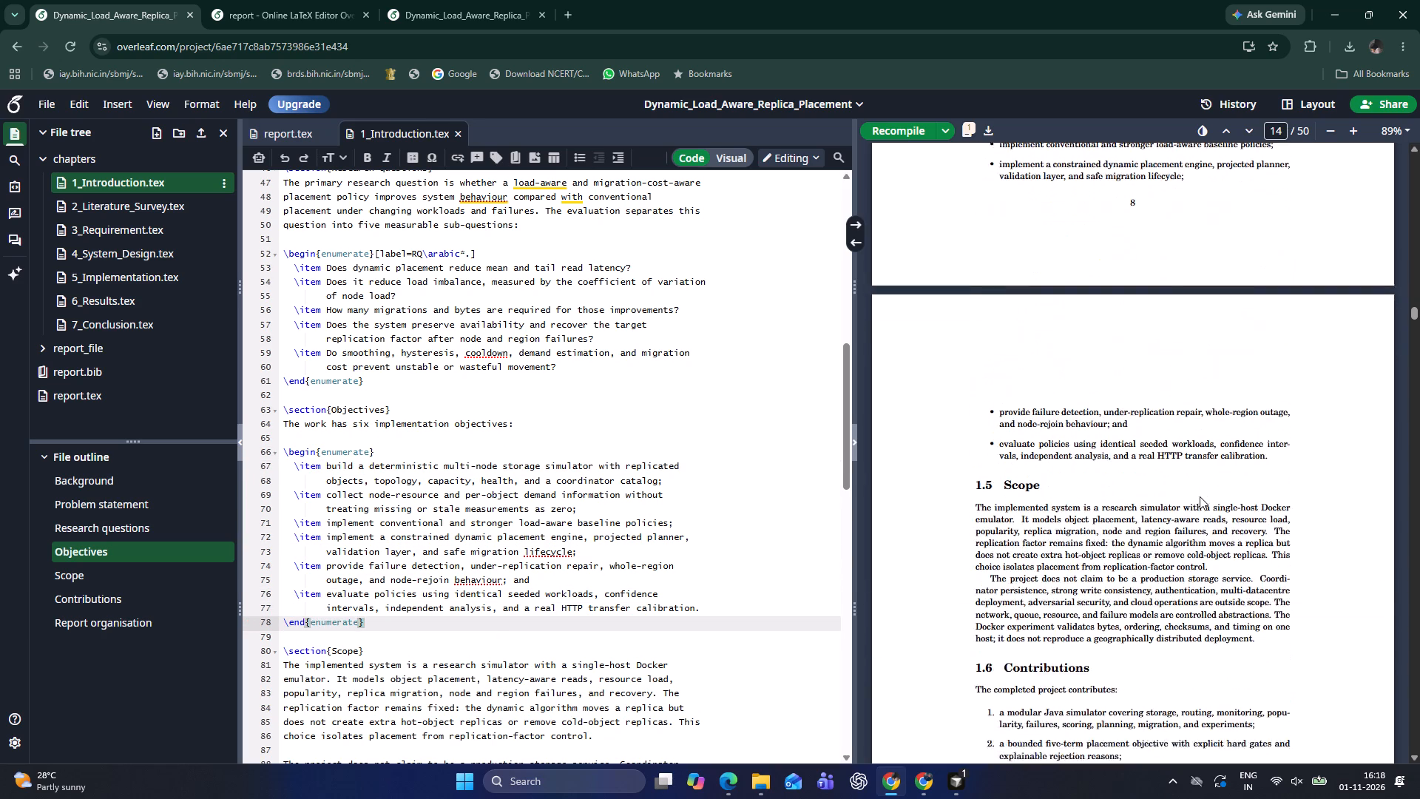
scroll(1200, 496, down, 1)
scroll(1194, 475, up, 9)
scroll(1194, 475, down, 1)
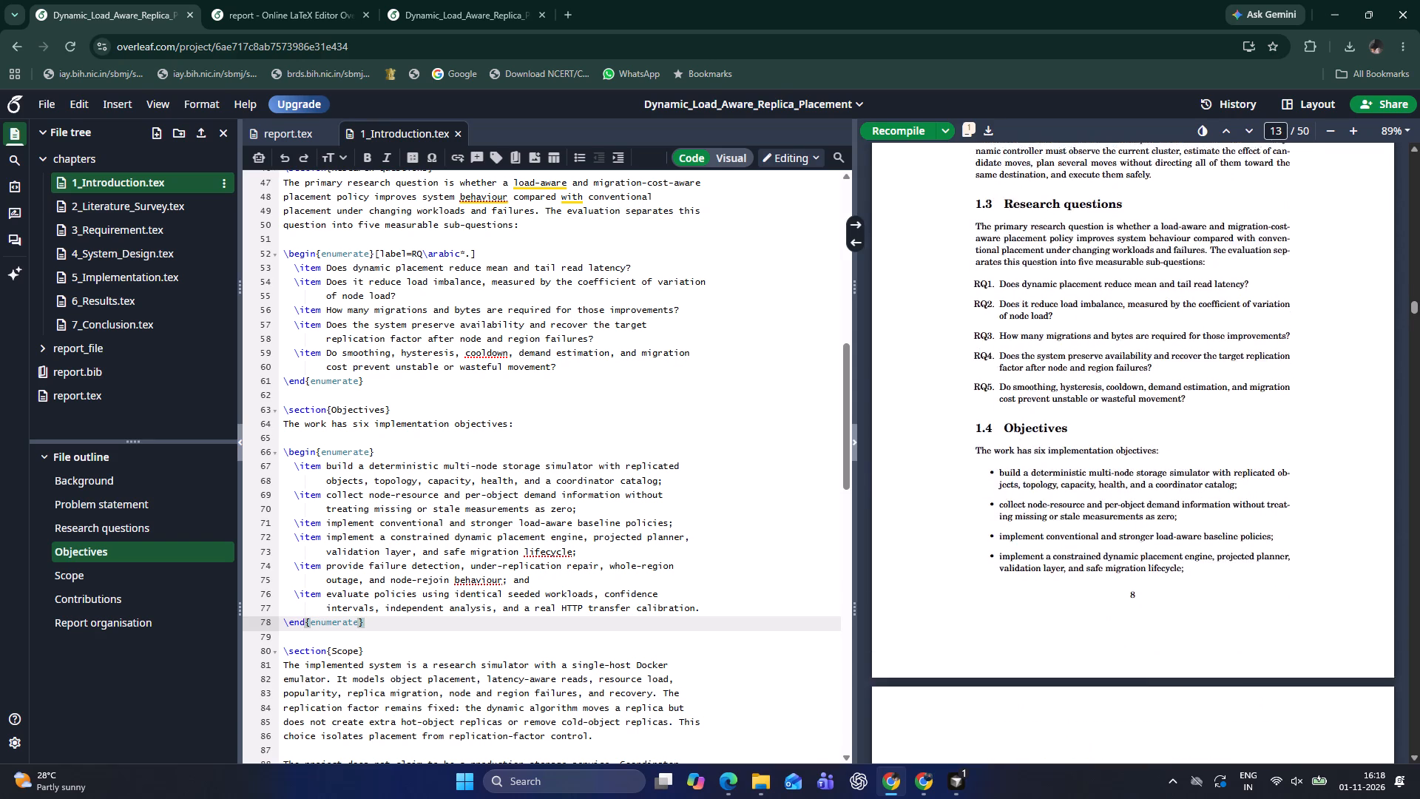
scroll(1194, 475, down, 4)
scroll(1002, 717, down, 7)
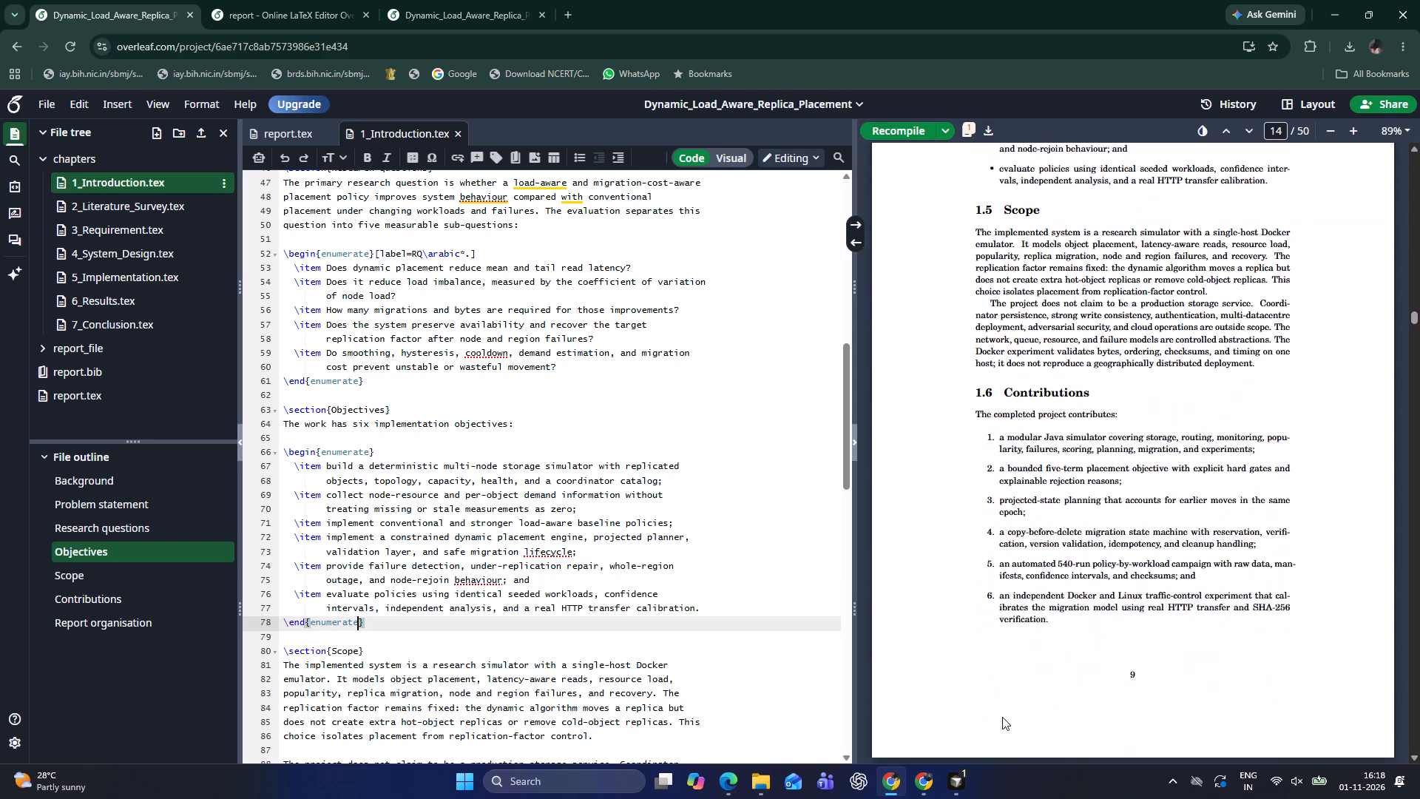
scroll(1002, 717, down, 18)
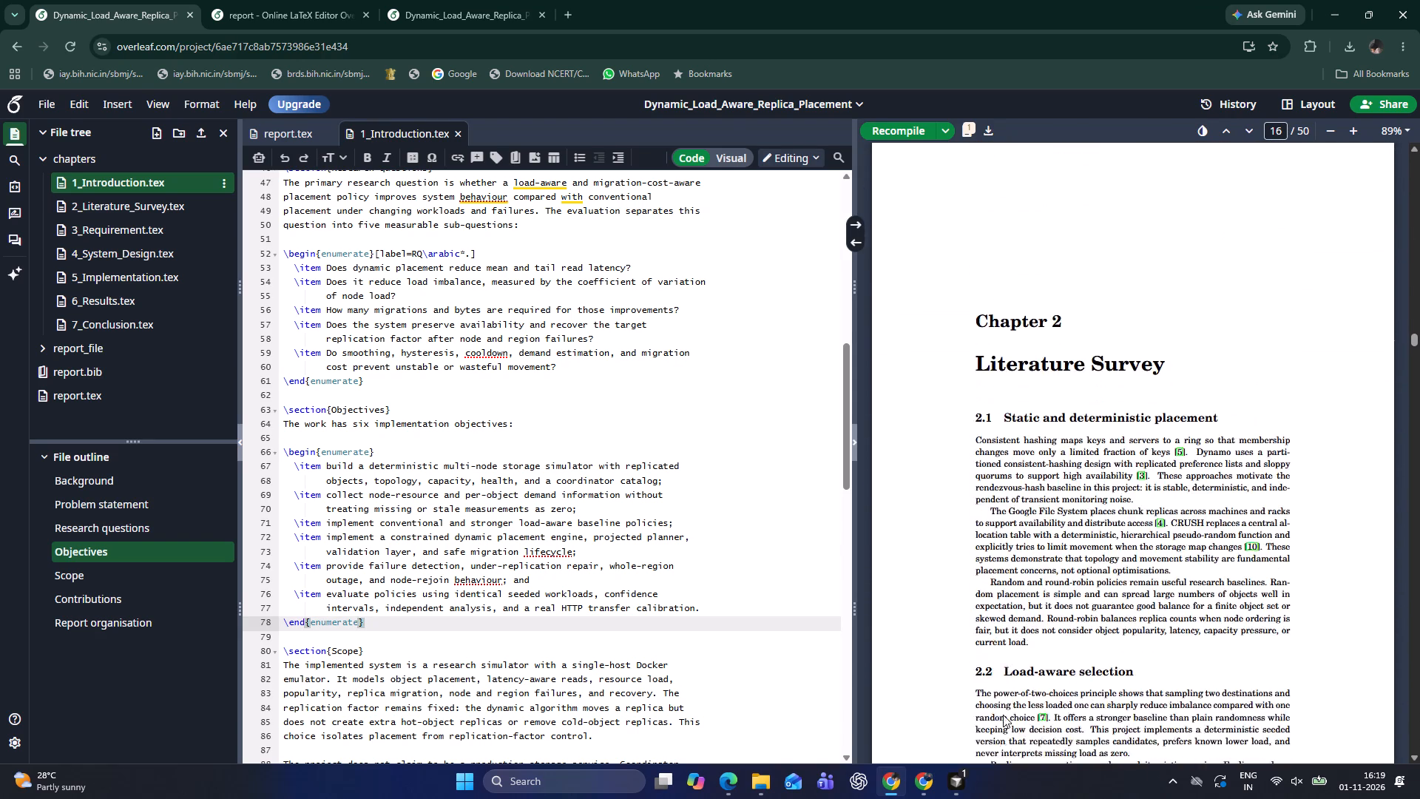
scroll(1003, 715, down, 11)
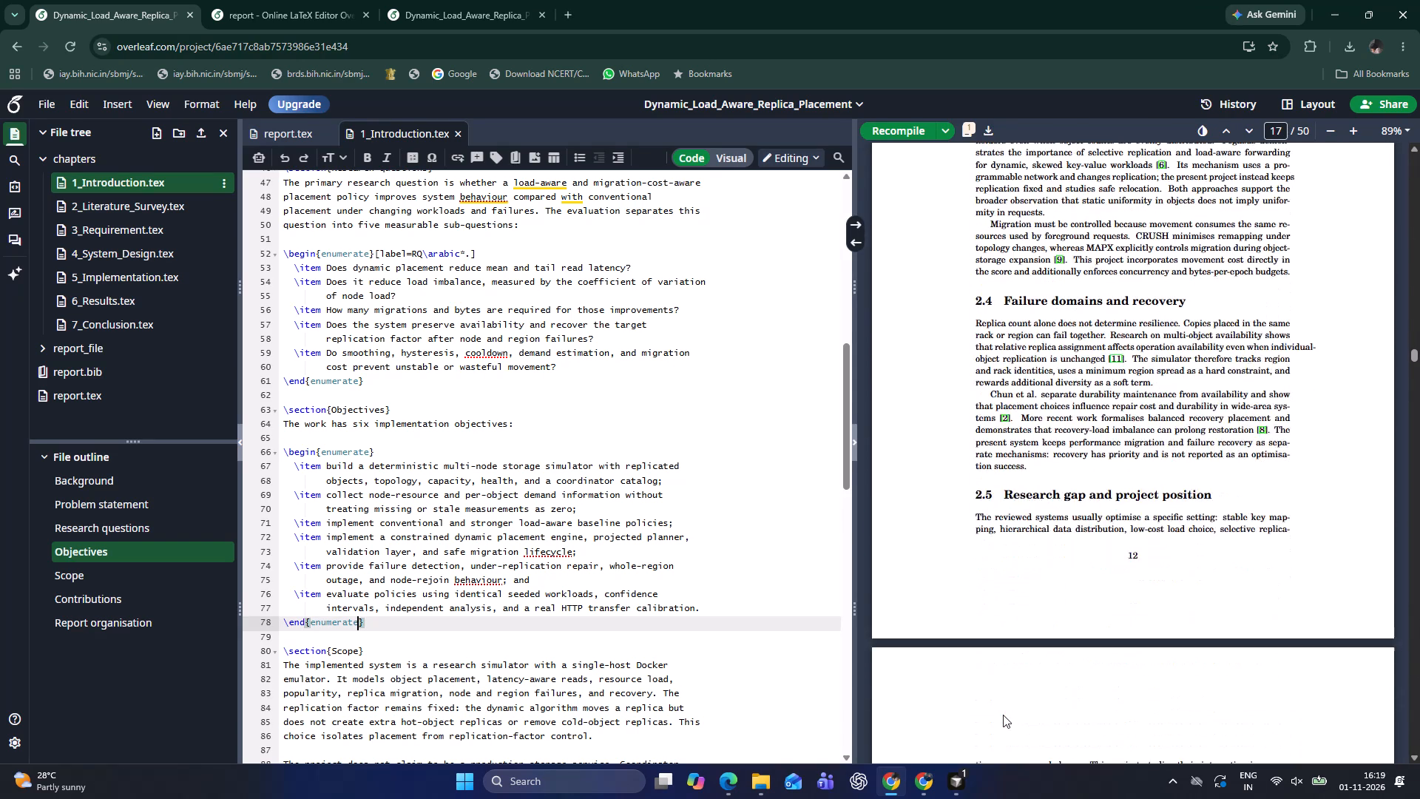
scroll(1003, 715, down, 15)
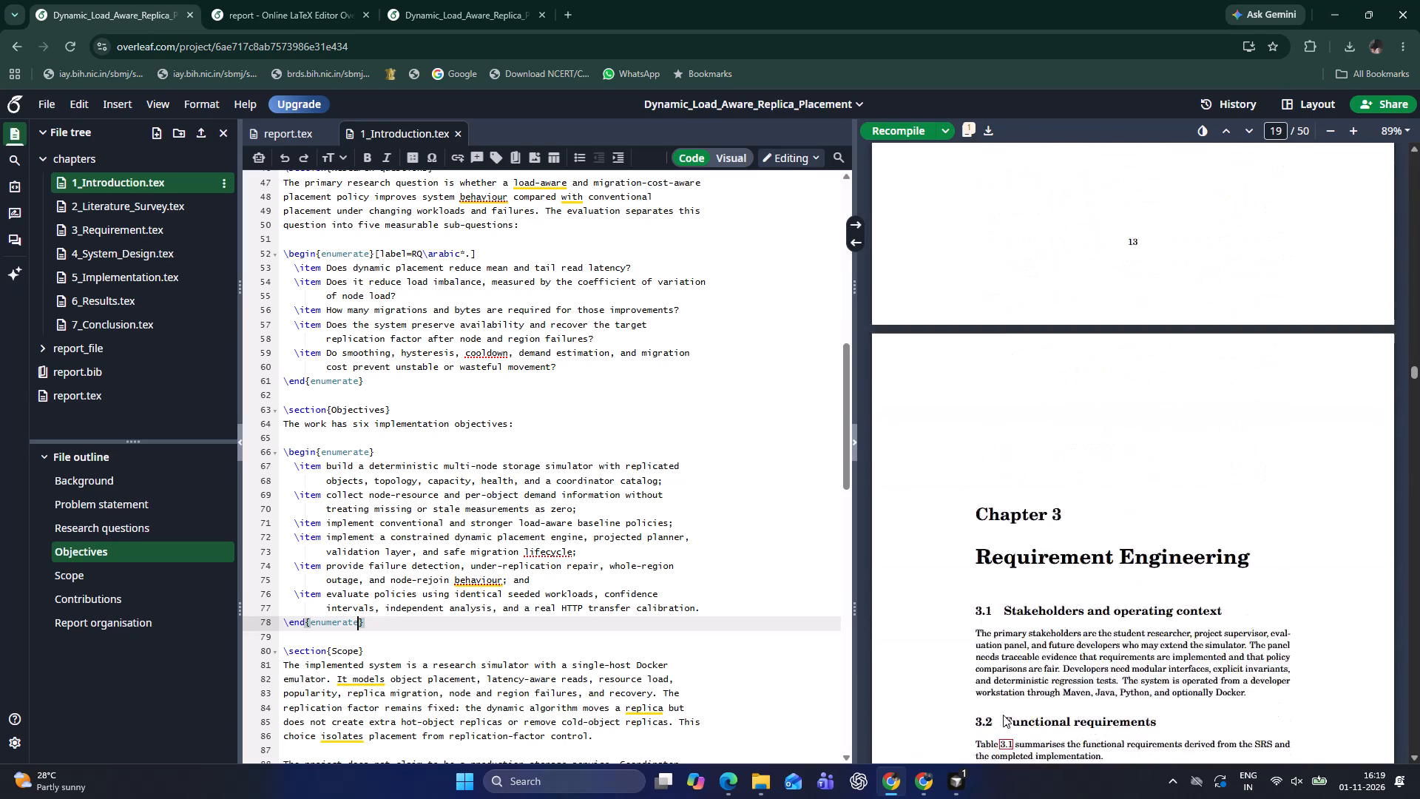
scroll(1003, 715, down, 20)
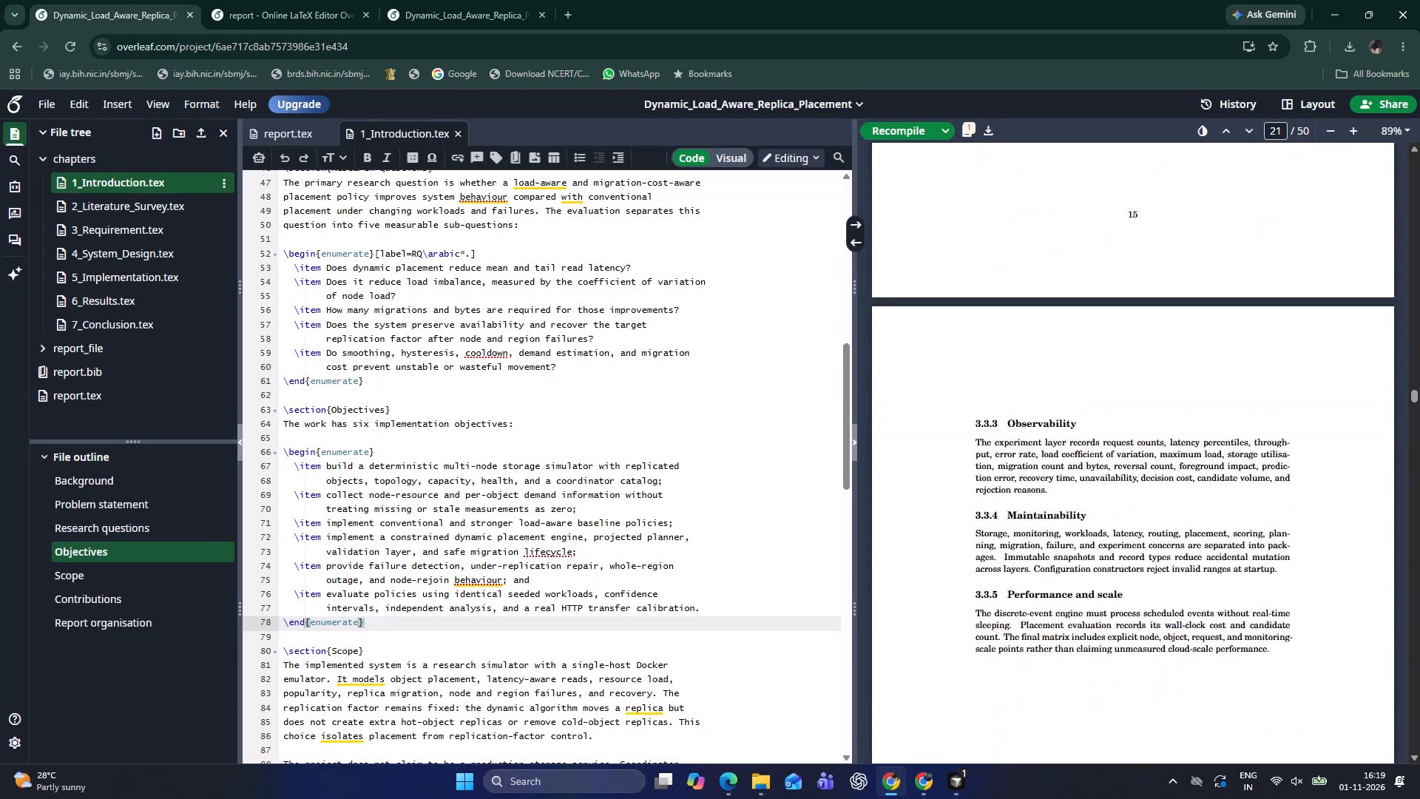
scroll(1003, 715, down, 20)
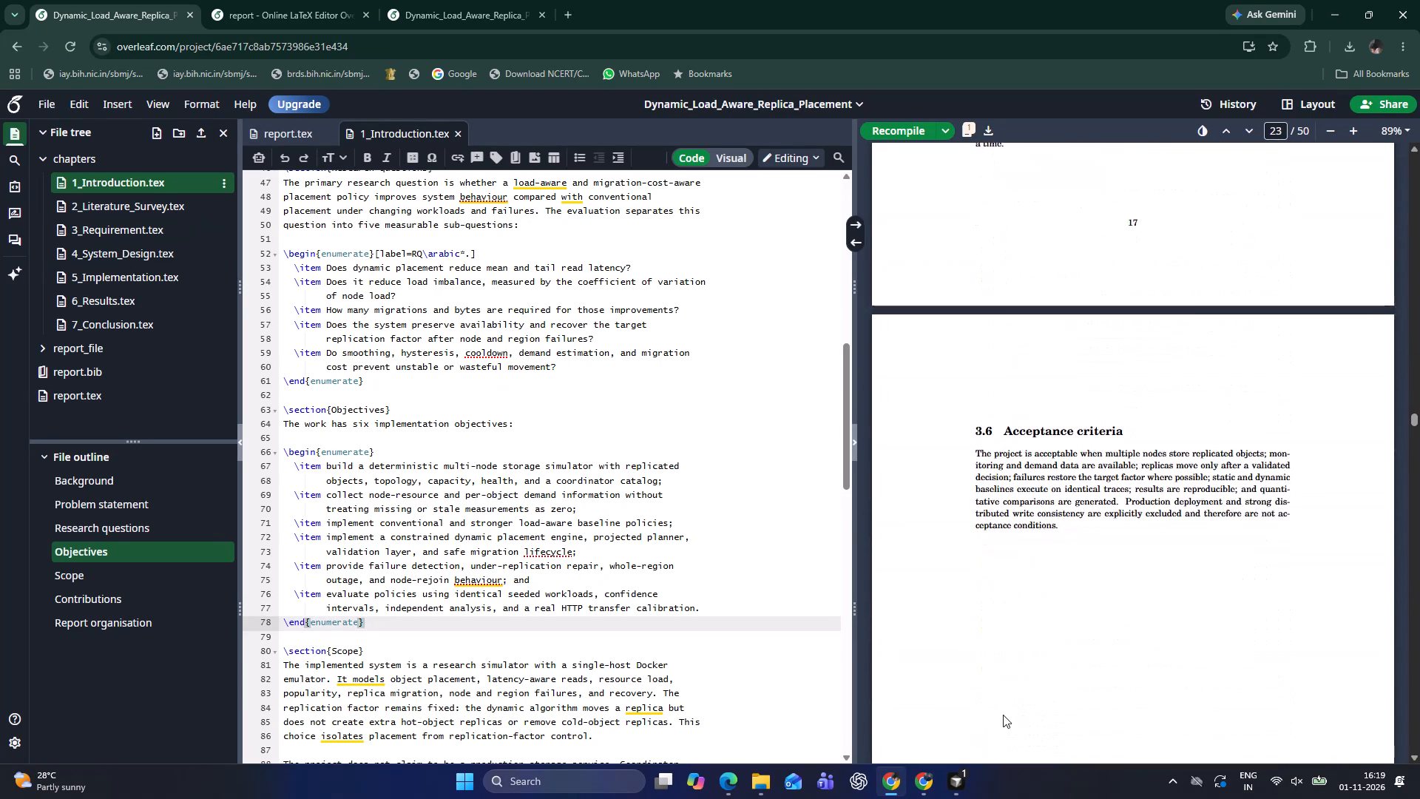
scroll(1003, 715, down, 20)
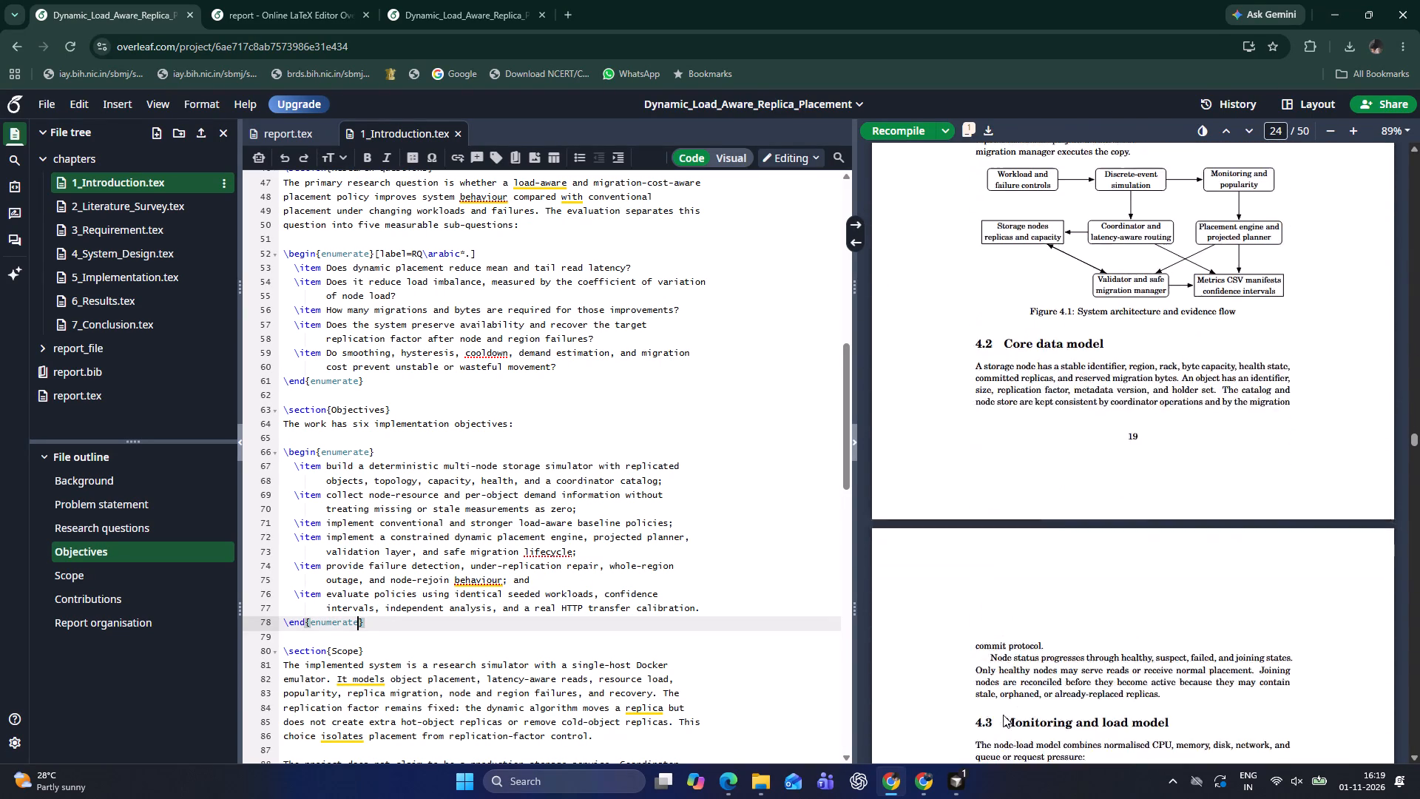
scroll(1003, 715, down, 19)
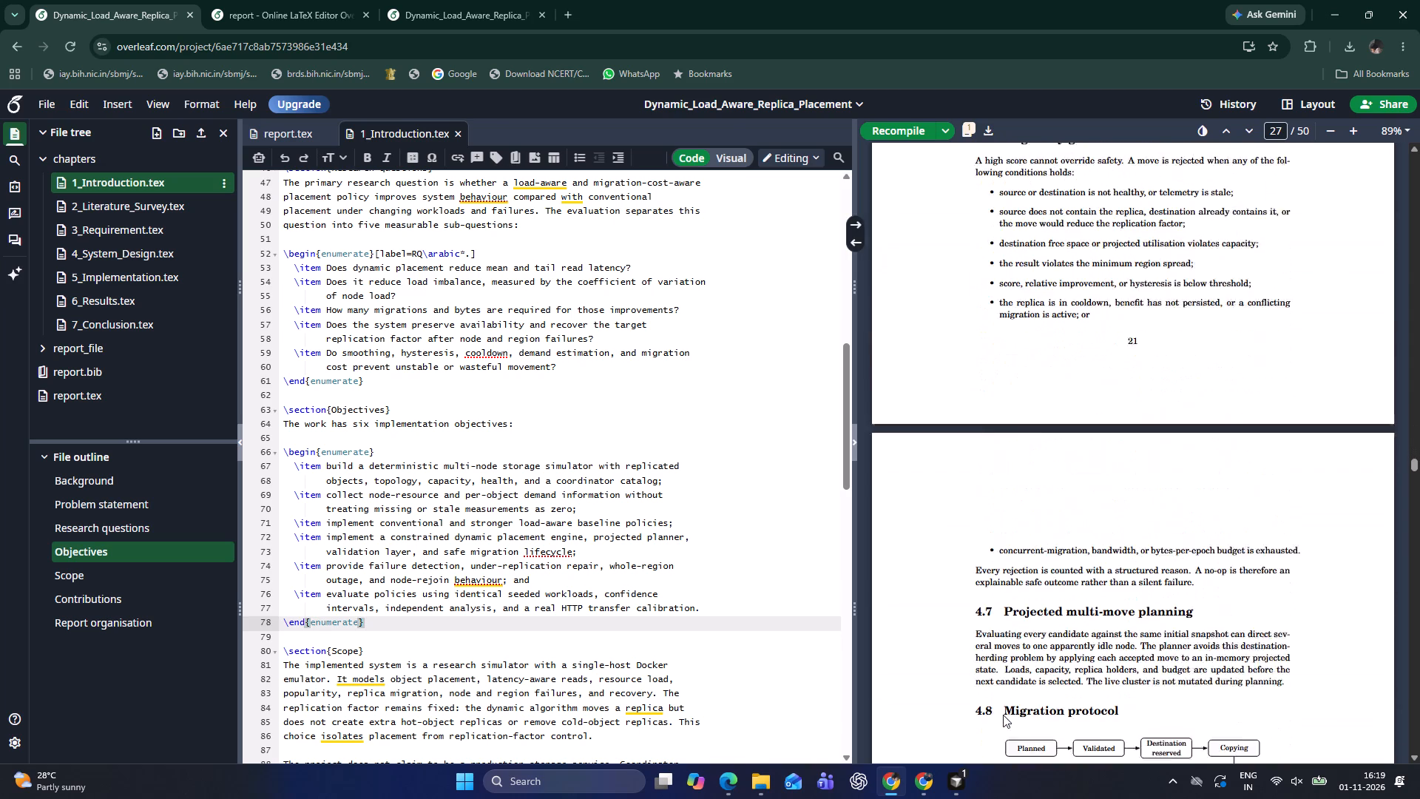
Turn the Eligibility gates bullet list in 4_System_Design.tex into a numbered list by changing its begin and end environment from itemize to enumerate.
scroll(1003, 715, up, 4)
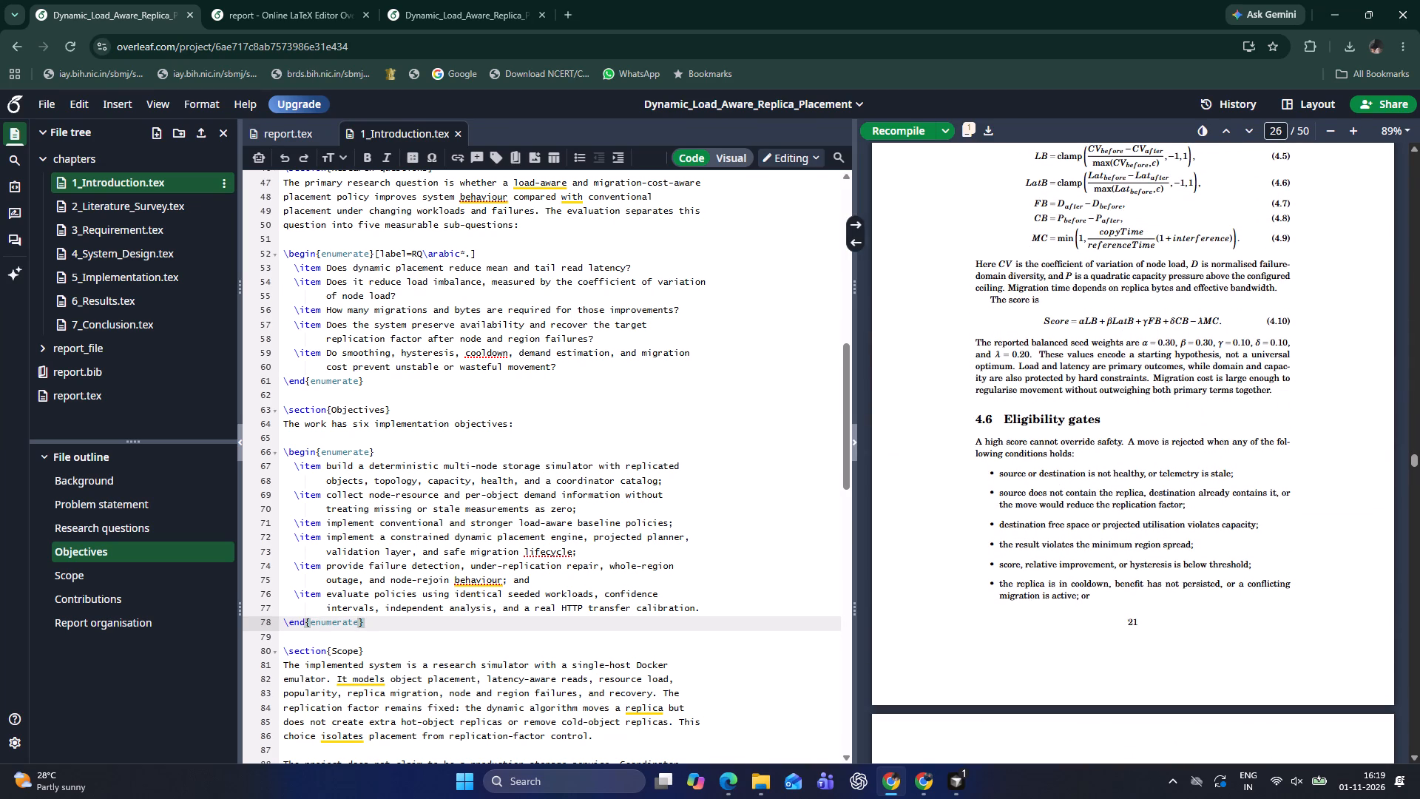
double_click(1058, 471)
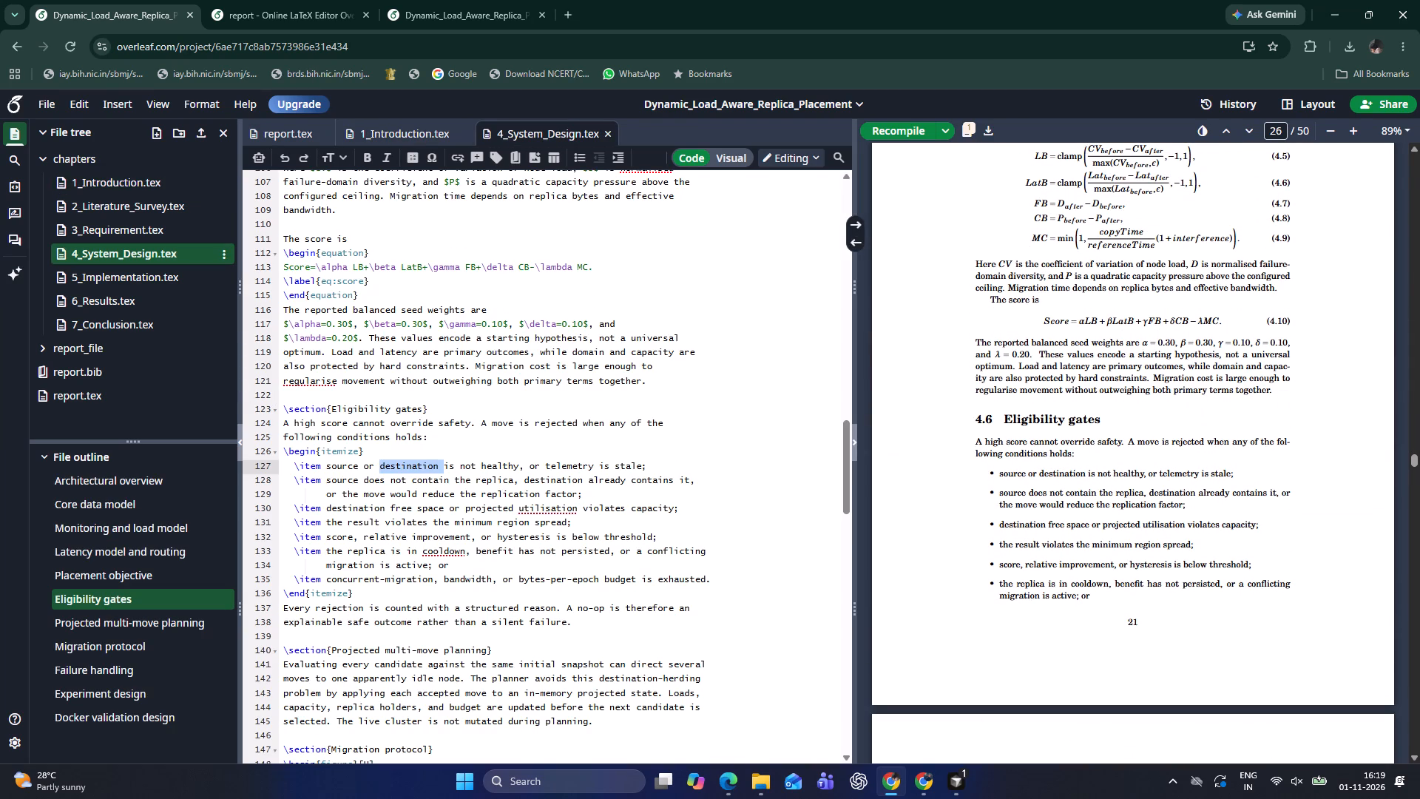
click(328, 451)
key(BackSpace)
key(Delete)
key(Delete)
key(Delete)
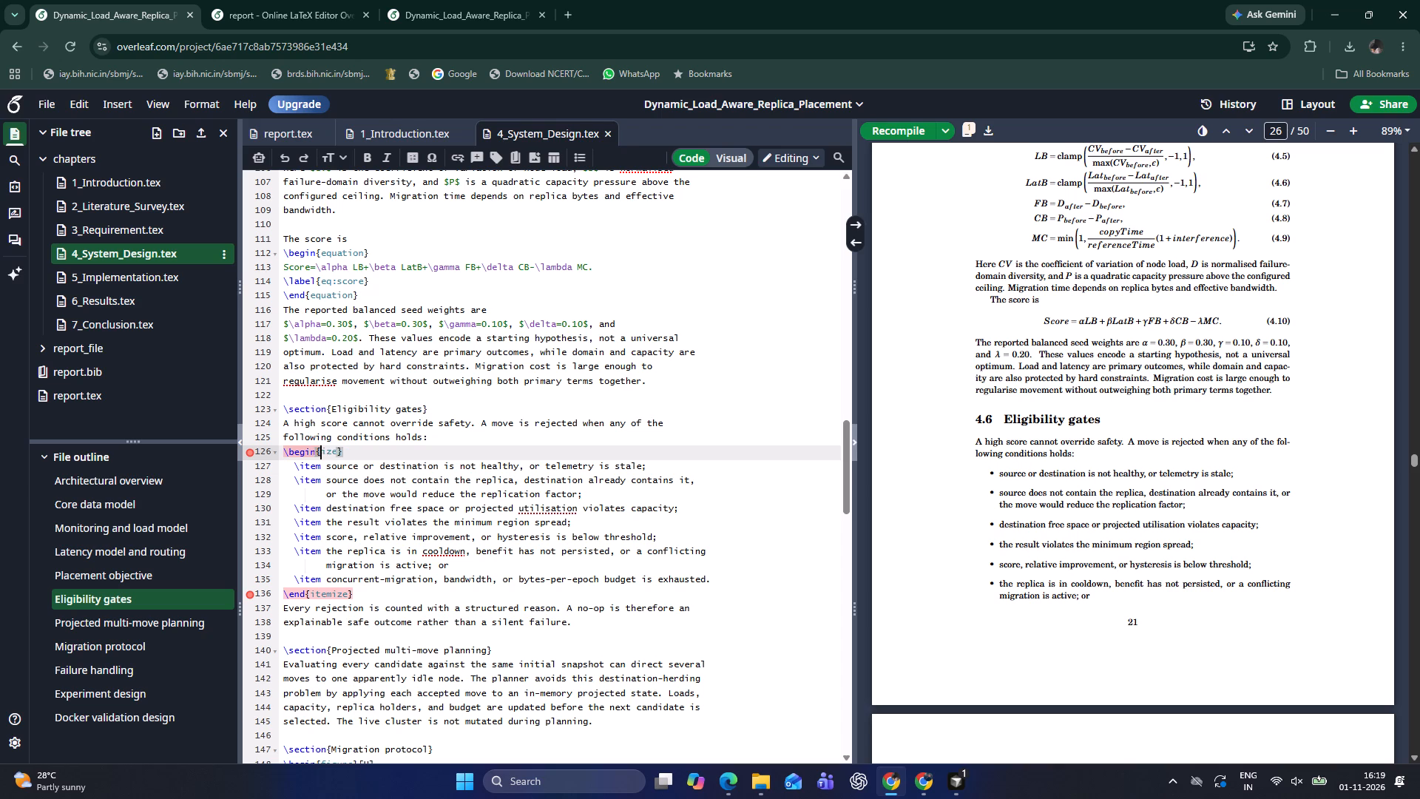
key(Delete)
key(Delete)
key(Delete)
text(enumerate)
key(Right)
key(Down)
key(Down)
key(Down)
key(Down)
key(Down)
key(Down)
key(Down)
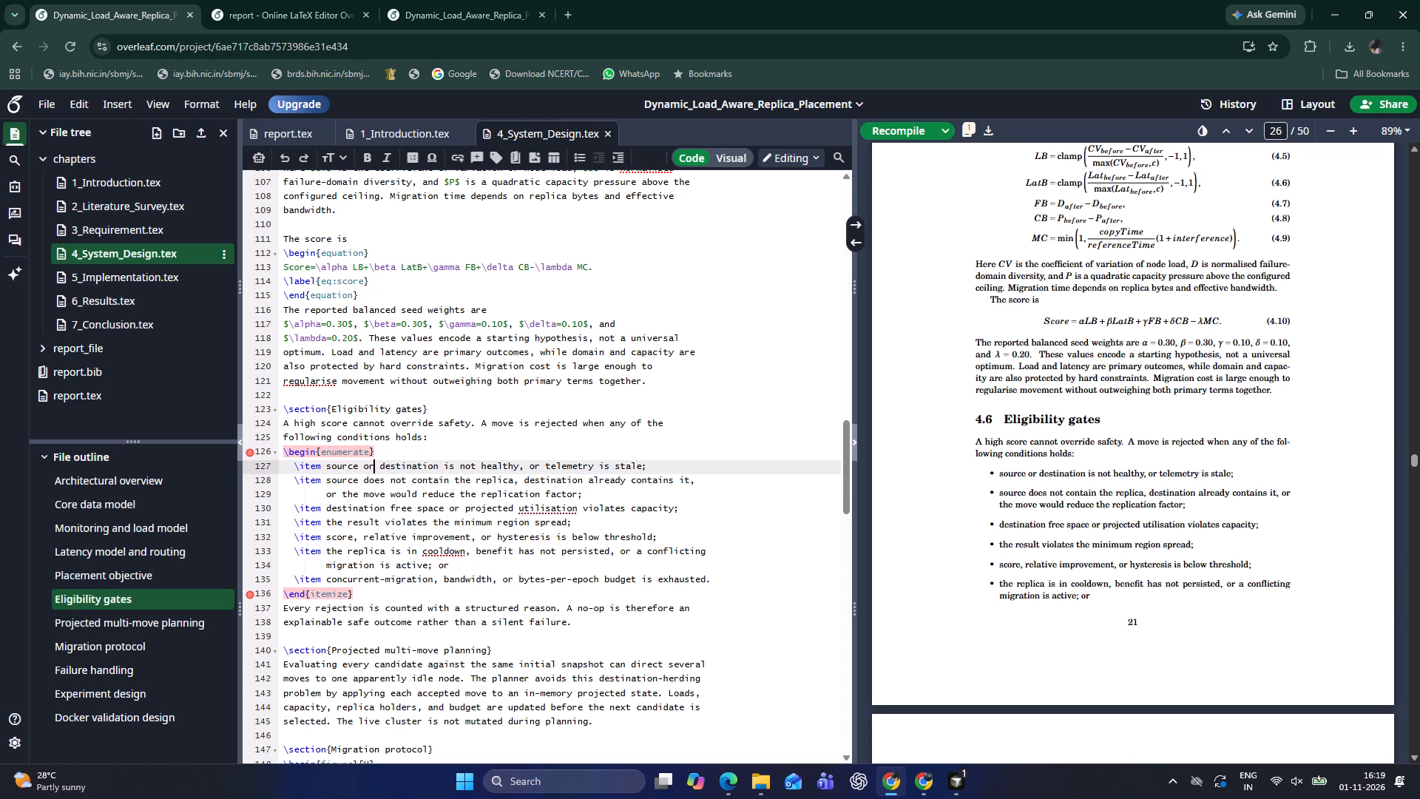
key(Down)
key(Down)
key(Down)
key(Left)
key(BackSpace)
key(BackSpace)
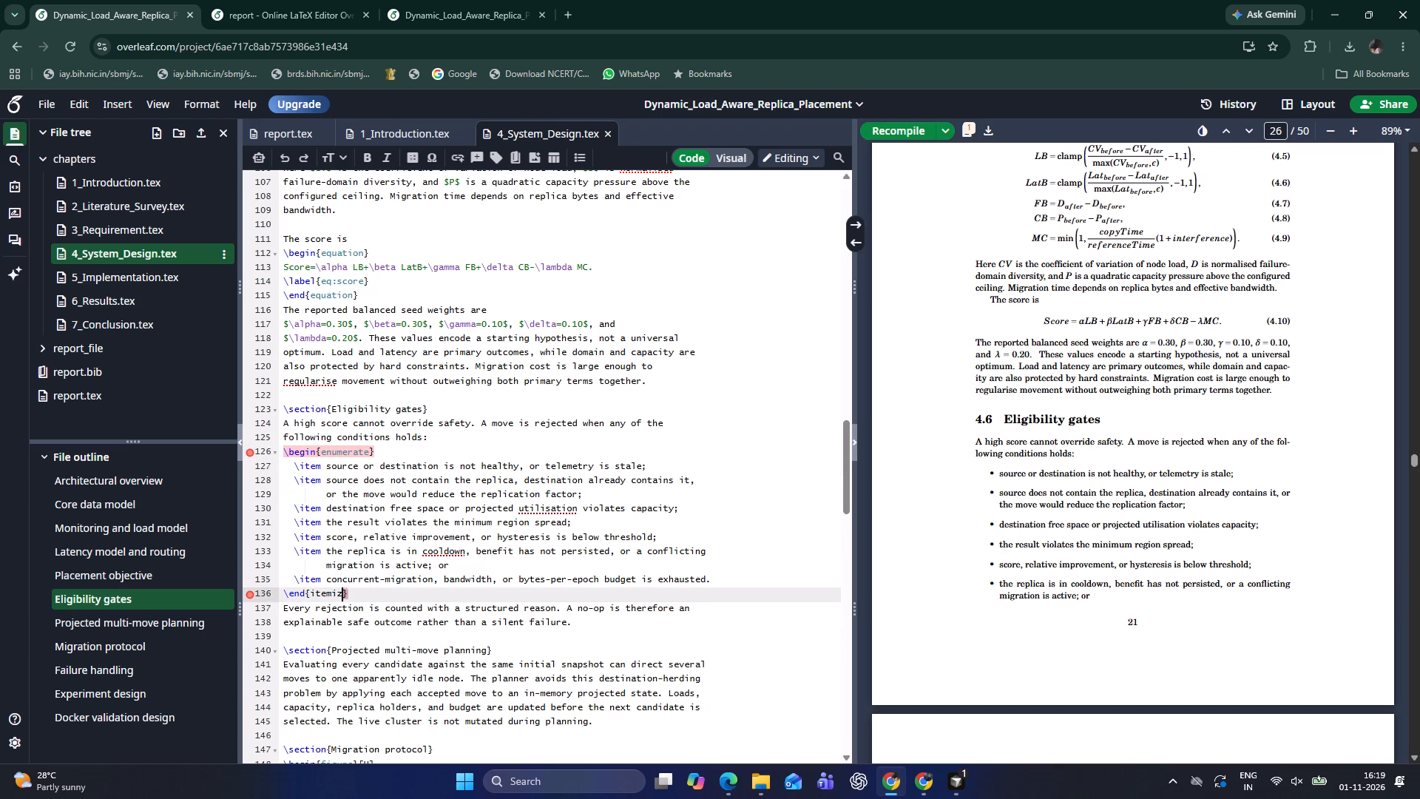
key(BackSpace)
key(BackSpace)
key(BackSpace)
key(BackSpace)
key(BackSpace)
text(enumerate)
key(Right)
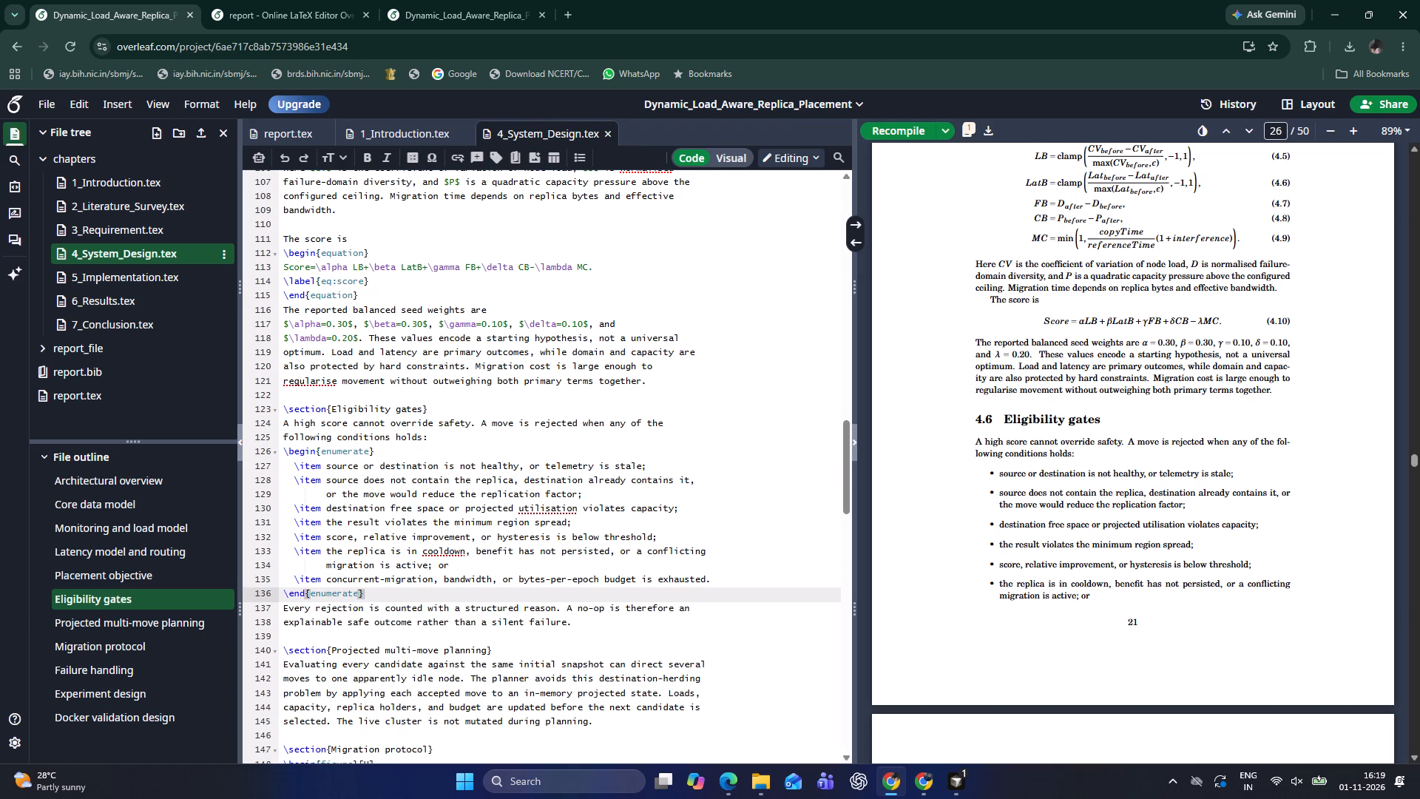
Turn the Baseline policies bullet list in 5_Implementation.tex into a numbered list by changing its begin and end environment from itemize to enumerate.
scroll(1108, 464, down, 10)
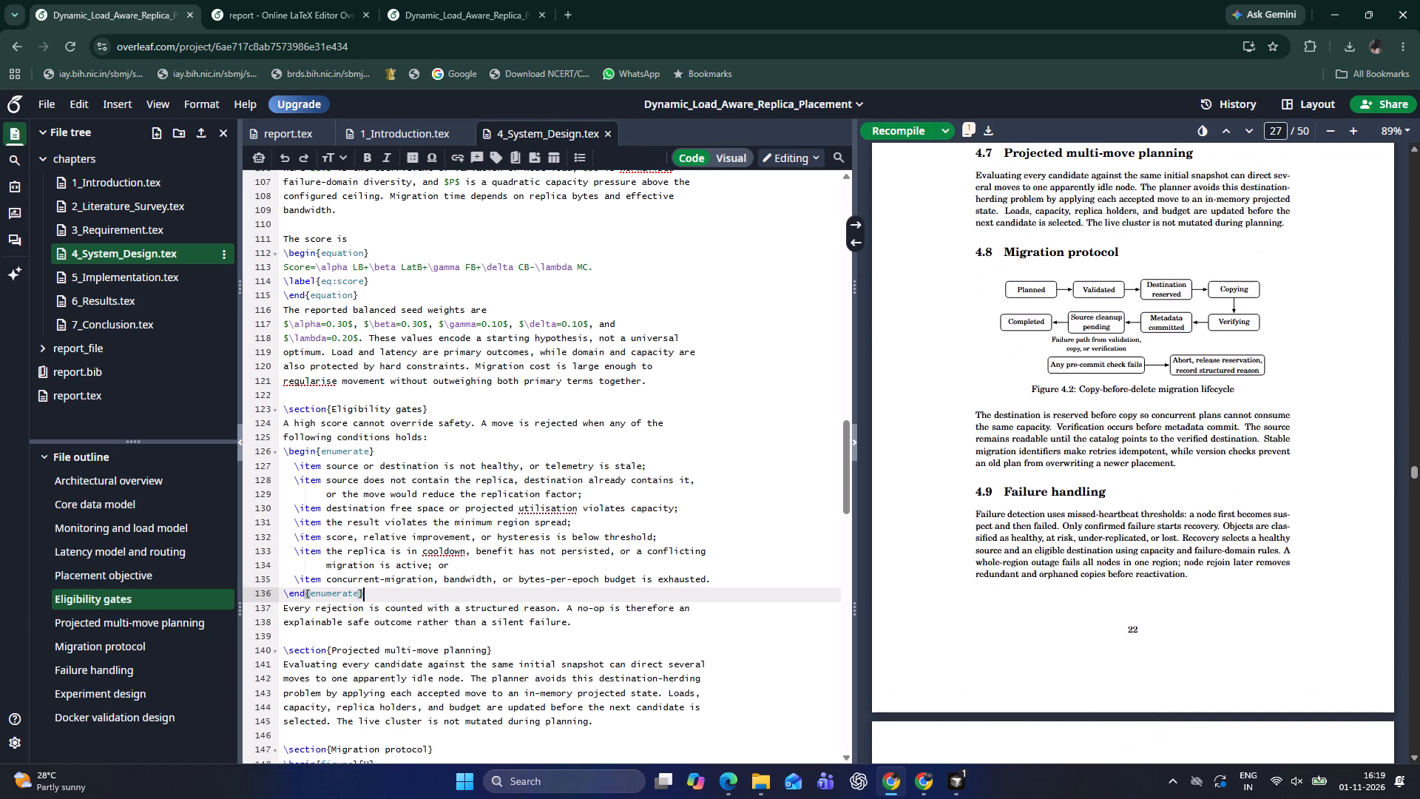
scroll(1115, 464, up, 4)
scroll(1115, 464, down, 20)
scroll(1115, 464, down, 3)
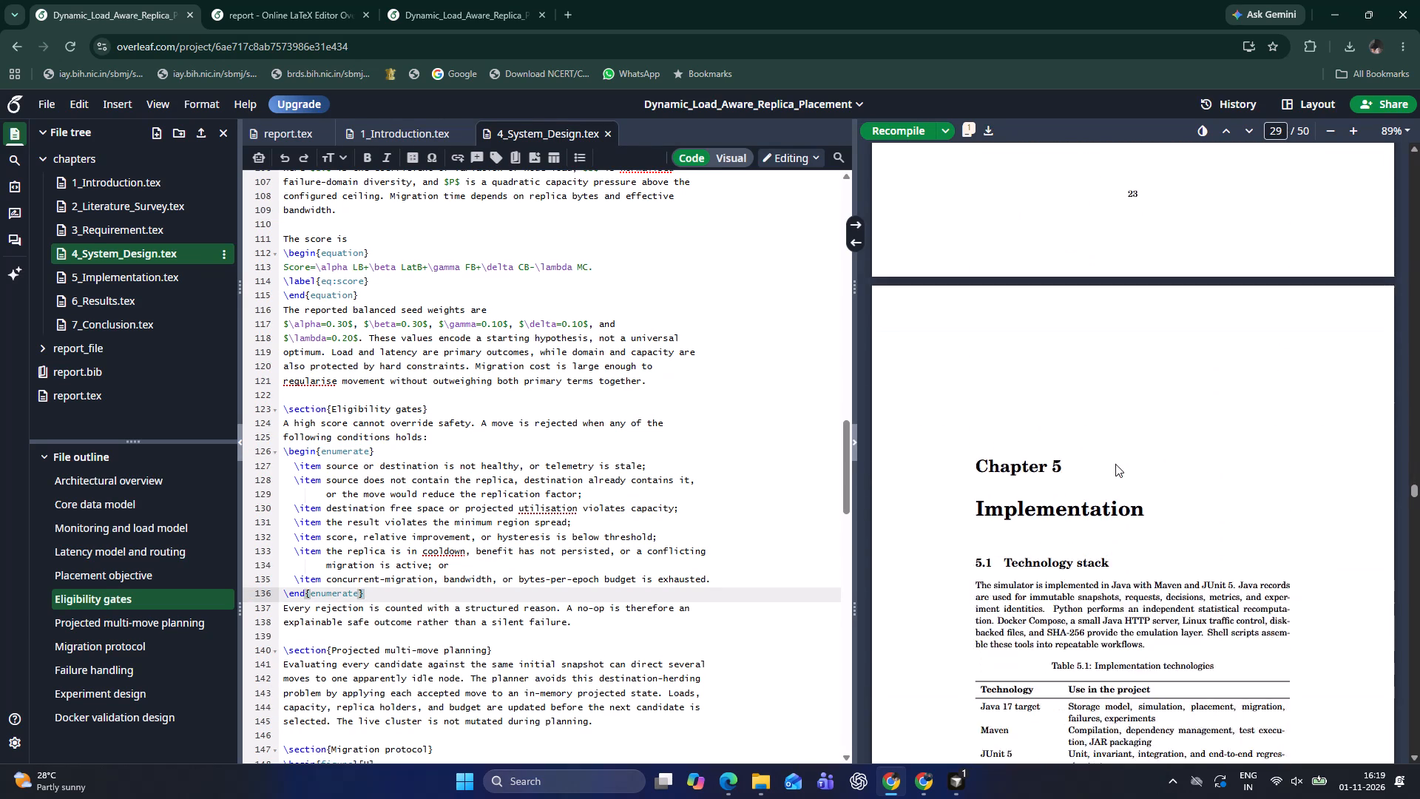
scroll(1115, 464, down, 20)
scroll(1115, 464, down, 8)
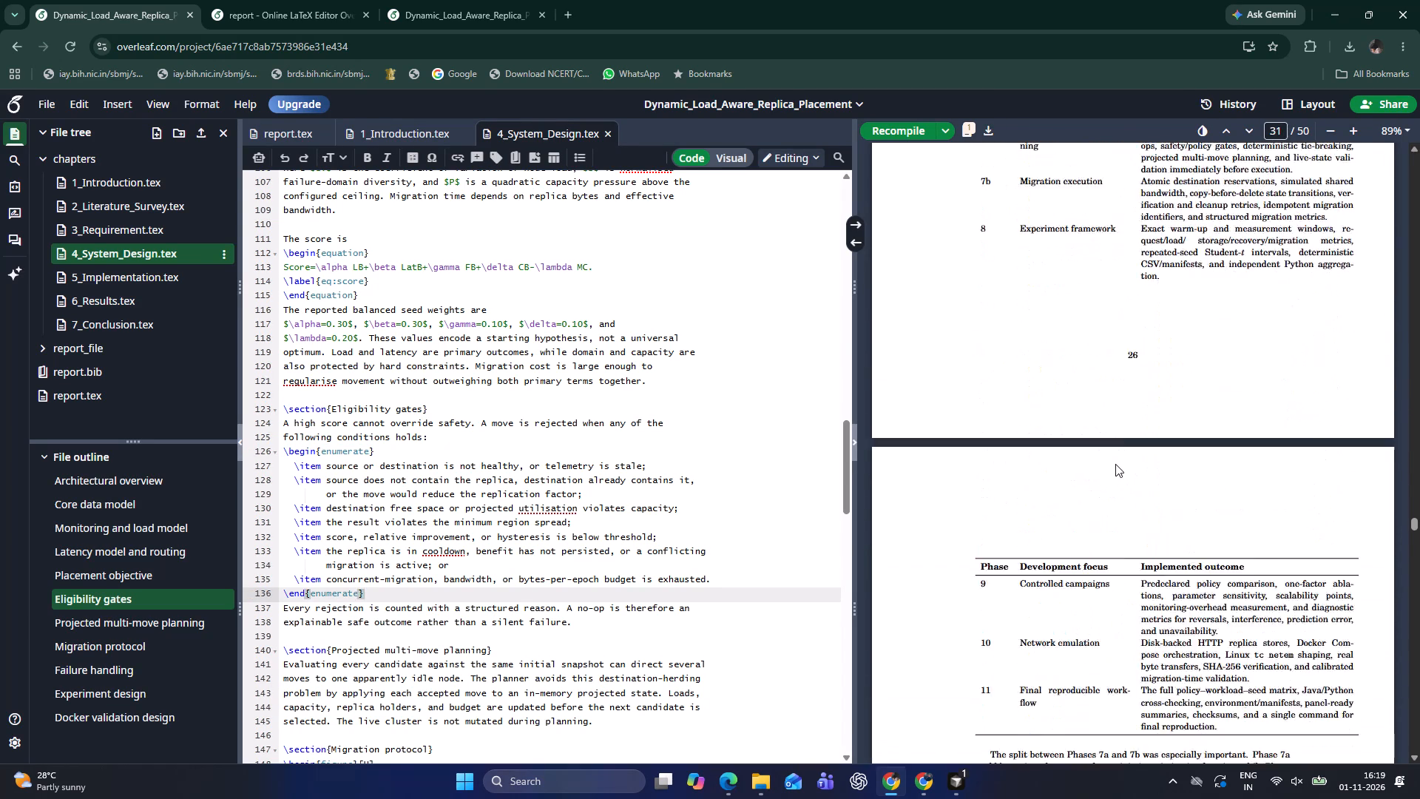
scroll(1115, 464, down, 9)
scroll(1115, 464, up, 3)
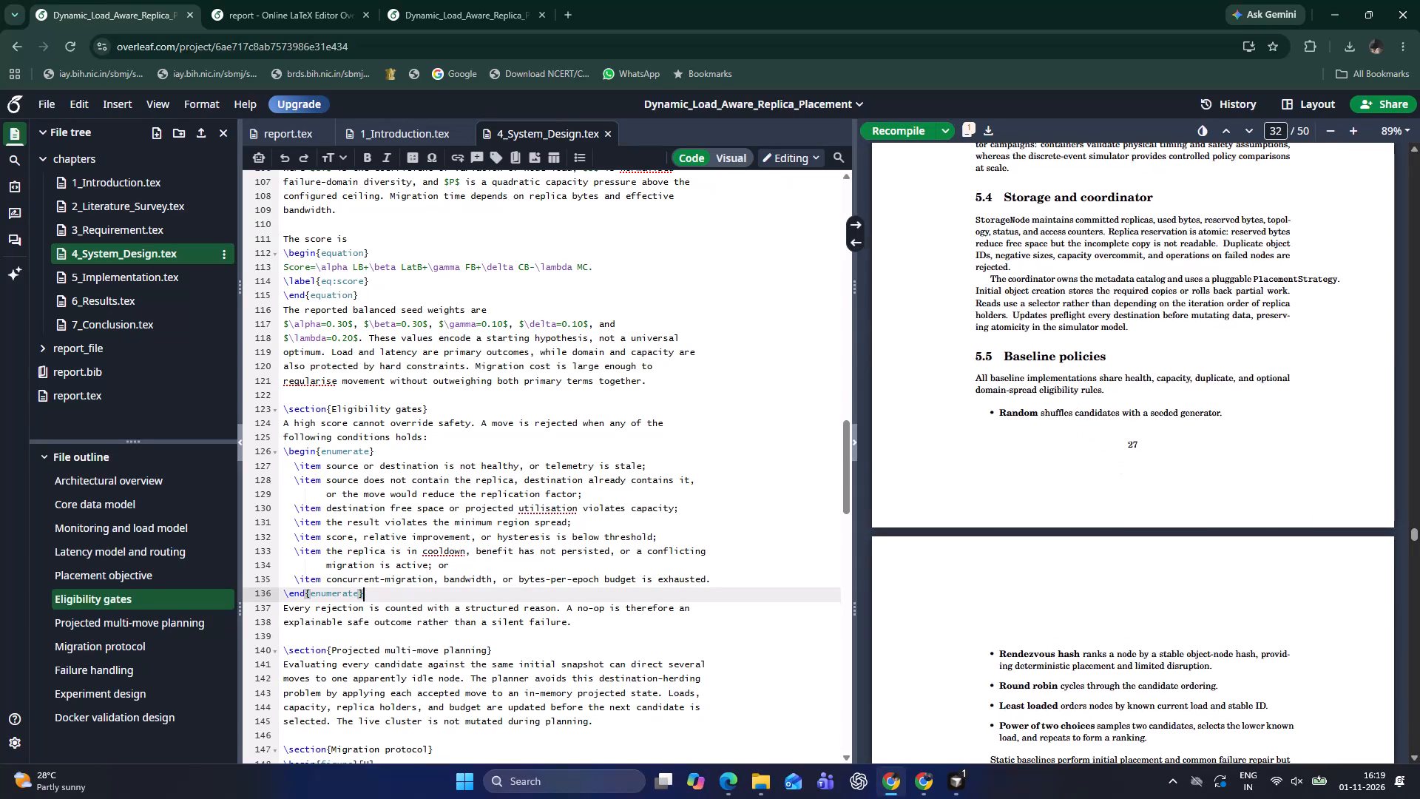
double_click(1073, 411)
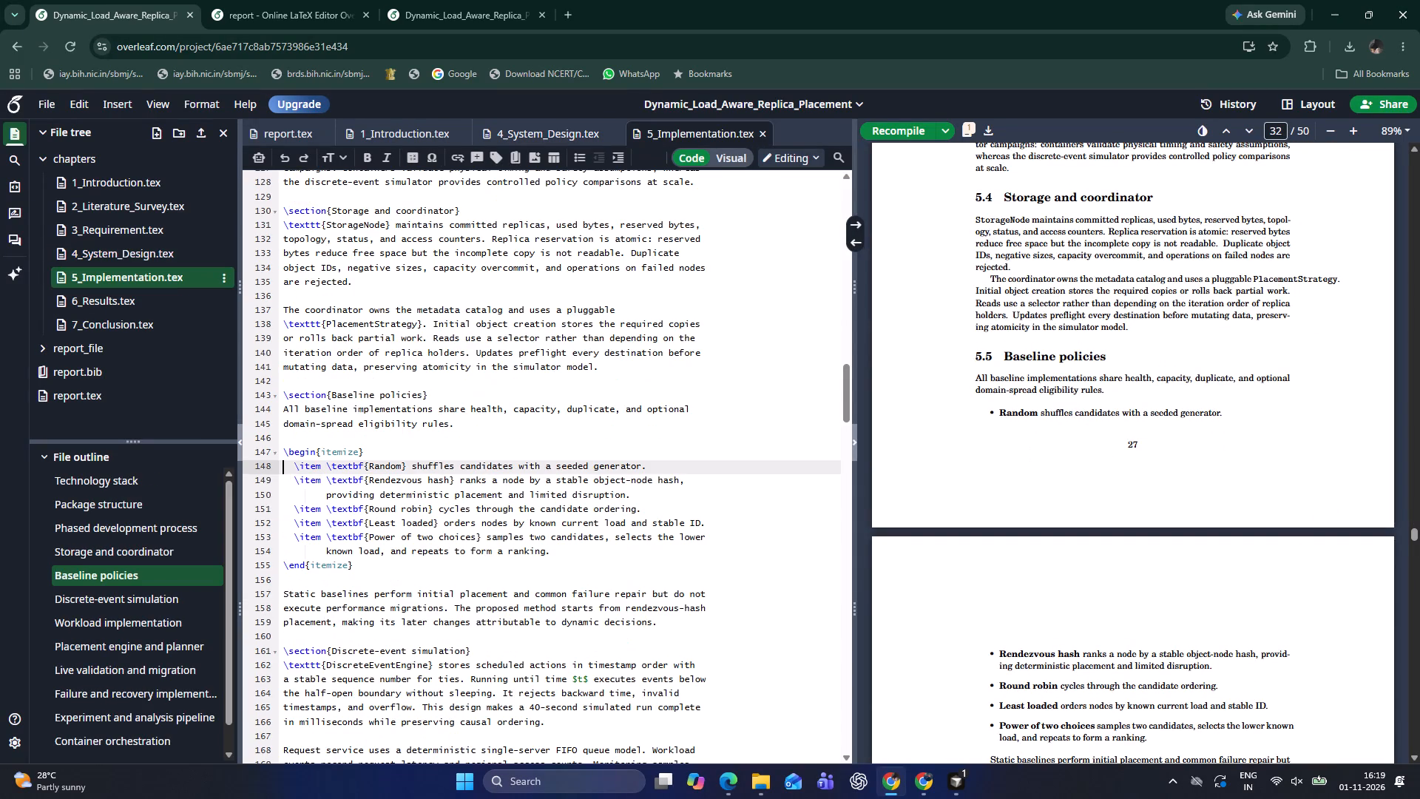
click(361, 442)
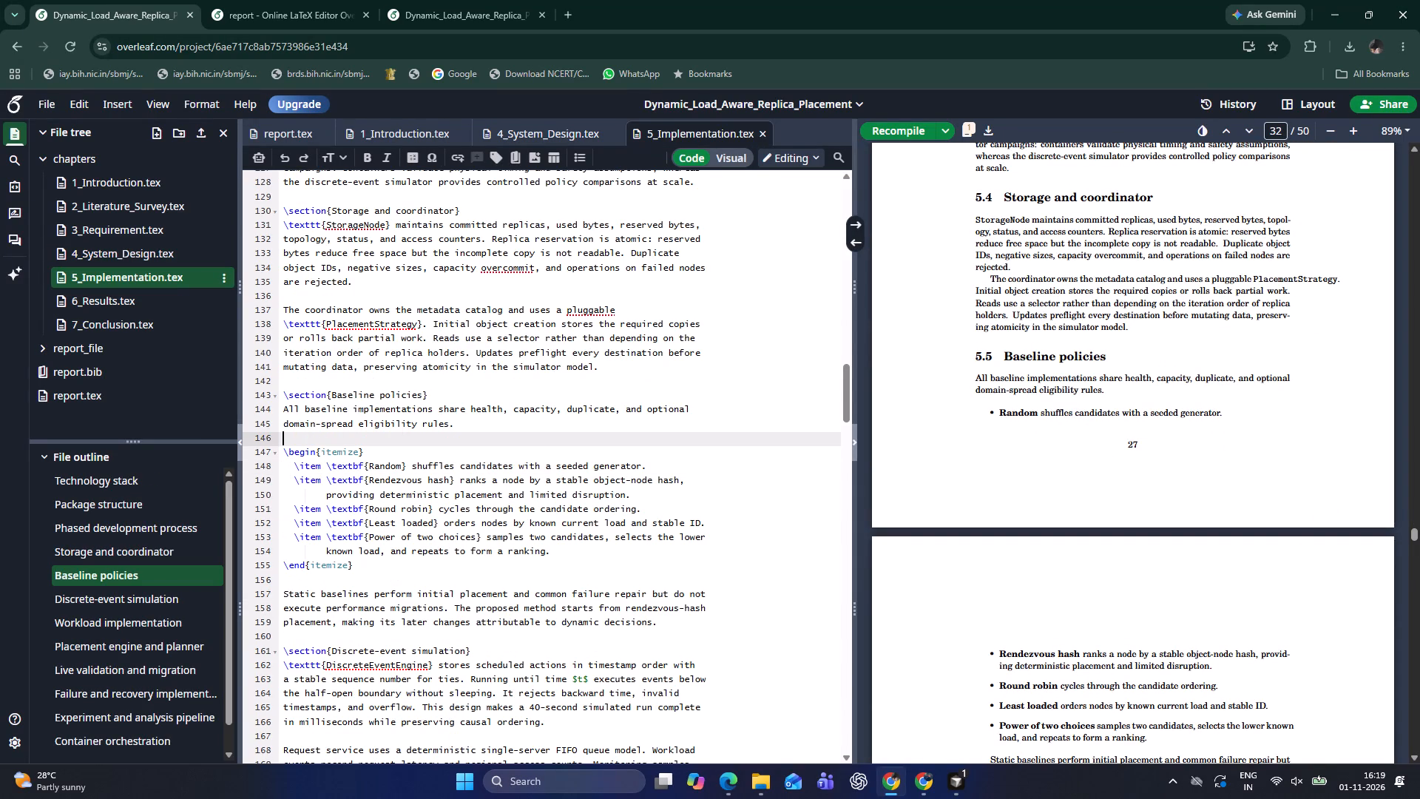
key(Down)
key(Right)
key(Right)
key(Right)
key(Right)
key(Right)
key(Right)
key(Right)
key(Right)
key(Right)
key(Right)
key(Right)
key(Right)
key(Right)
key(Right)
key(BackSpace)
key(BackSpace)
key(BackSpace)
key(BackSpace)
key(BackSpace)
key(BackSpace)
key(BackSpace)
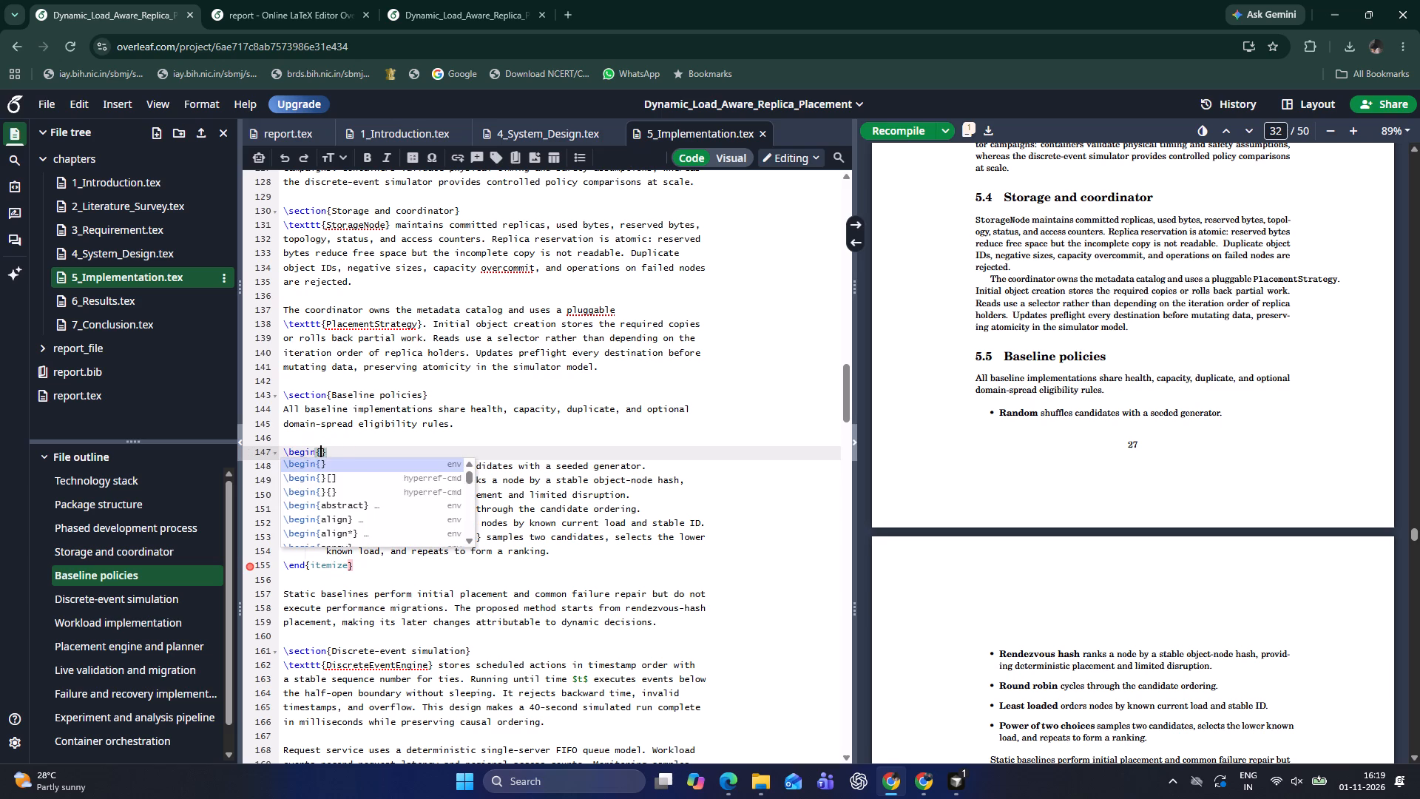
text(enumerate)
key(Right)
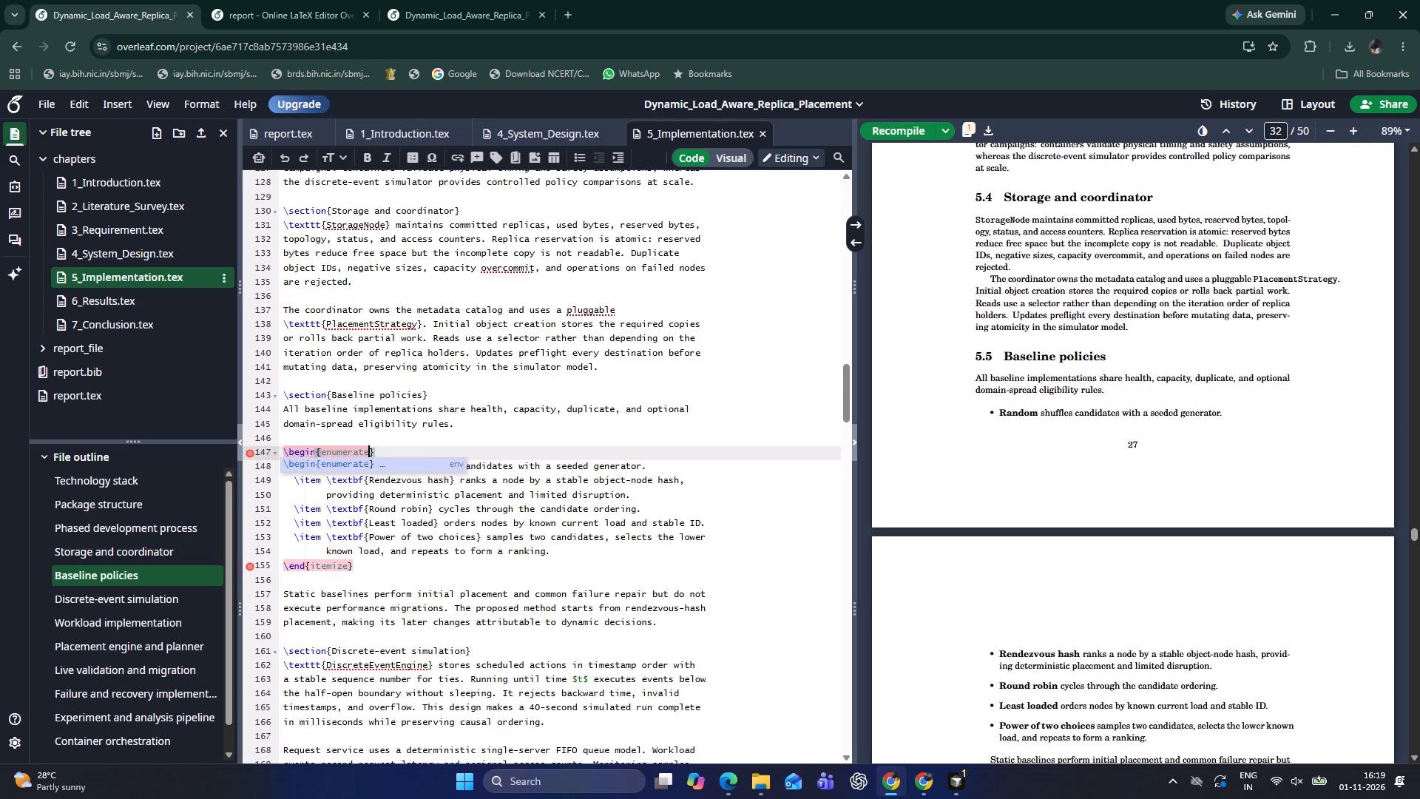
key(Down)
key(Down)
key(Down)
key(Down)
key(Down)
key(Down)
key(Down)
key(Down)
key(Left)
key(Left)
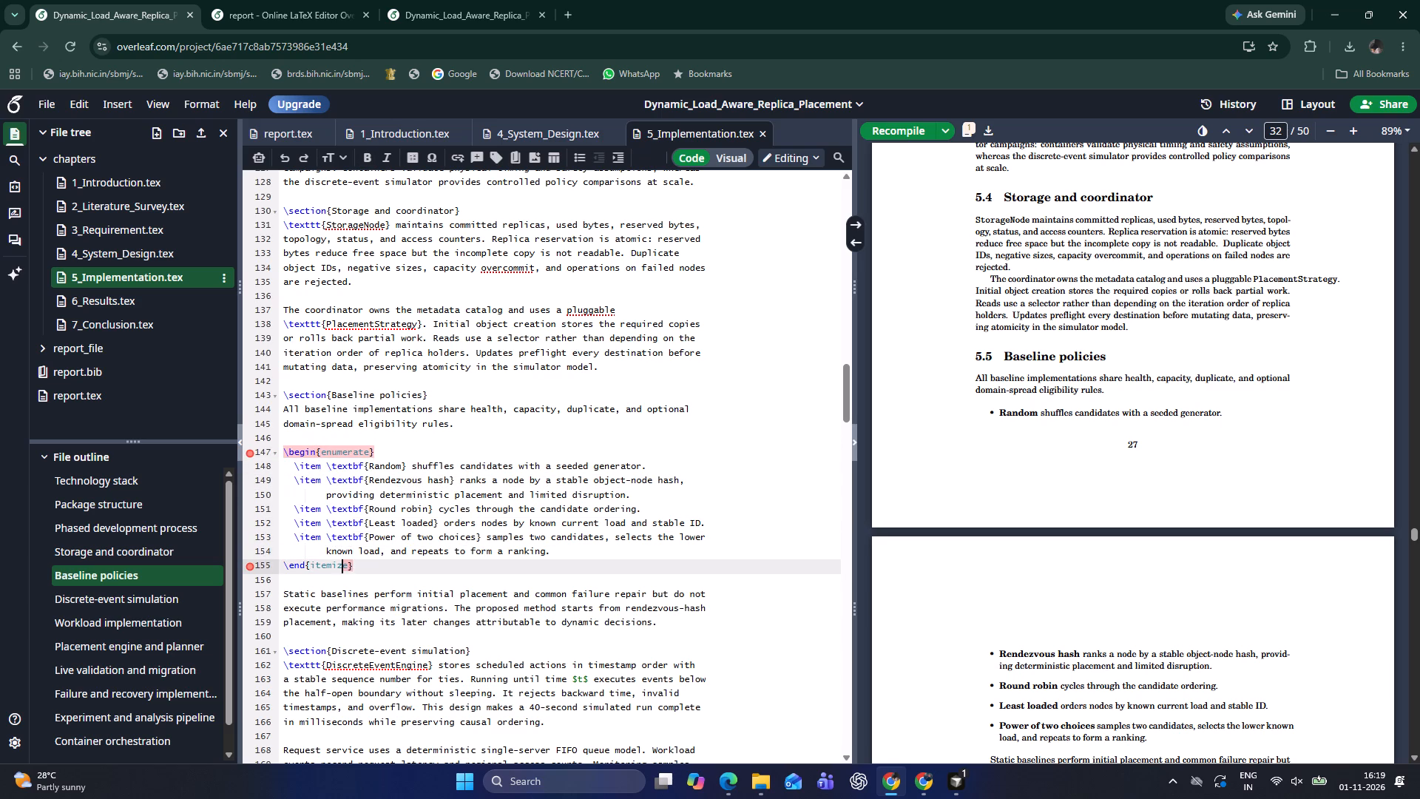
key(Right)
key(BackSpace)
key(BackSpace)
key(BackSpace)
key(BackSpace)
key(BackSpace)
key(BackSpace)
key(BackSpace)
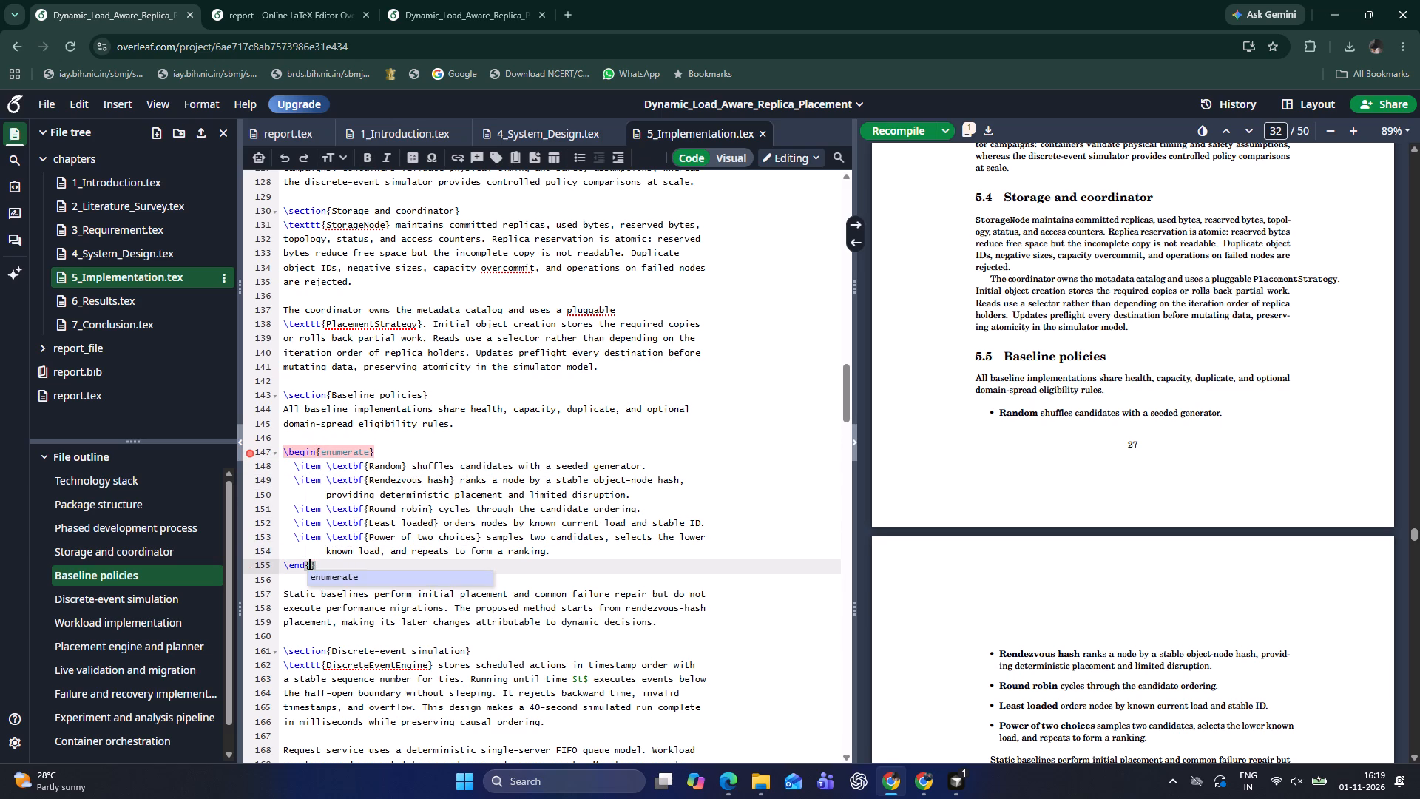
key(Return)
Review the compiled pages from Discrete-event simulation through Chapter 6 to Chapter 7's Future work section, checking for remaining bullet lists.
scroll(1197, 638, down, 8)
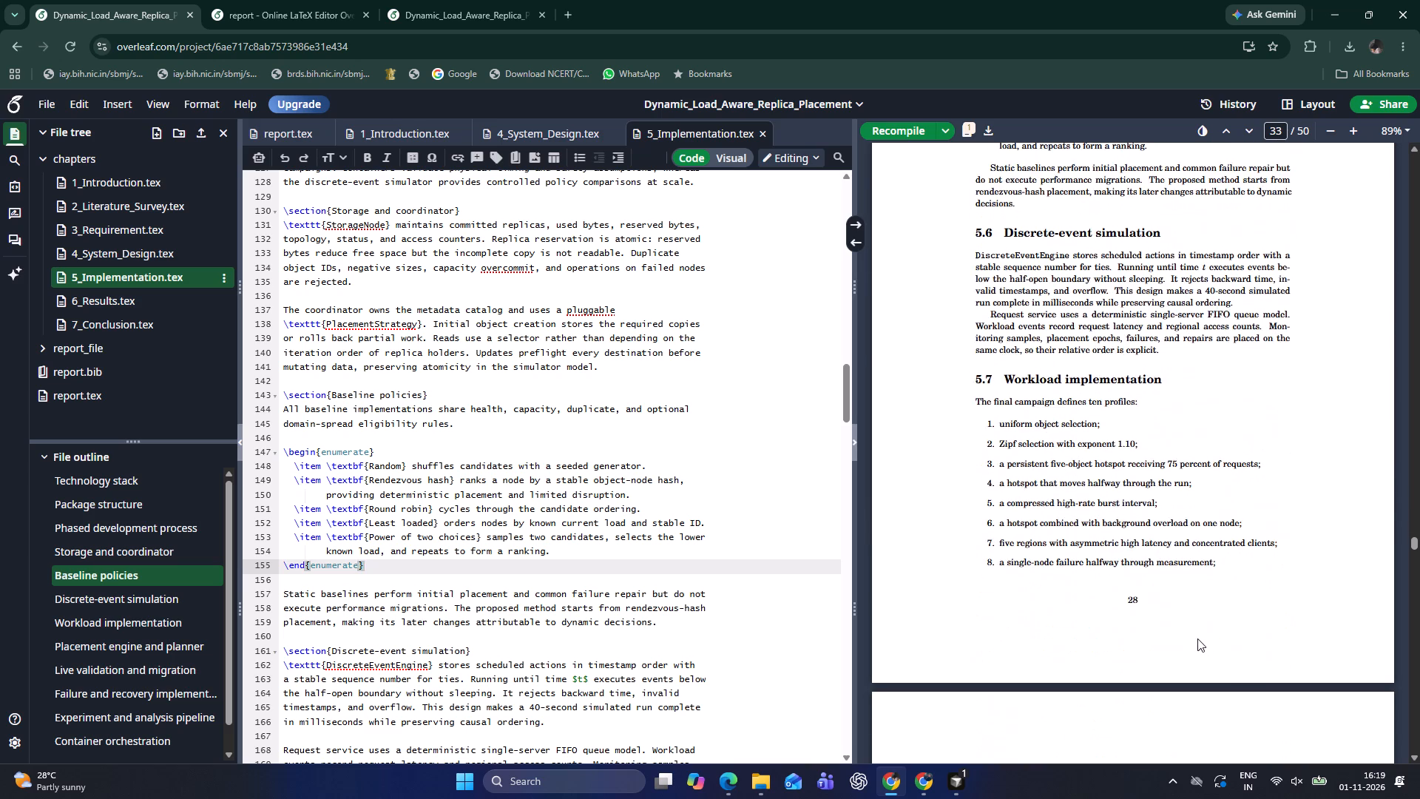
scroll(1197, 638, down, 20)
scroll(1197, 638, down, 7)
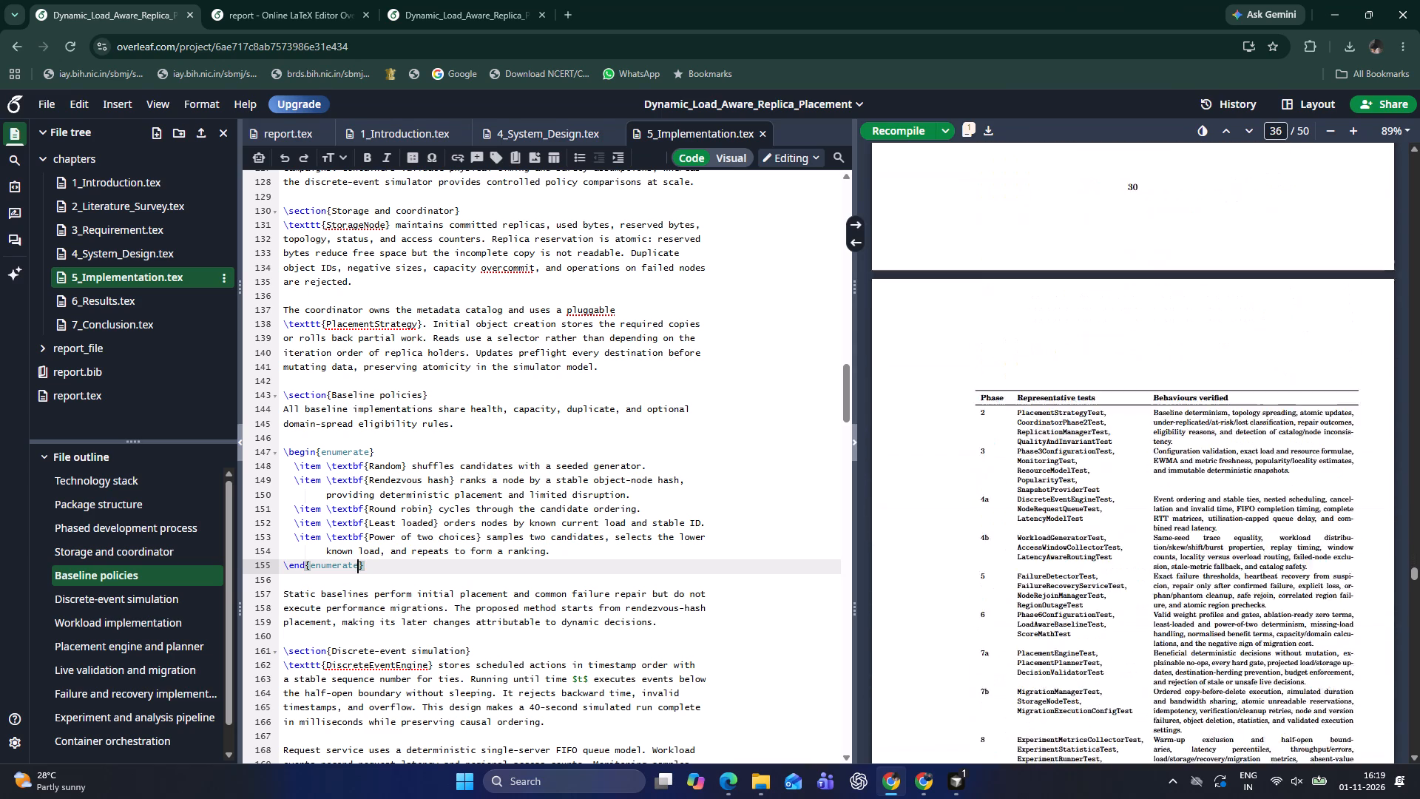
scroll(1197, 638, down, 4)
scroll(1197, 638, down, 19)
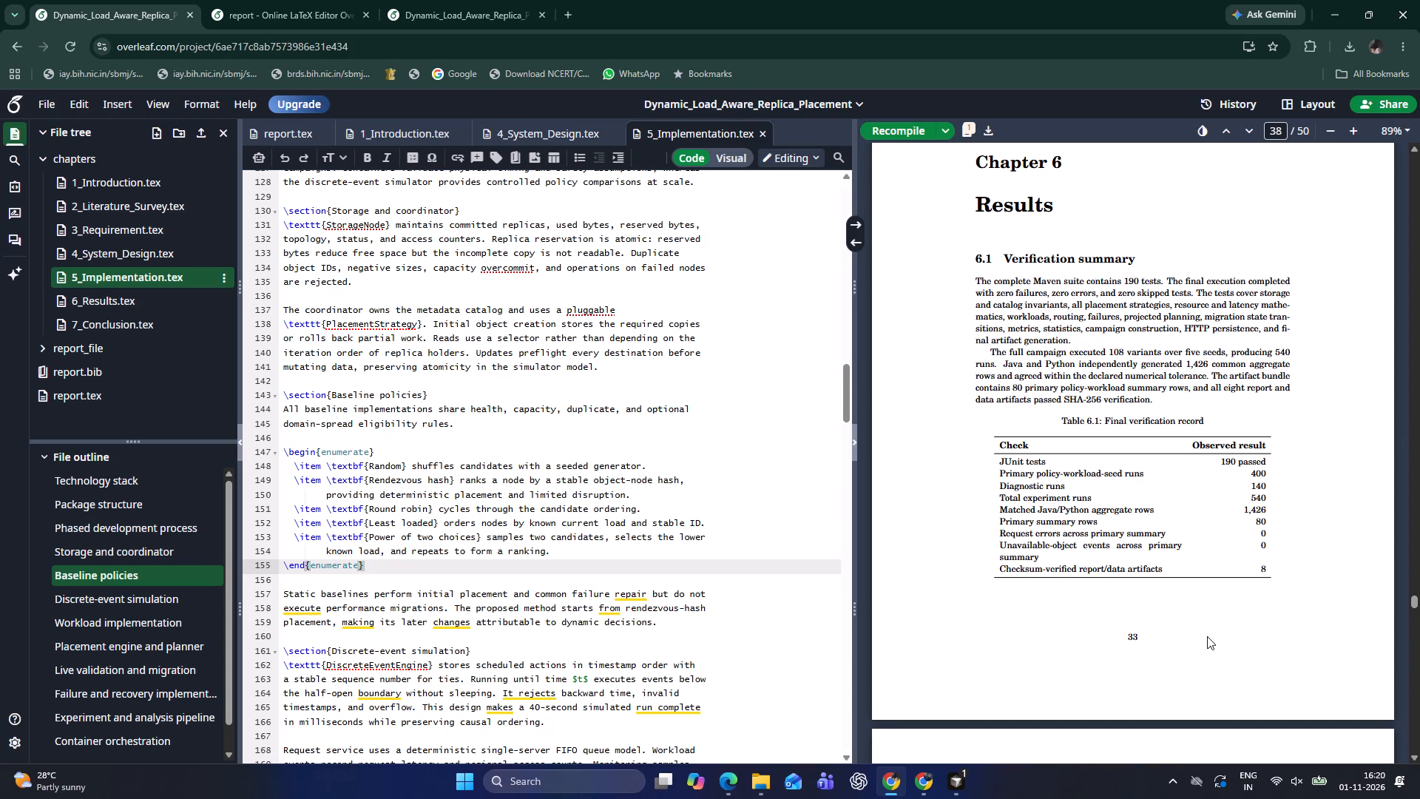
scroll(1208, 636, down, 11)
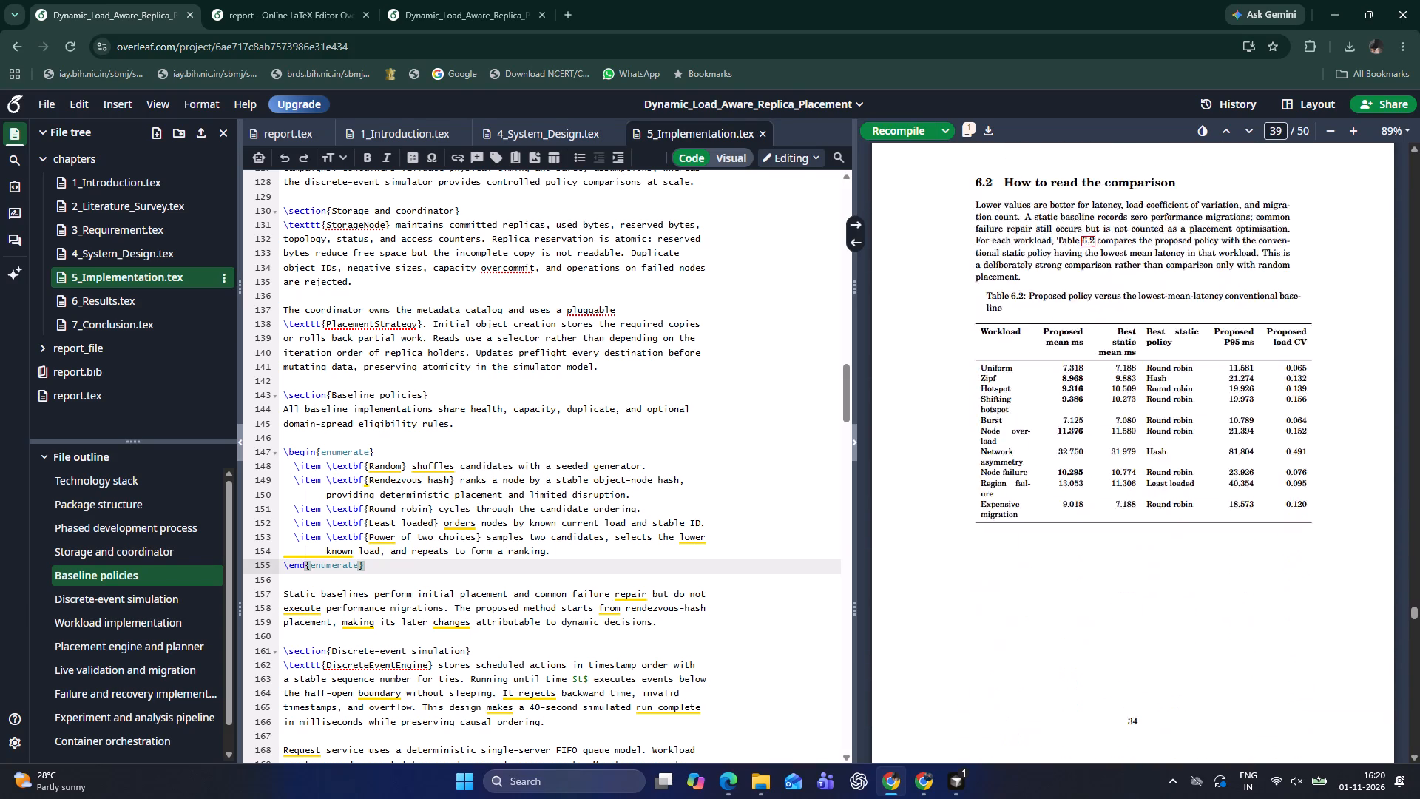
scroll(1208, 636, down, 19)
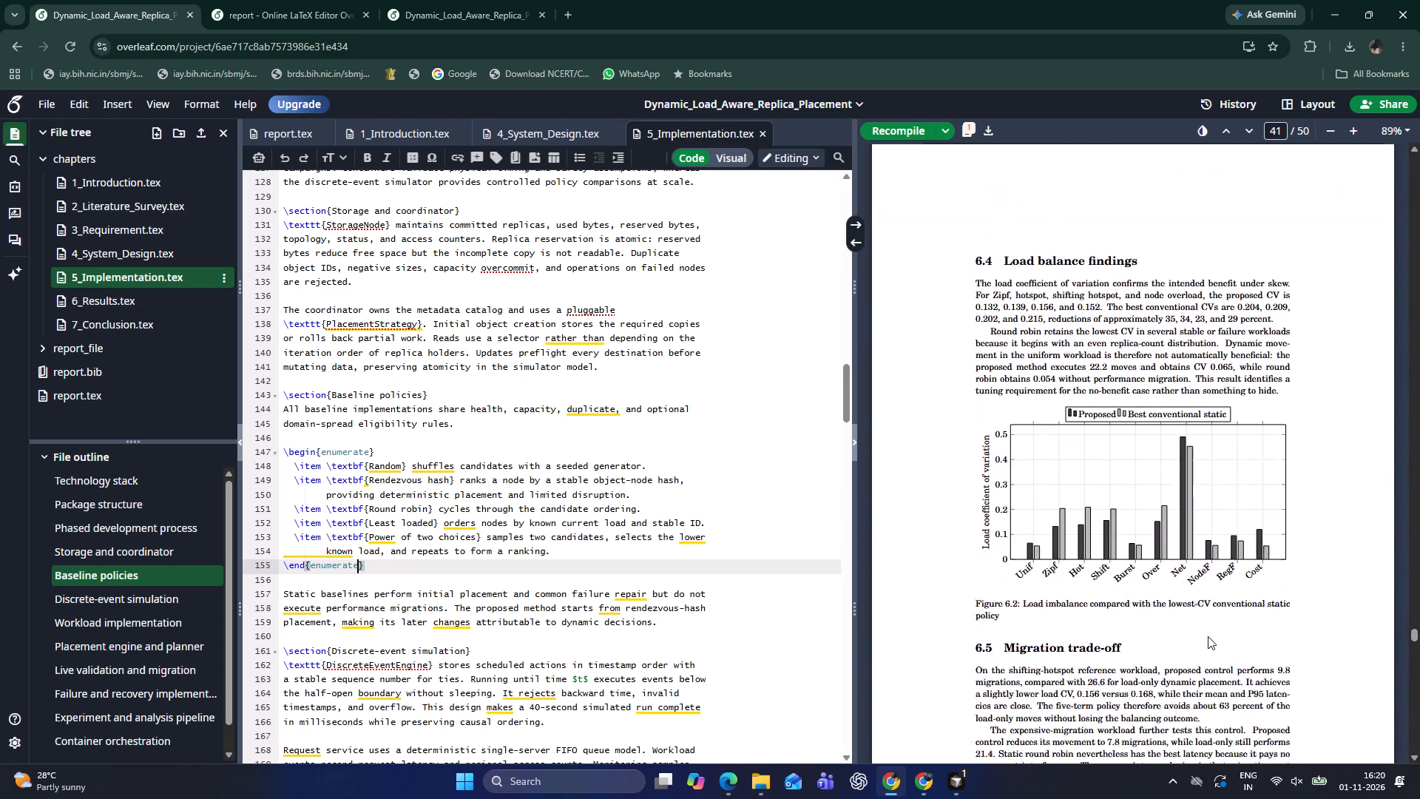
scroll(1208, 636, down, 10)
scroll(1208, 636, down, 14)
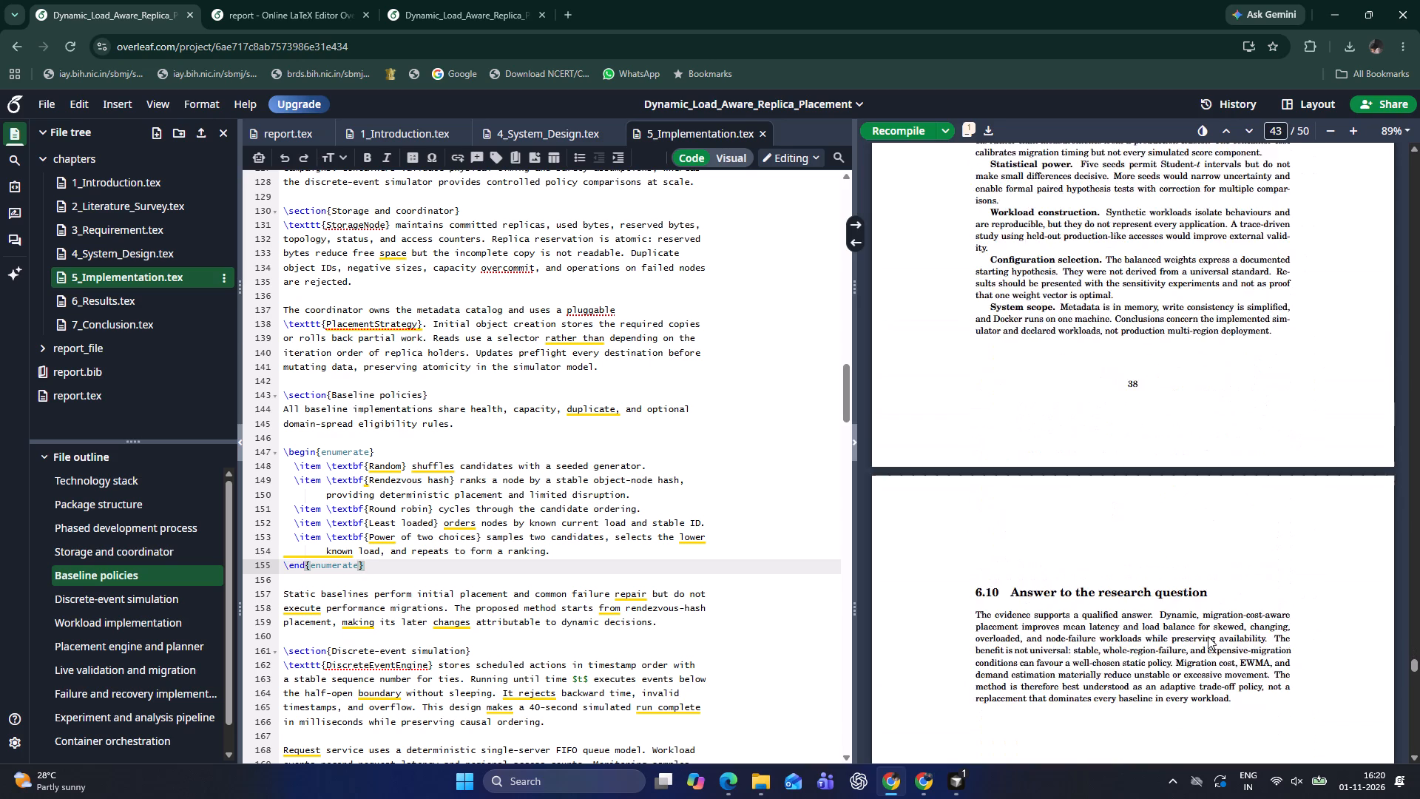
scroll(1208, 636, down, 17)
scroll(1208, 636, down, 5)
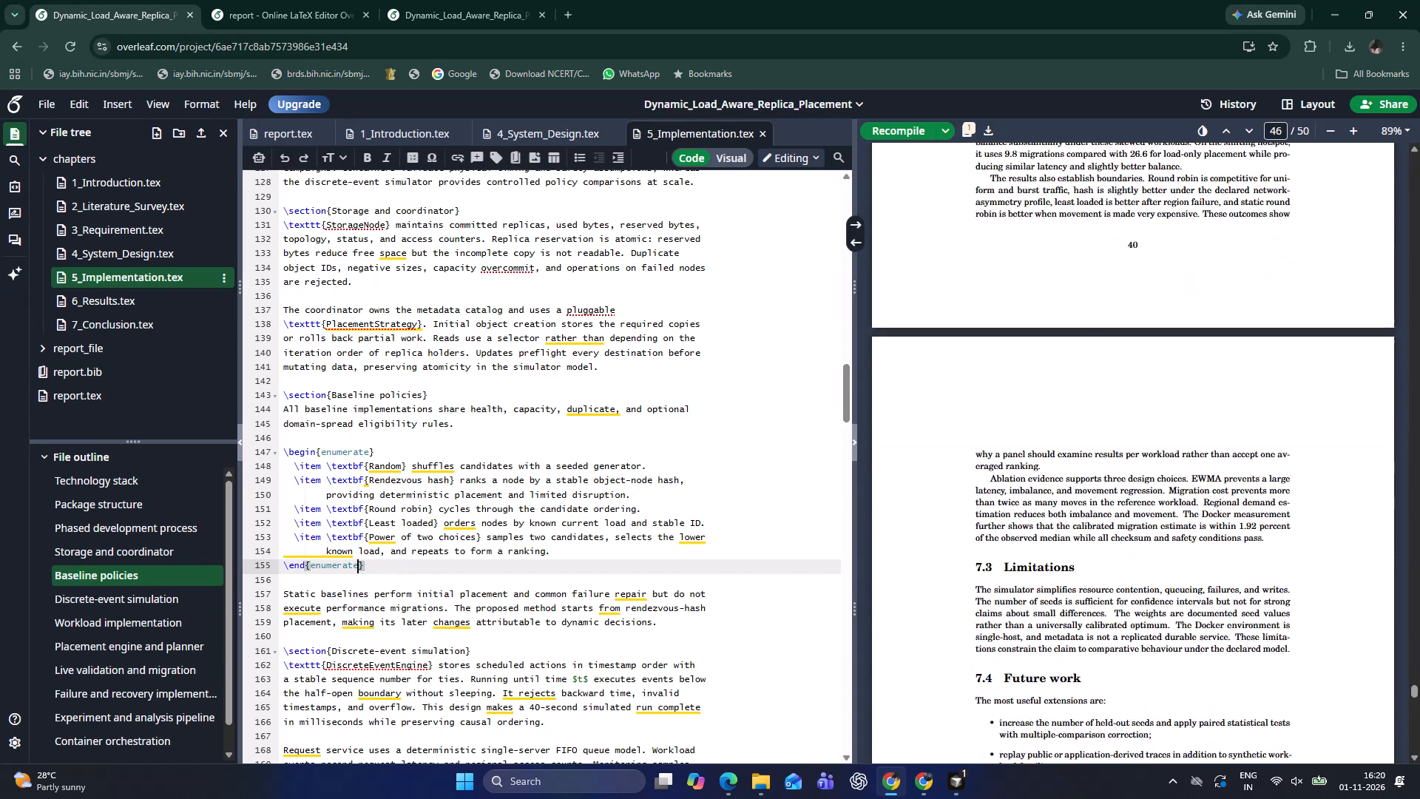
scroll(1208, 636, down, 4)
Turn the Future work bullet list in 7_Conclusion.tex into a numbered list by changing its begin and end environment from itemize to enumerate.
double_click(1057, 430)
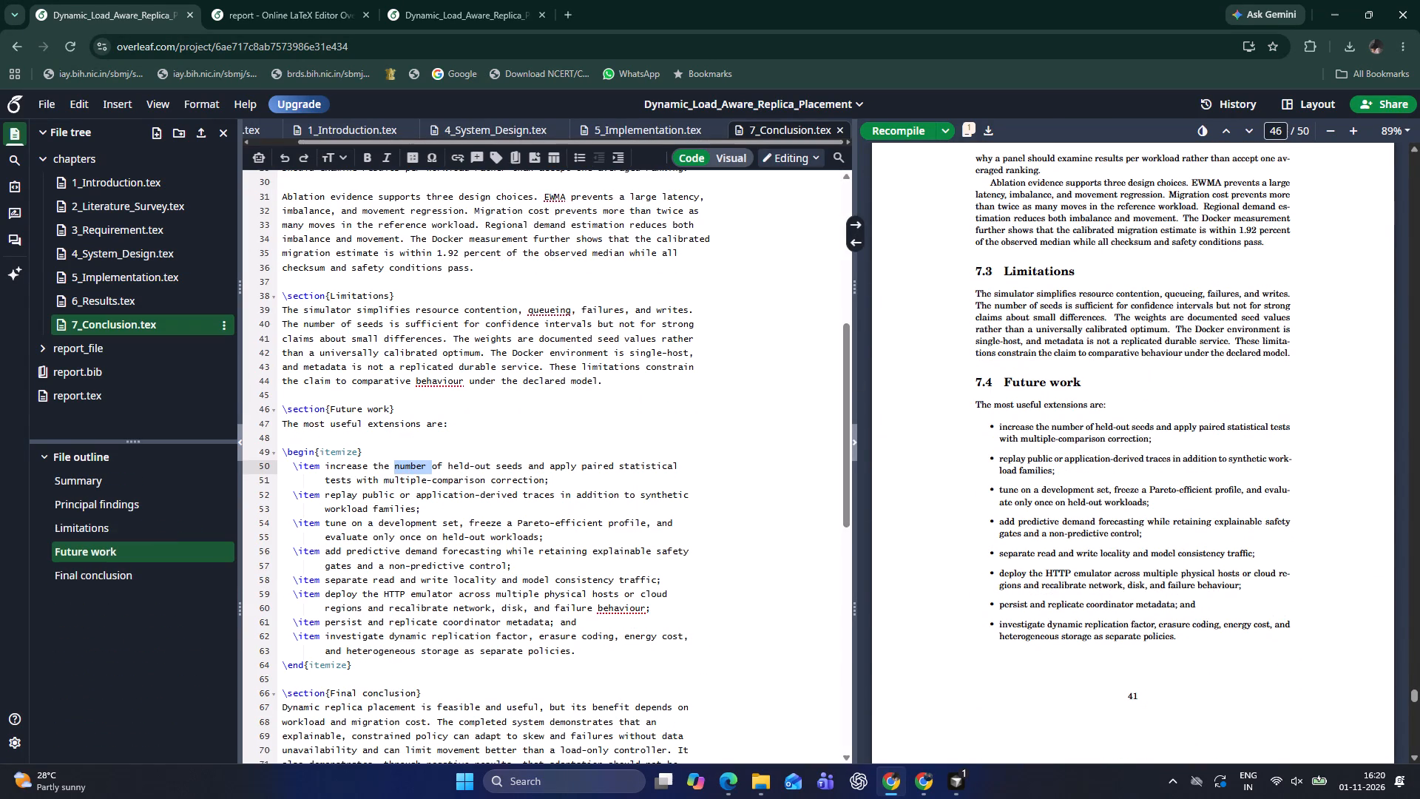
key(Left)
key(Left)
key(Left)
key(Left)
key(Left)
key(Left)
key(Left)
key(Up)
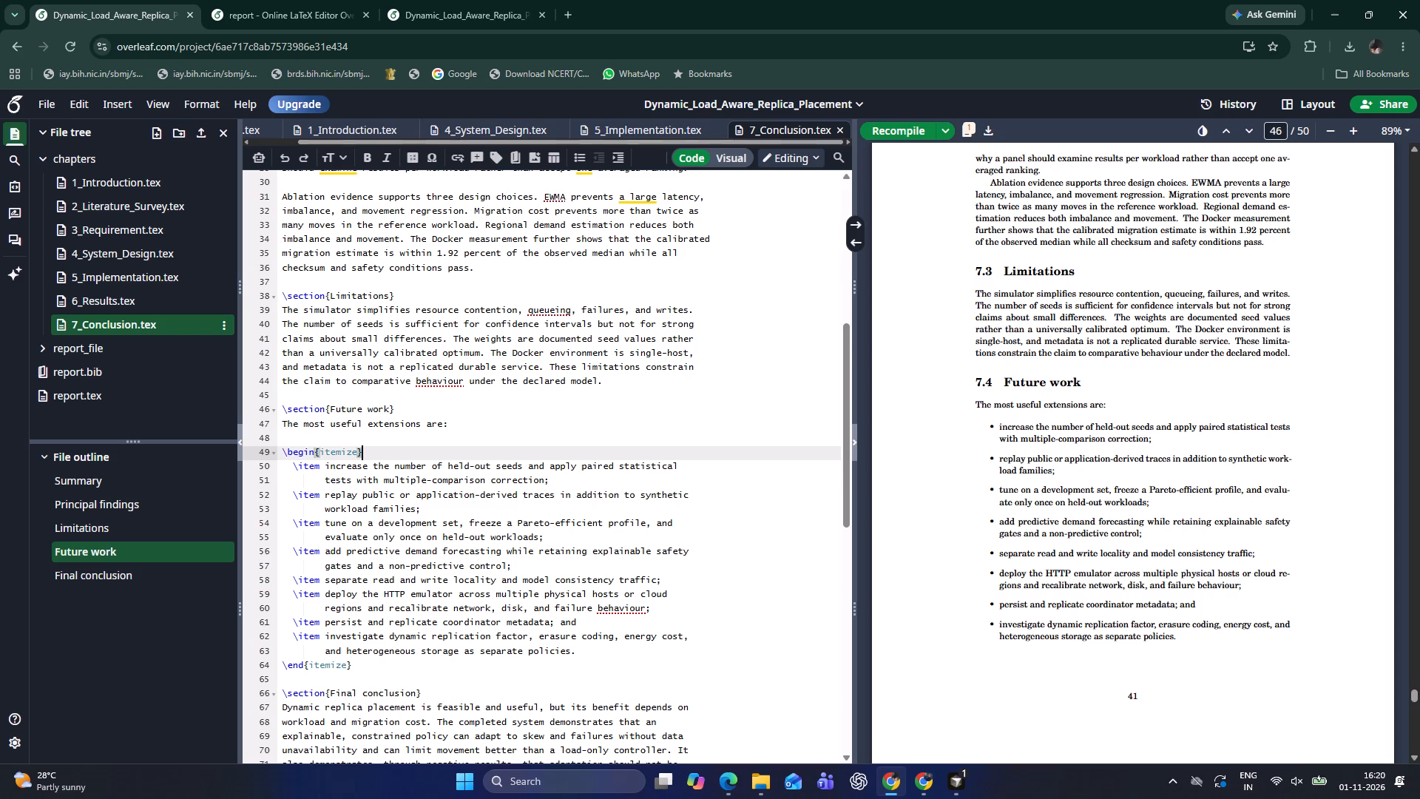
key(Left)
key(BackSpace)
key(BackSpace)
key(BackSpace)
key(BackSpace)
key(BackSpace)
key(BackSpace)
key(BackSpace)
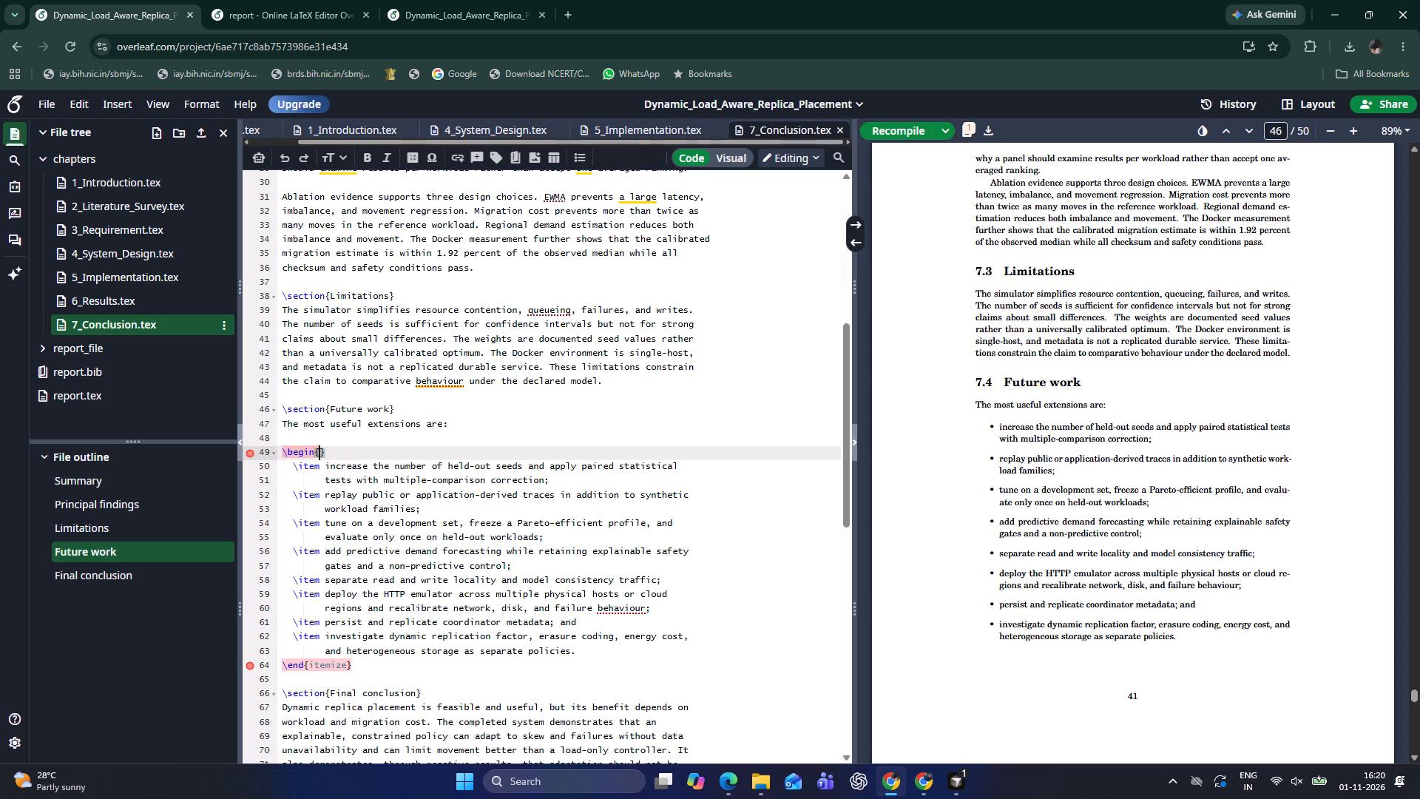
text(enumerate)
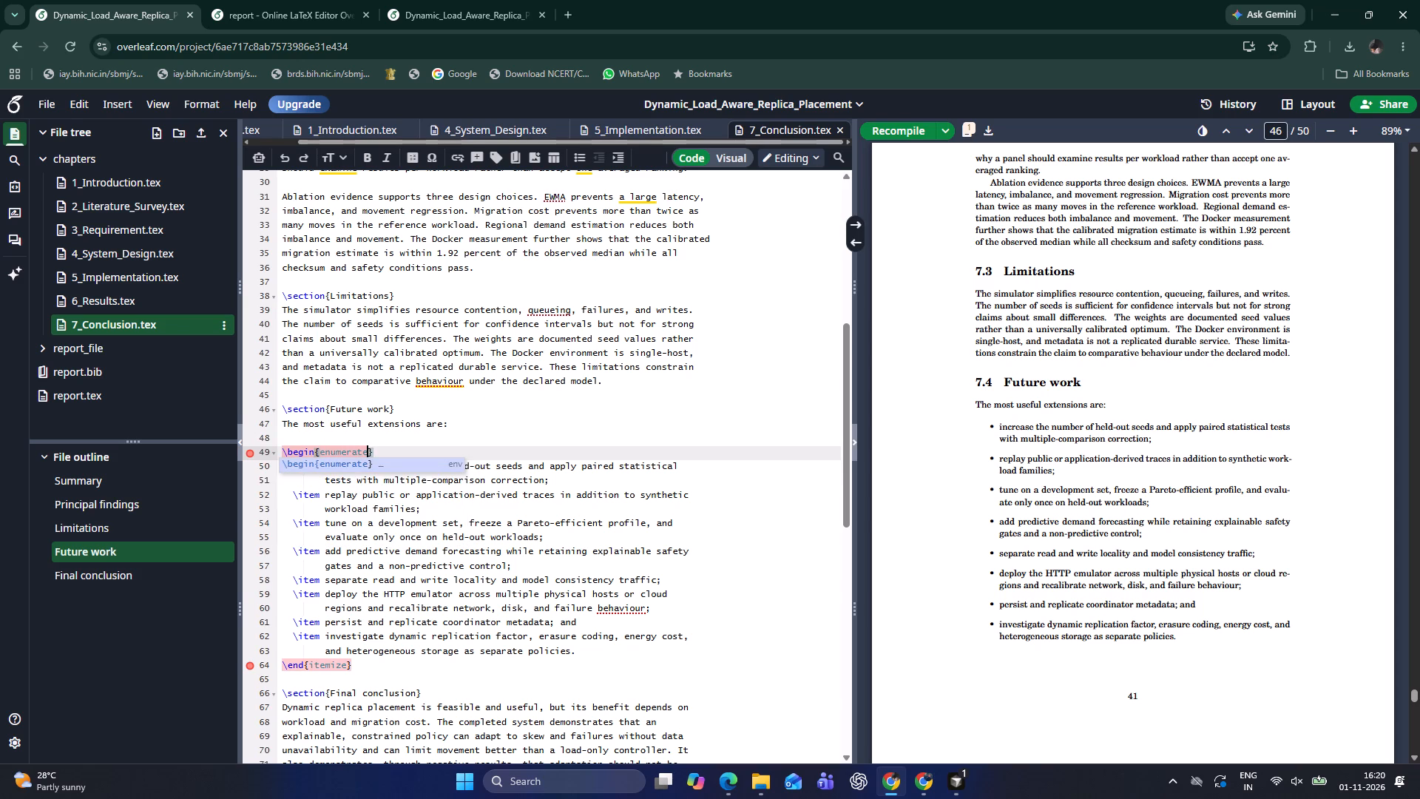
key(Right)
key(Down)
key(Down)
key(Down)
key(Down)
key(Down)
key(Down)
key(Down)
key(Down)
key(Down)
key(Down)
key(Down)
key(Down)
key(Down)
key(Down)
key(Down)
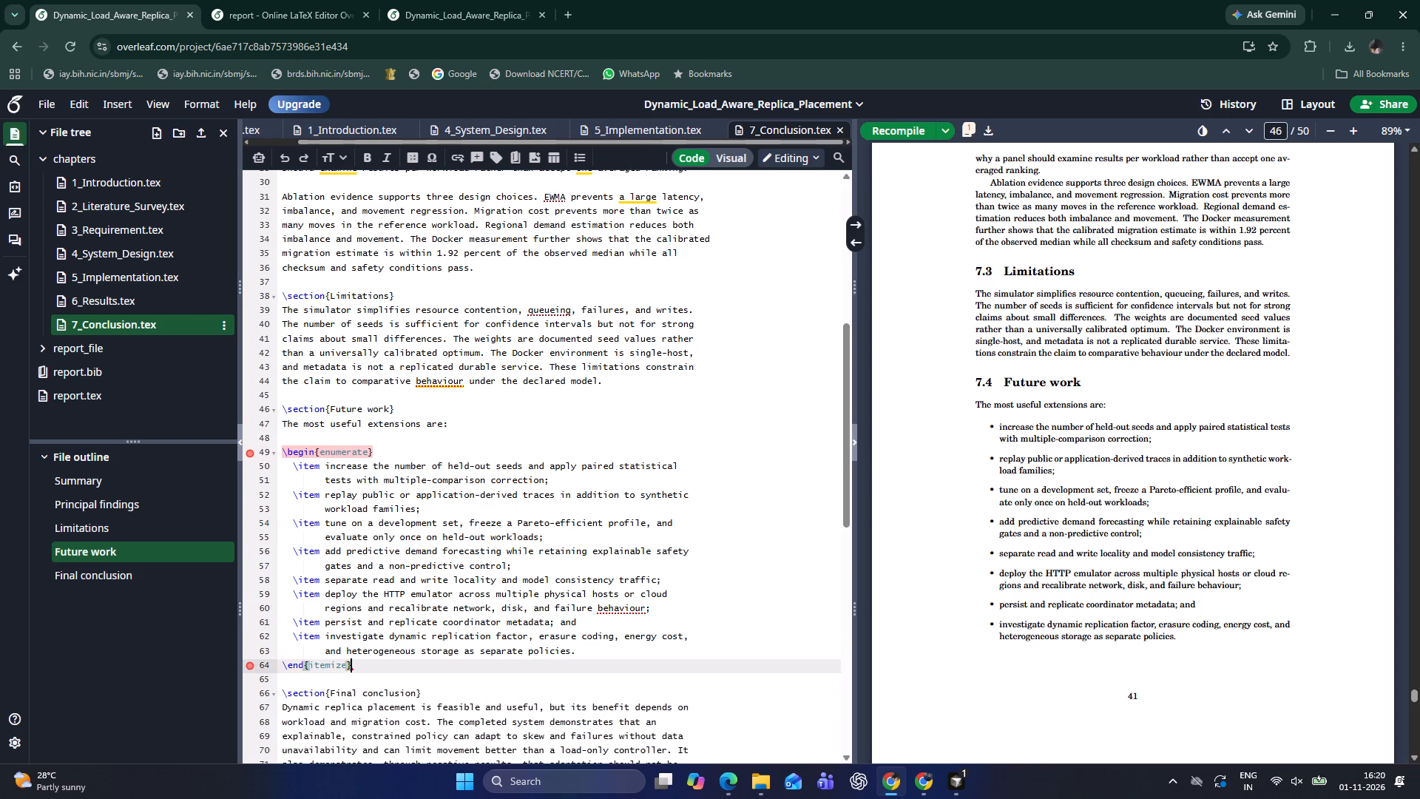
key(Left)
key(Left)
key(BackSpace)
key(BackSpace)
key(BackSpace)
key(BackSpace)
key(BackSpace)
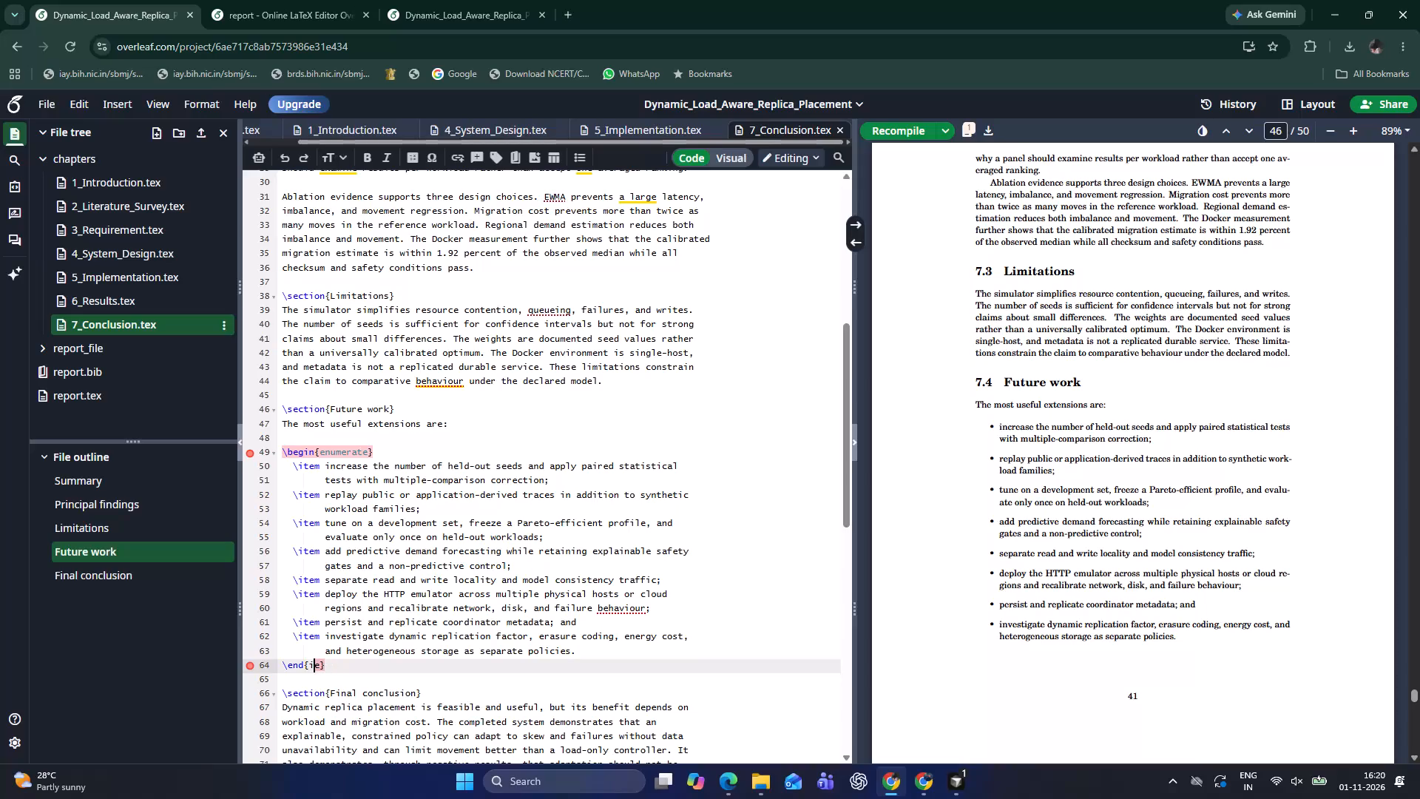
key(BackSpace)
key(Right)
key(n)
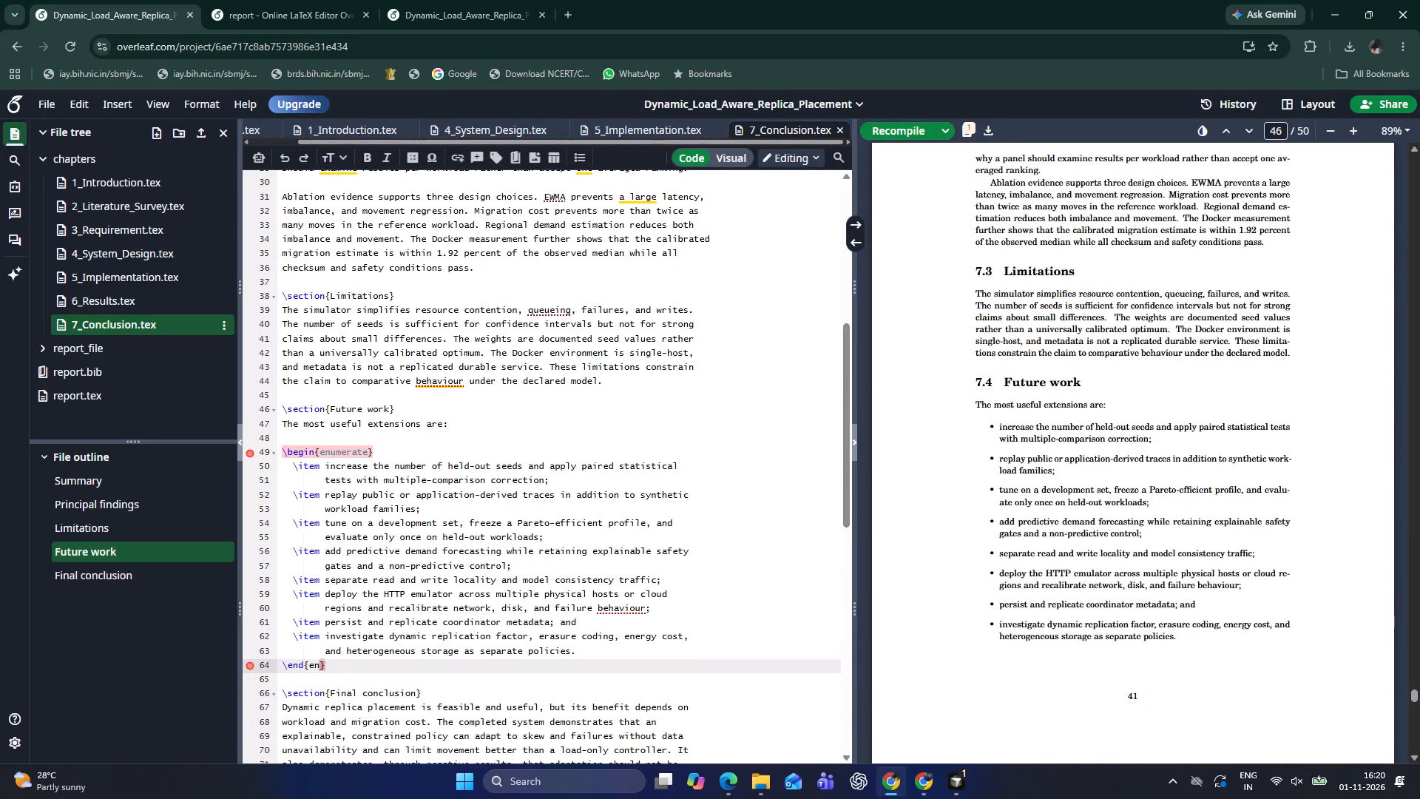
text(umerate)
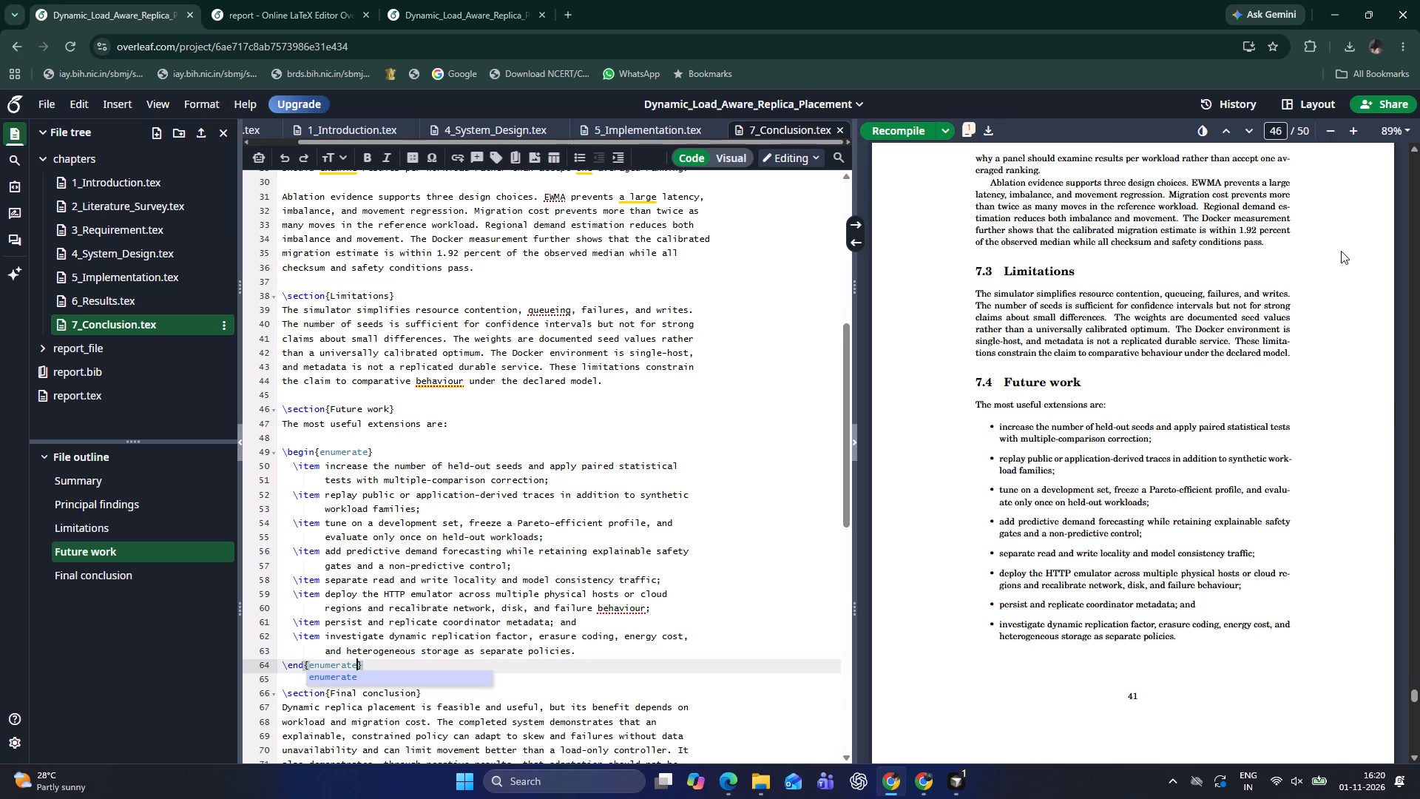
Check the remaining compiled pages through Appendix A to the Bibliography, and recompile the report with the list changes.
scroll(1237, 368, down, 18)
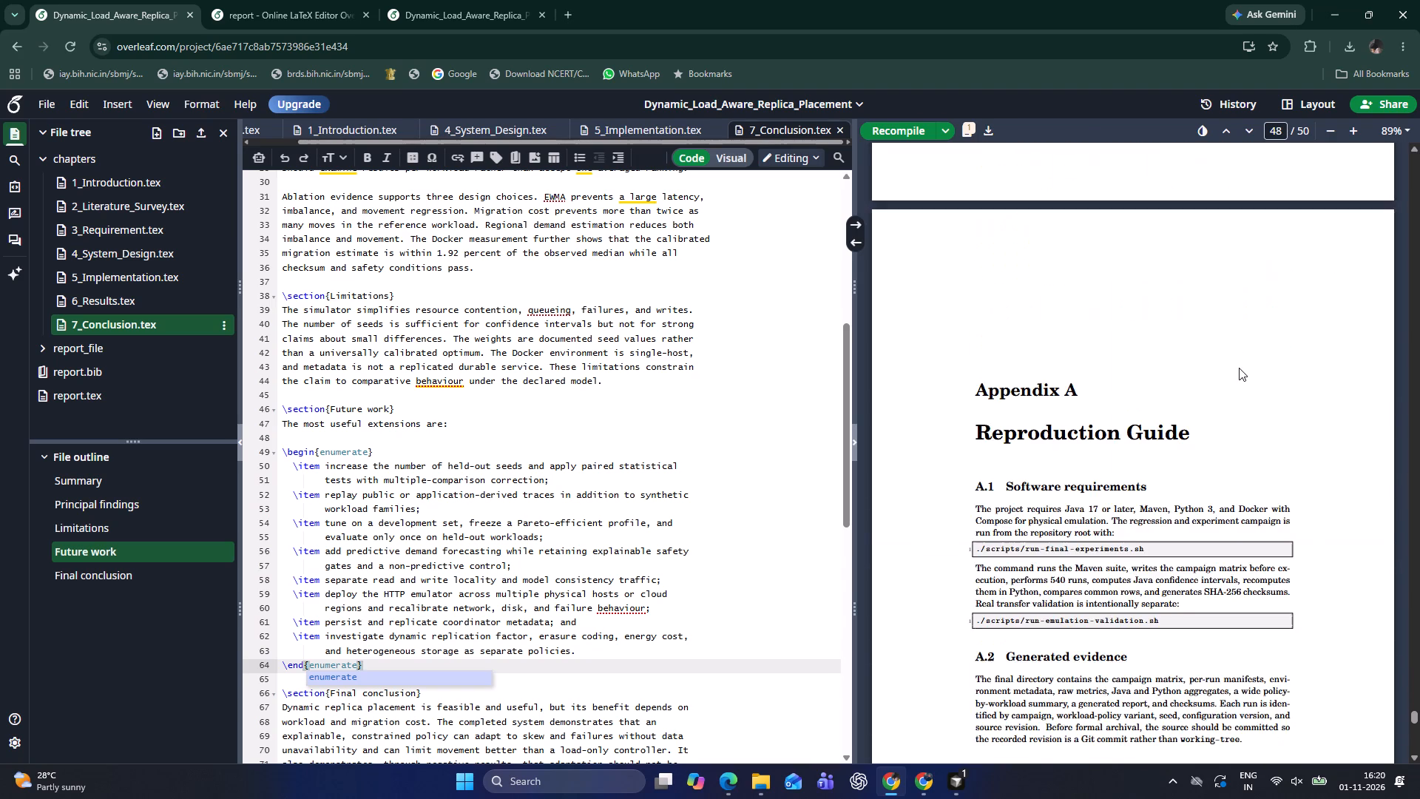
scroll(1239, 368, down, 11)
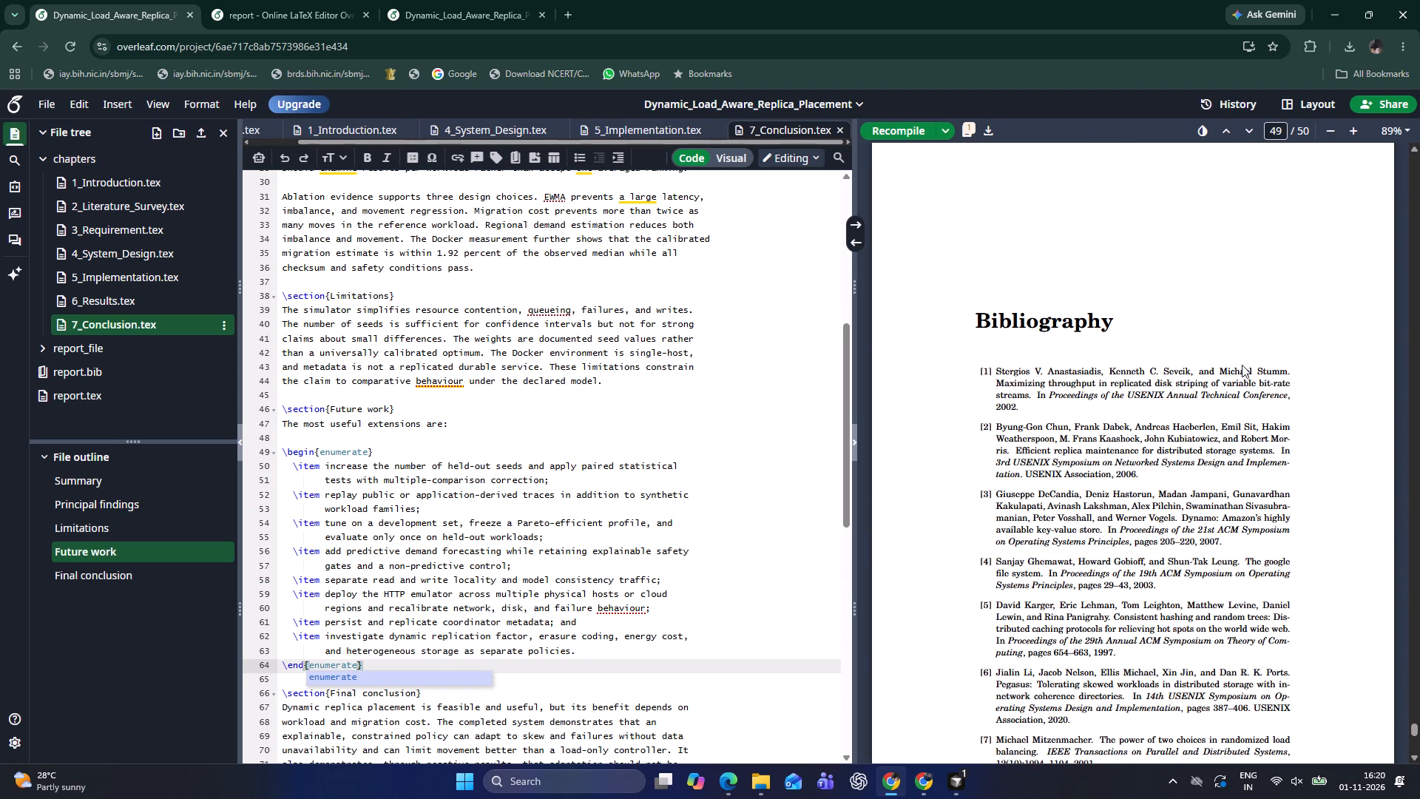
key(ctrl+s)
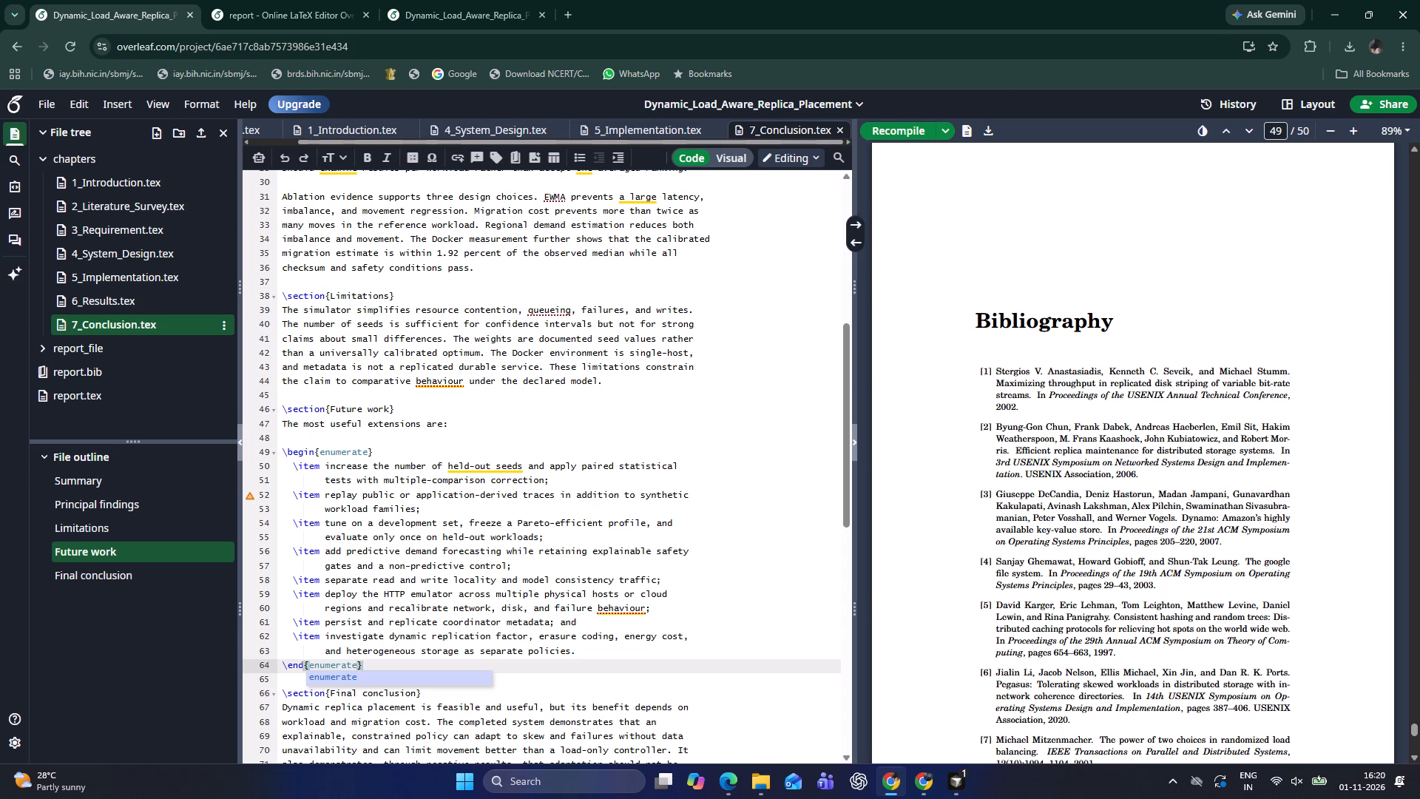
Review the recompiled pages backwards from the Bibliography through Chapters 7 and 6 to Chapter 5, checking the converted numbered lists.
scroll(1238, 491, up, 2)
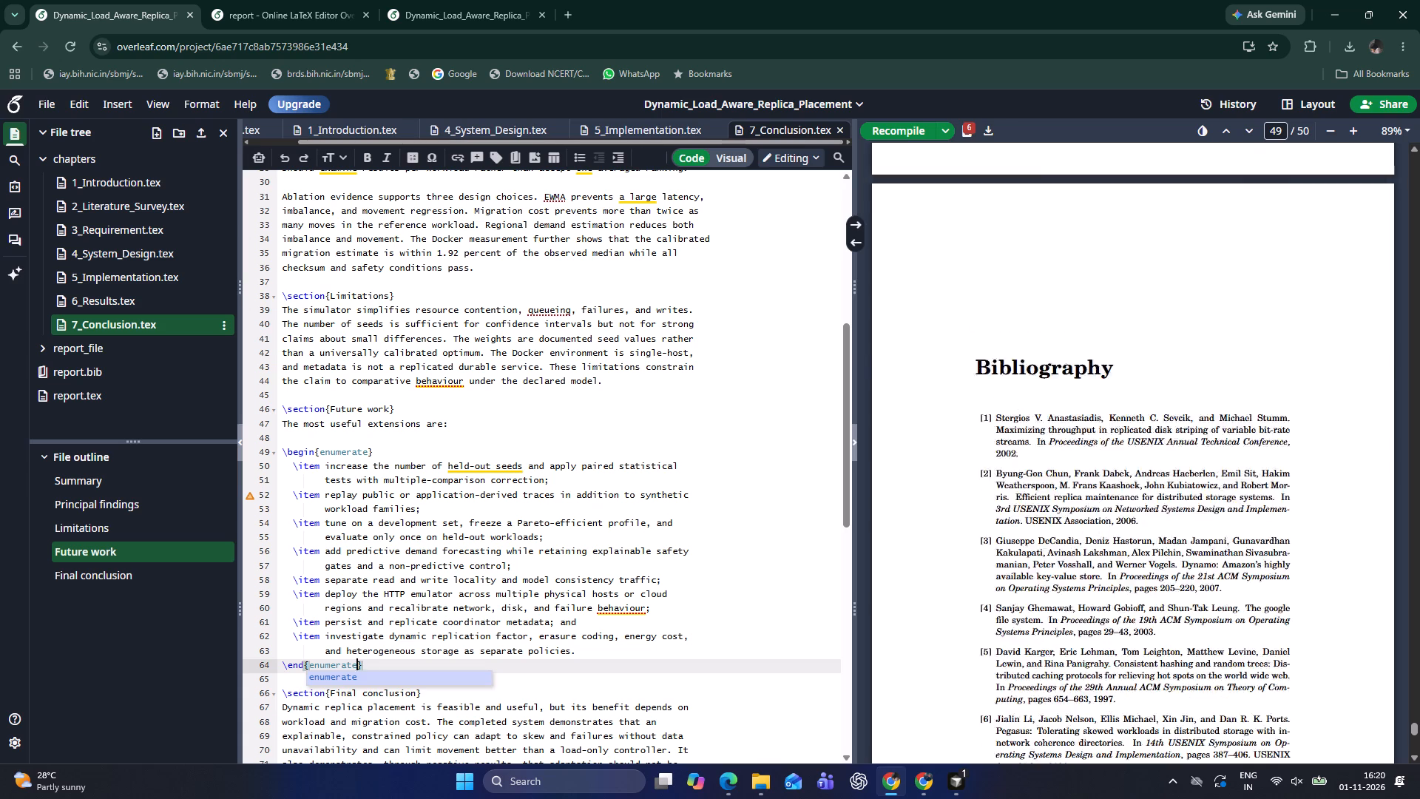
scroll(1238, 491, up, 8)
scroll(1238, 489, up, 13)
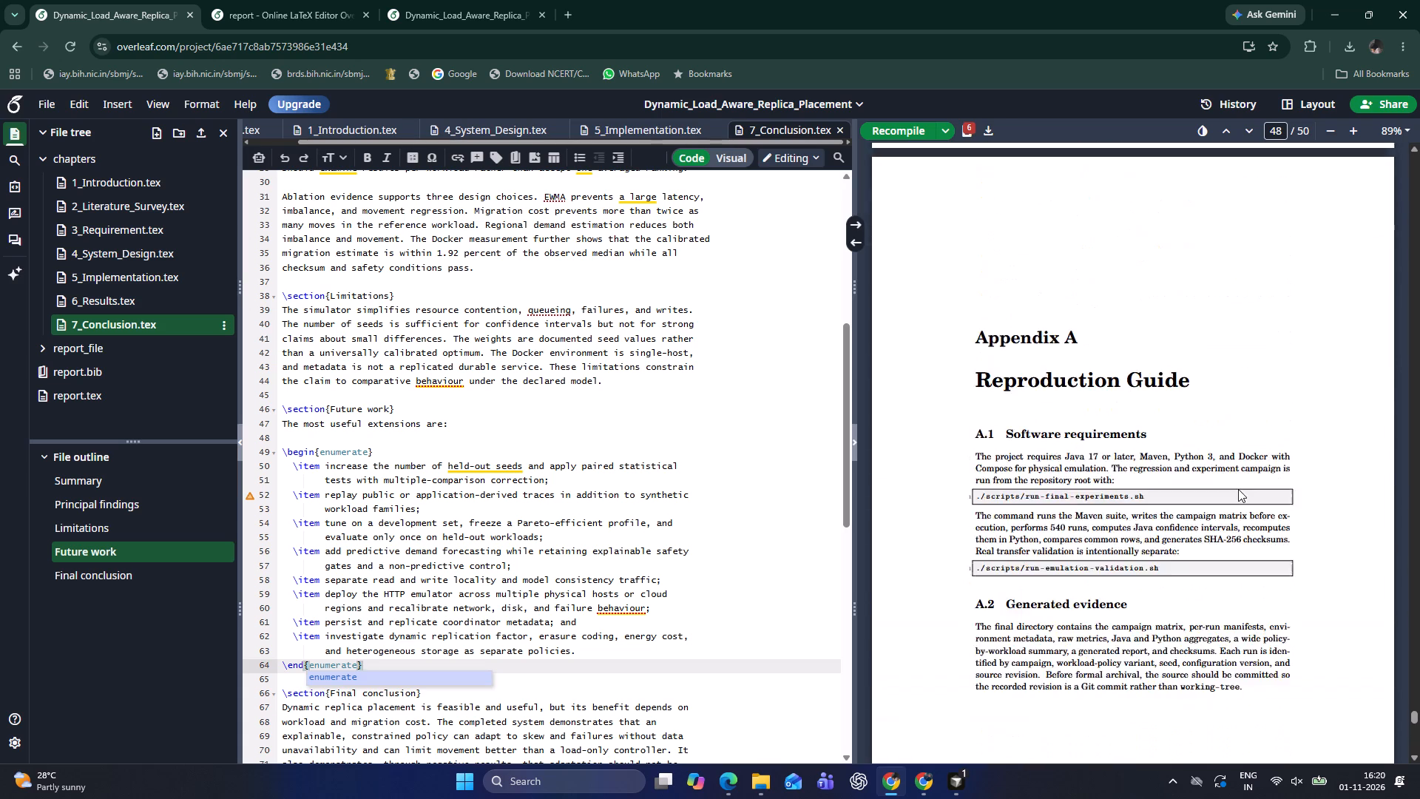
scroll(1238, 489, up, 18)
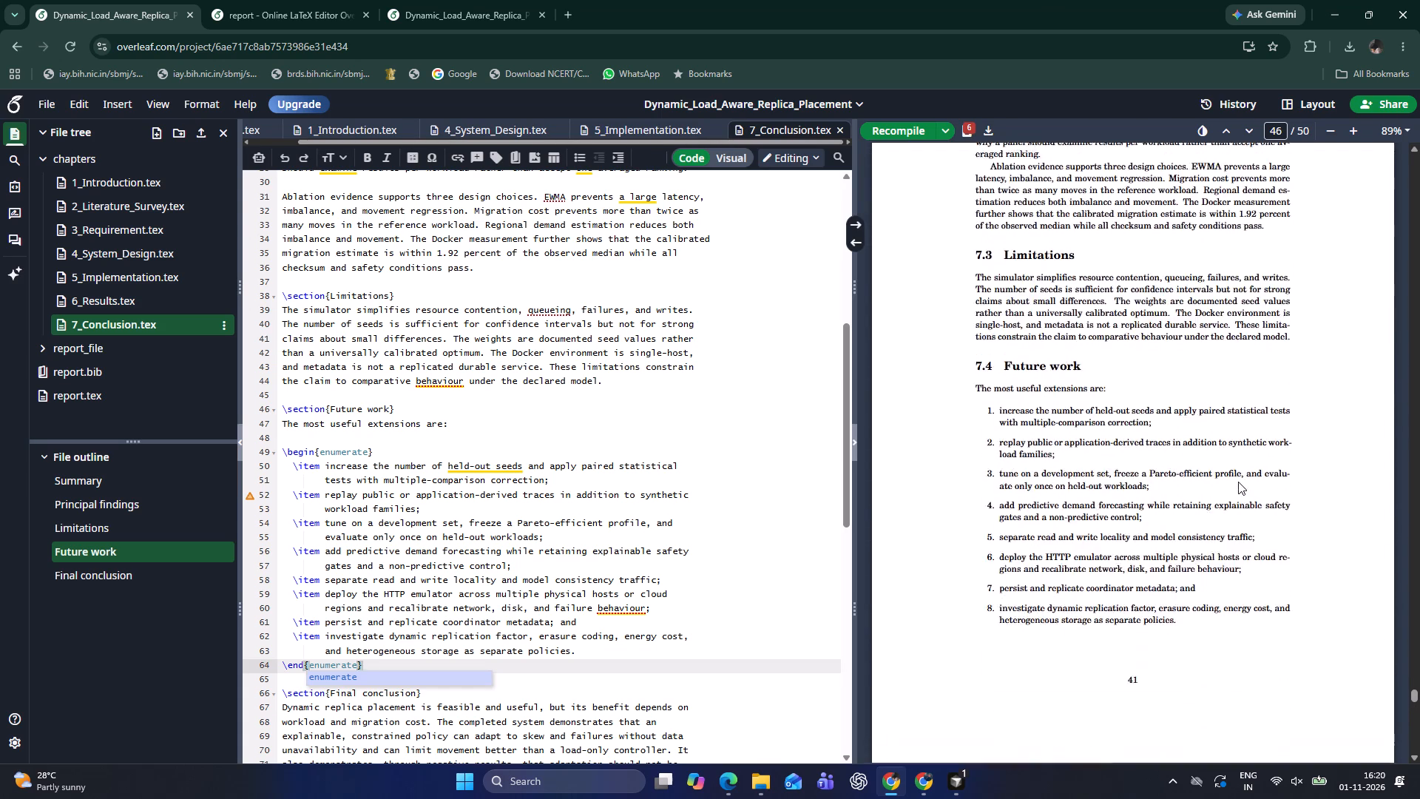
scroll(1238, 482, up, 20)
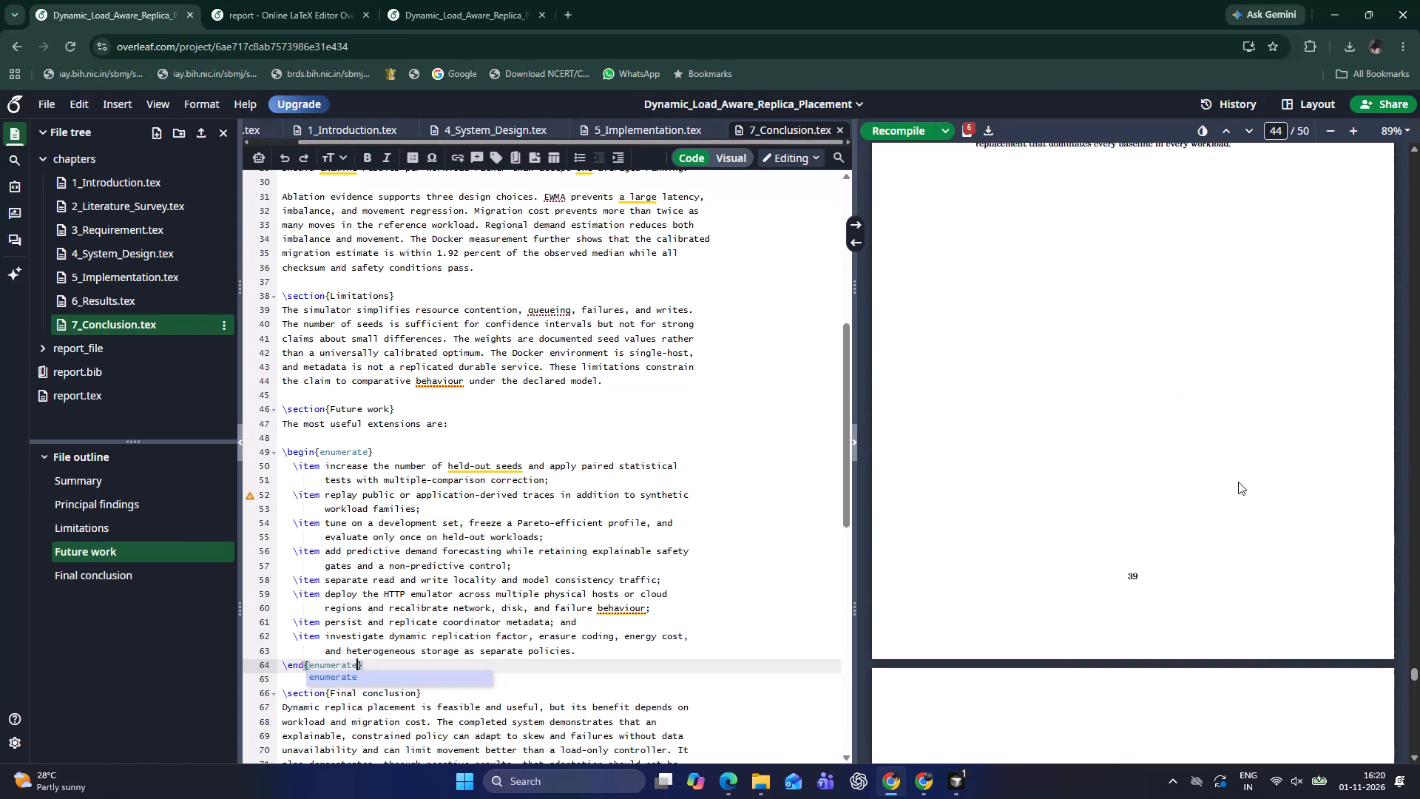
scroll(1238, 482, up, 17)
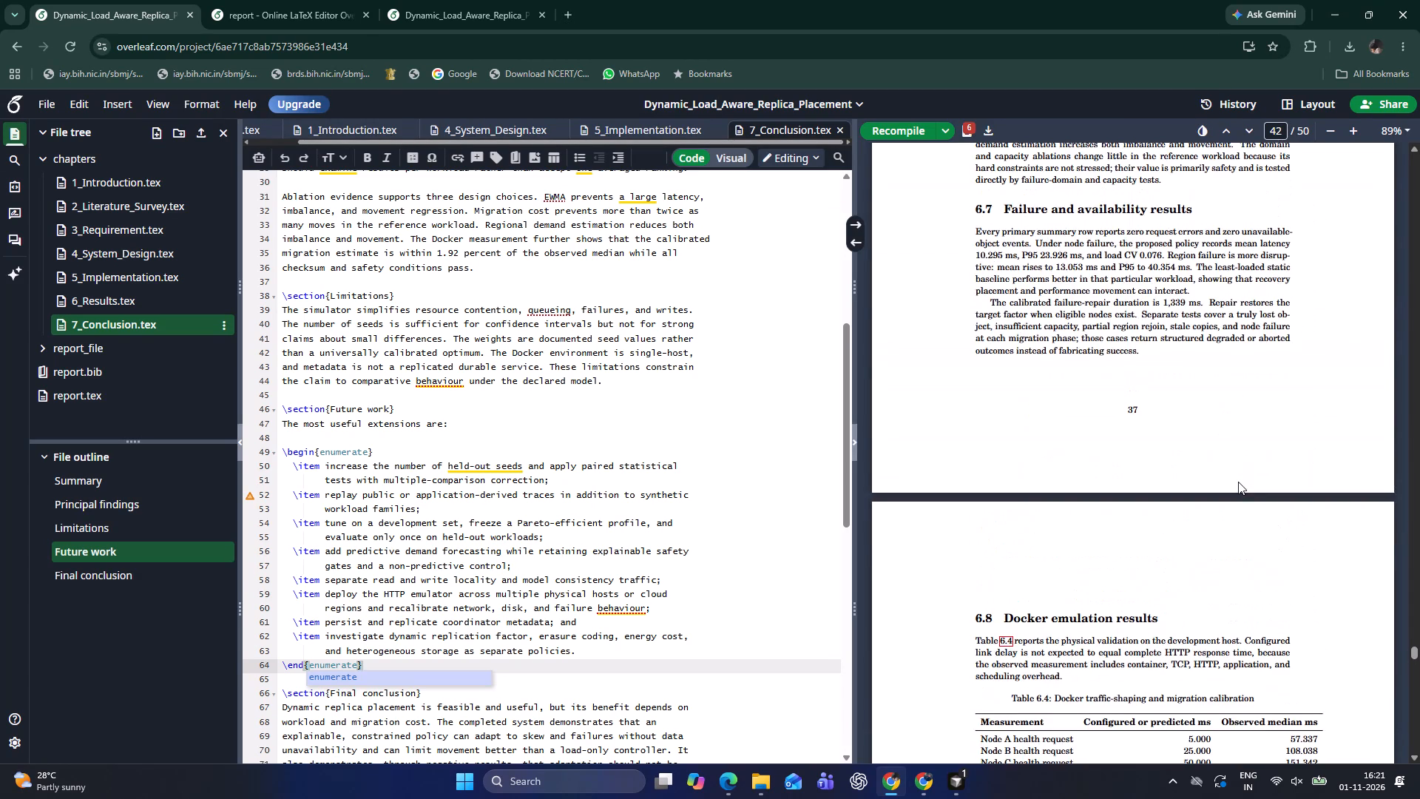
scroll(1238, 480, up, 11)
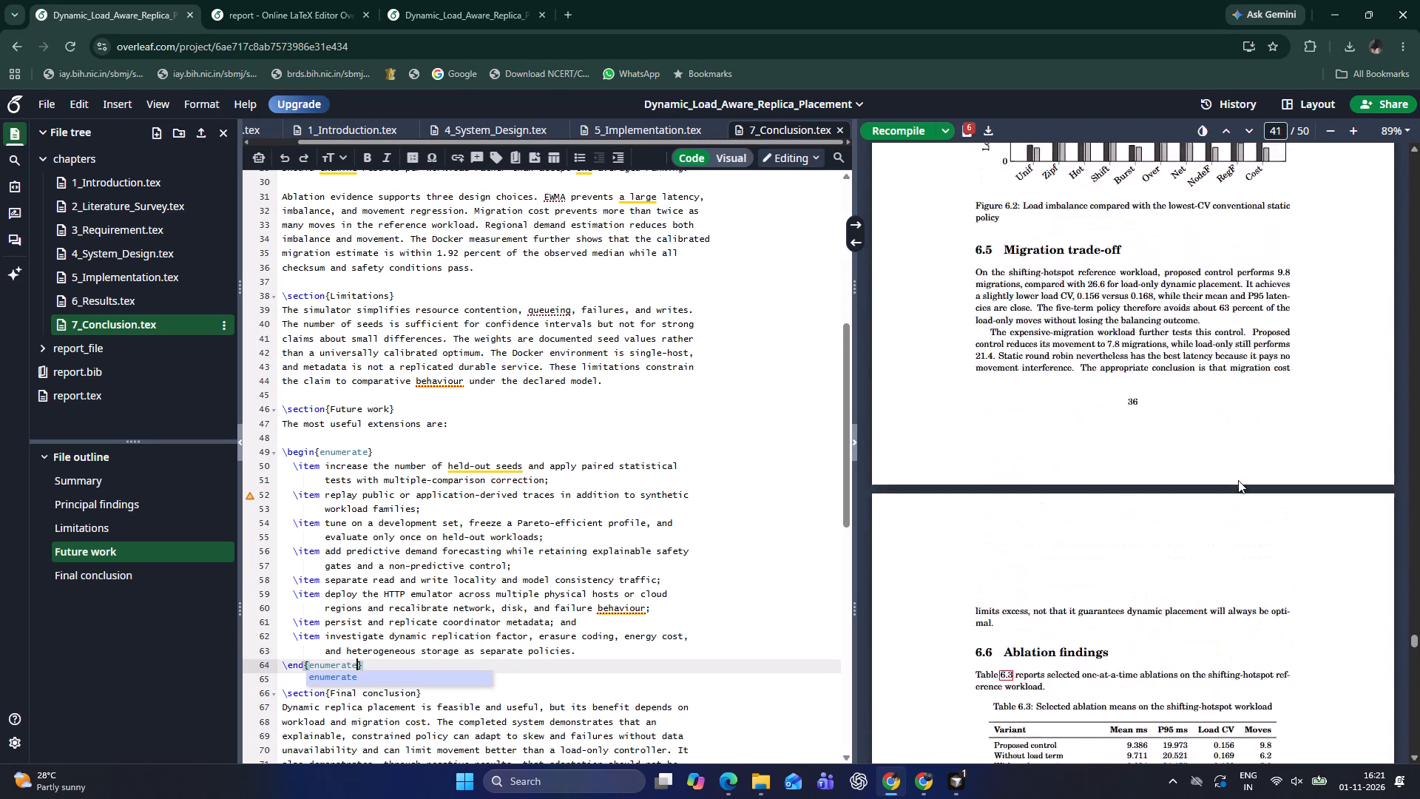
scroll(1238, 480, up, 20)
scroll(1238, 480, up, 3)
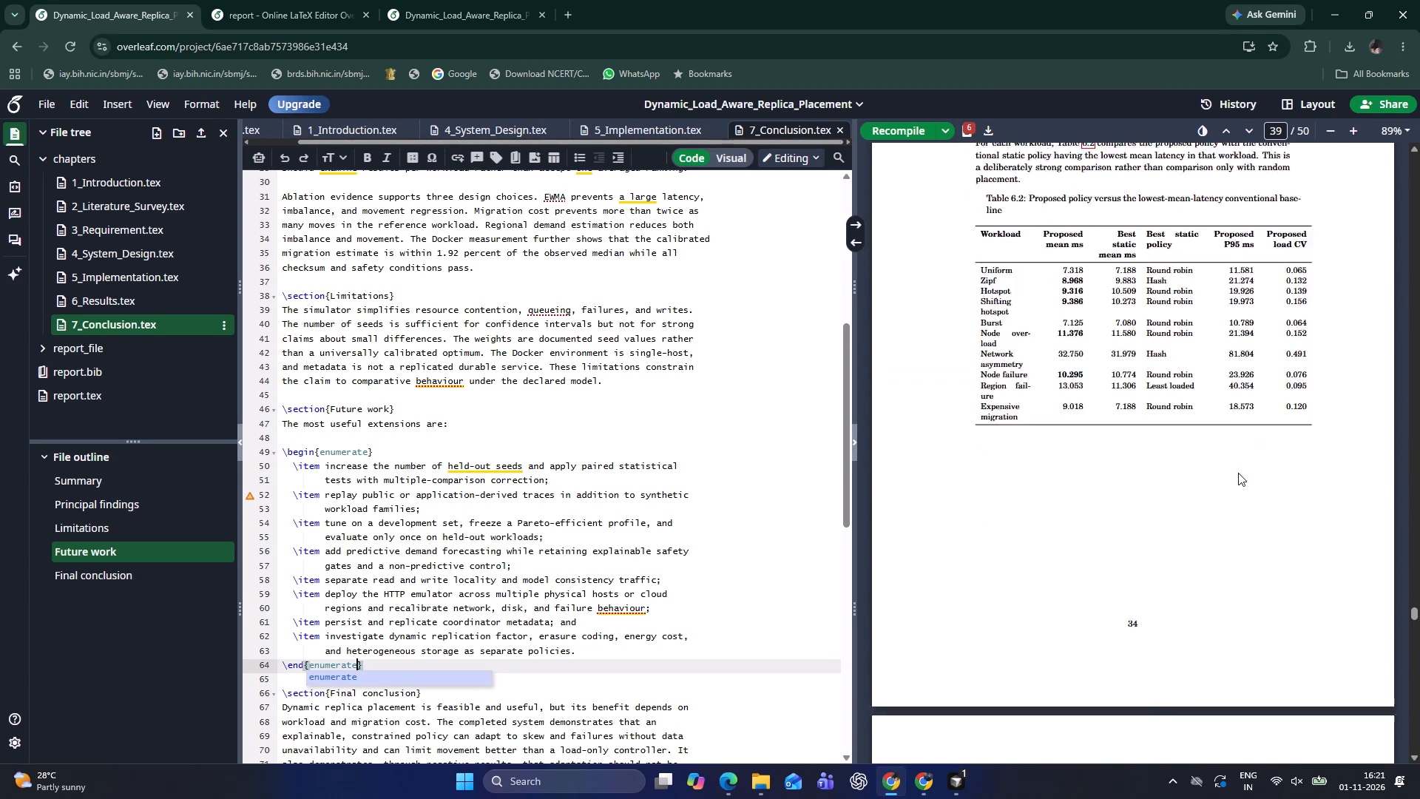
scroll(1238, 473, up, 20)
scroll(1238, 473, up, 3)
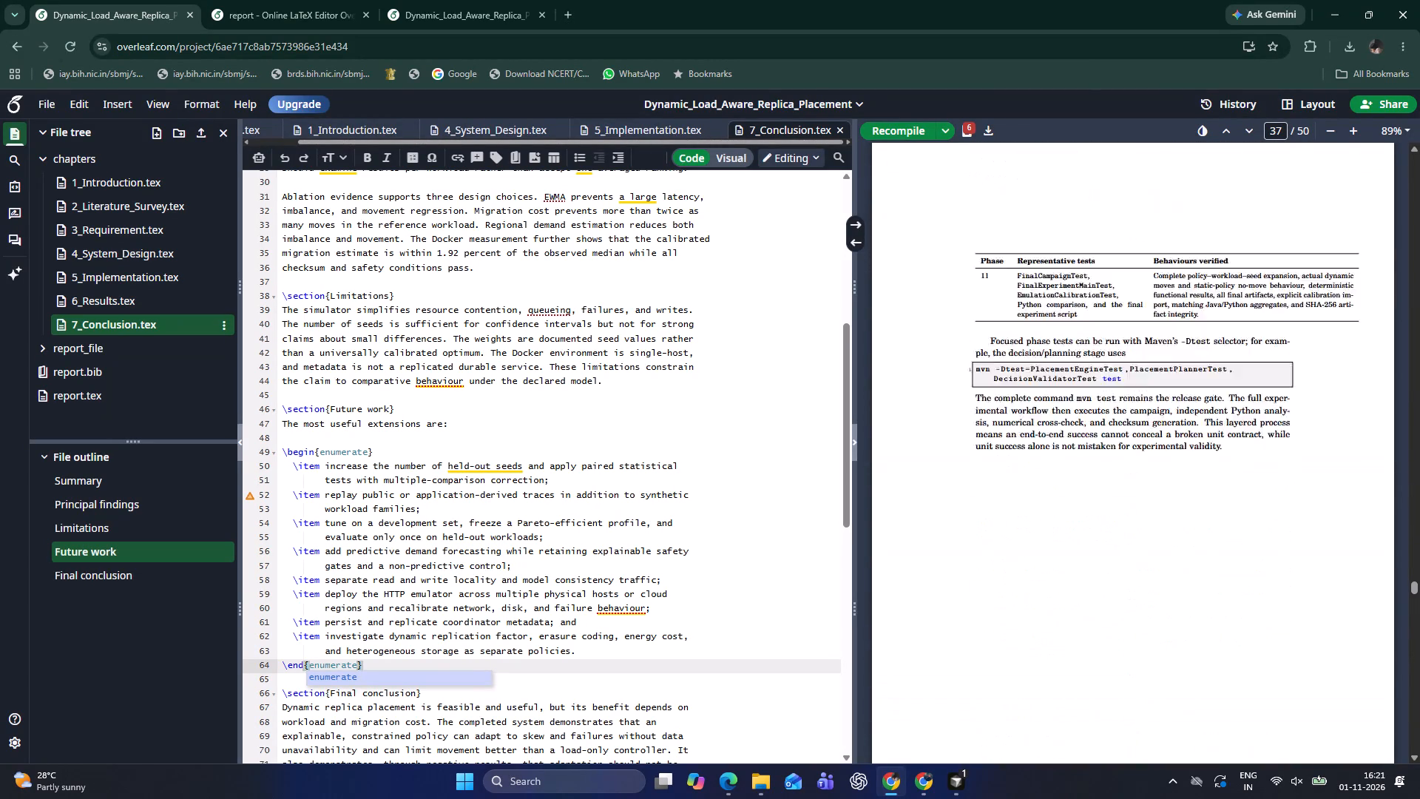
scroll(1238, 473, up, 20)
scroll(1238, 473, up, 2)
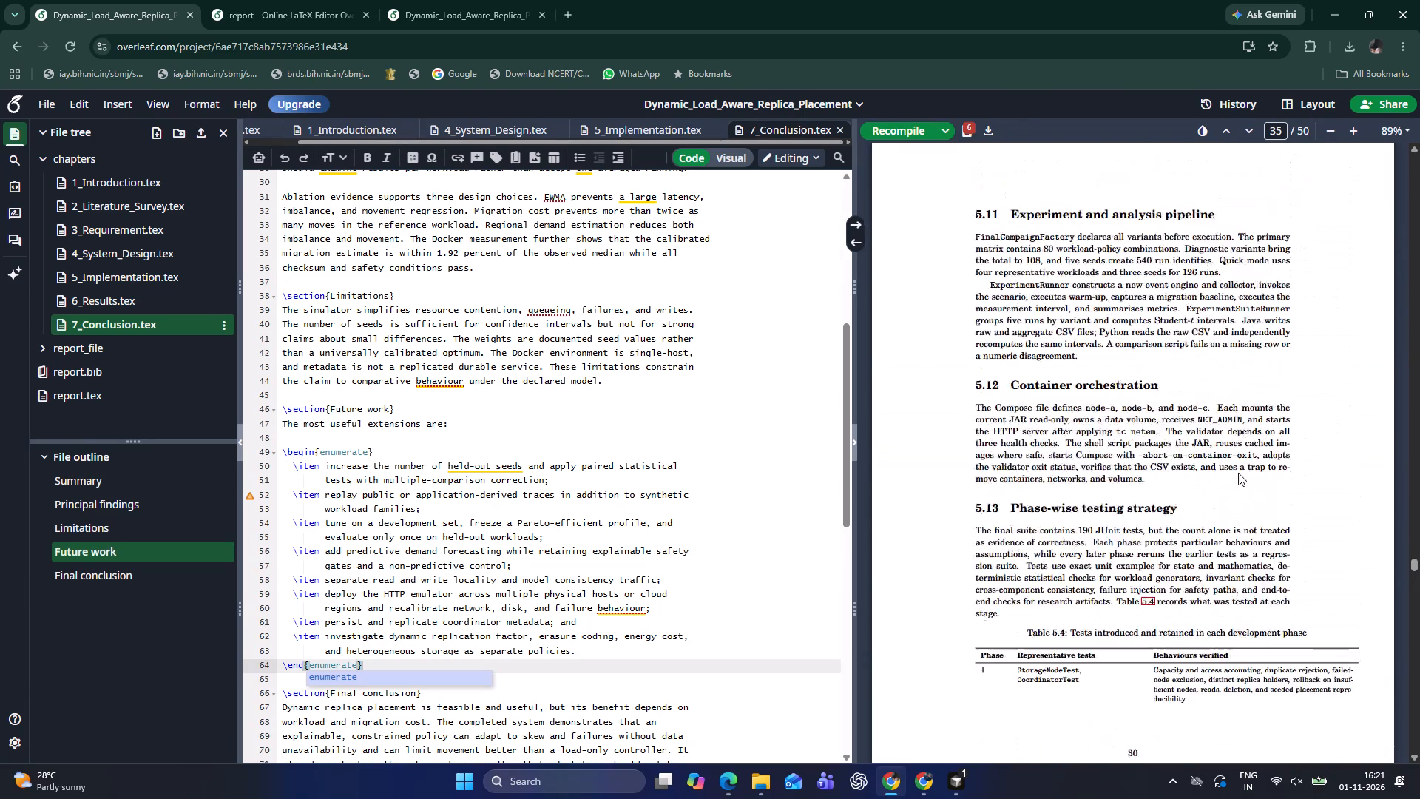
scroll(1238, 473, up, 19)
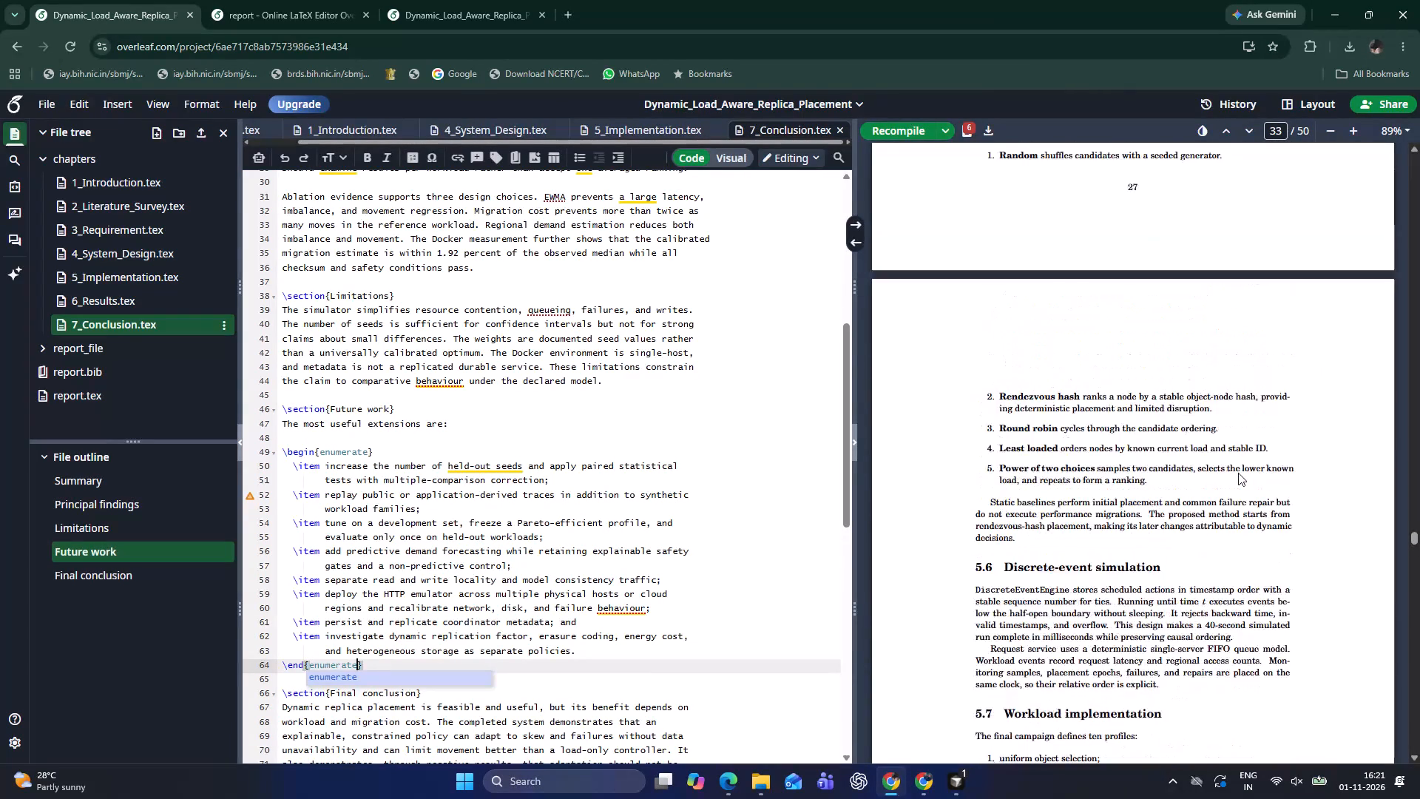
scroll(1238, 473, up, 20)
scroll(1238, 473, up, 7)
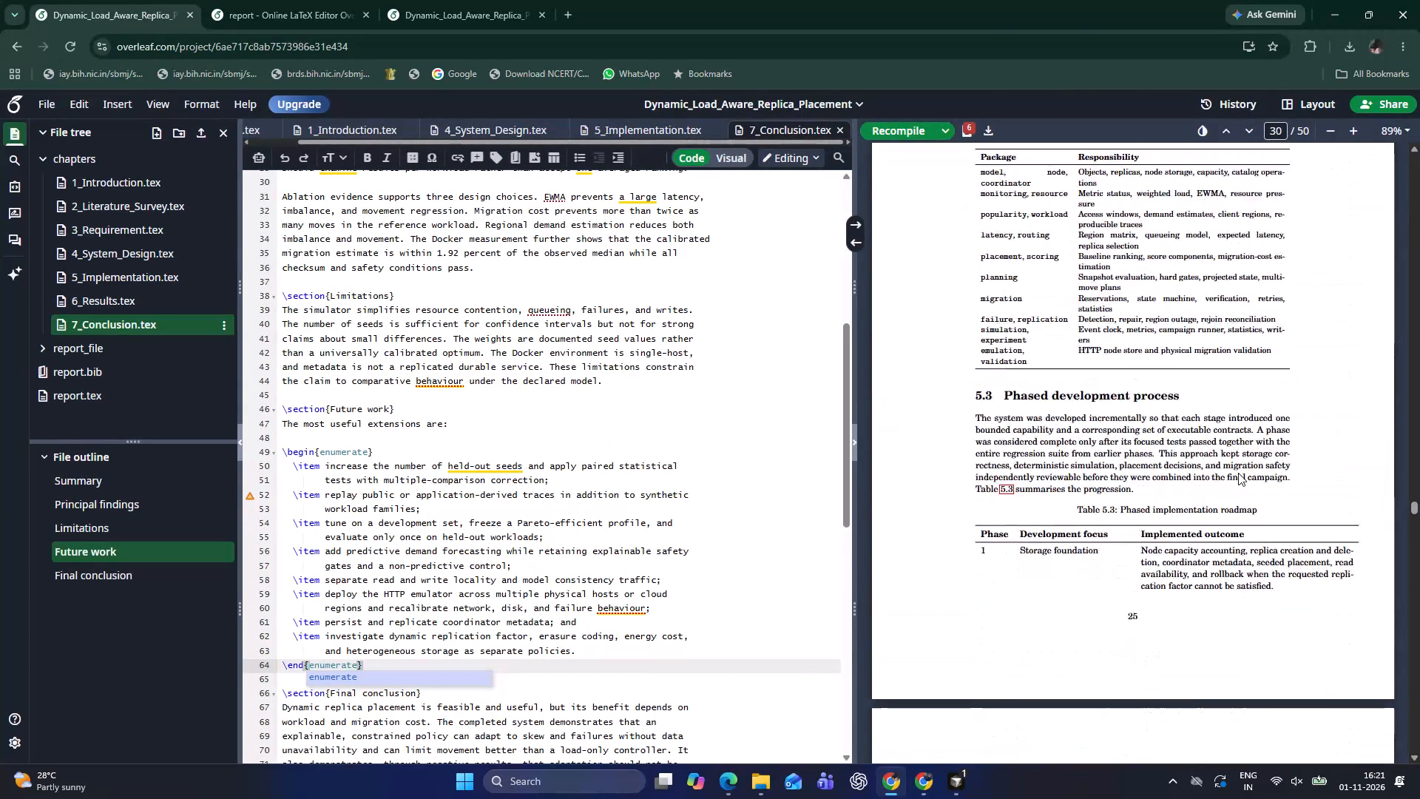
Review the remaining compiled pages backwards from Chapter 4 through the Contents, Acknowledgement and Abstract to the To Whom It May Concern certificate.
scroll(1238, 473, up, 20)
scroll(1238, 473, up, 8)
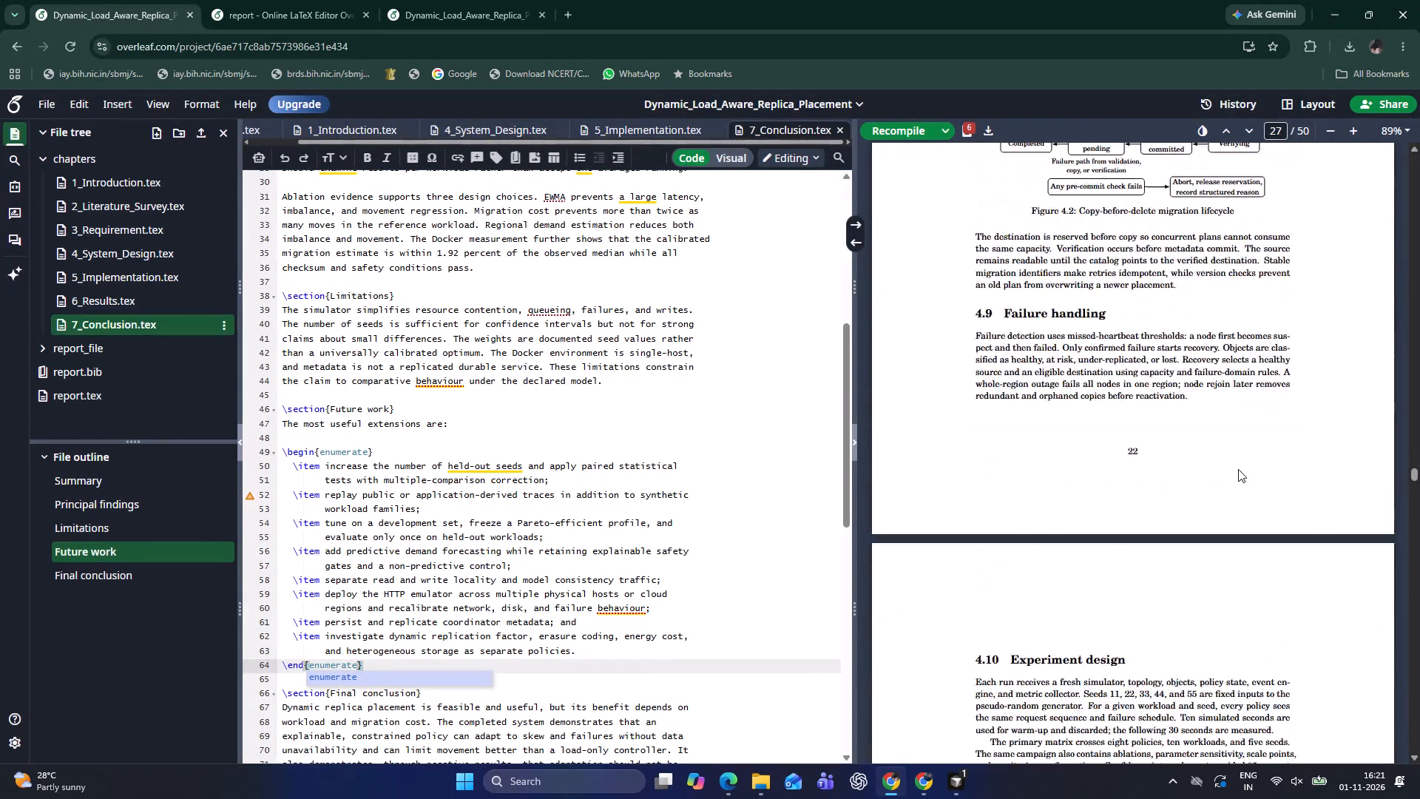
scroll(1238, 469, up, 20)
scroll(1238, 469, up, 8)
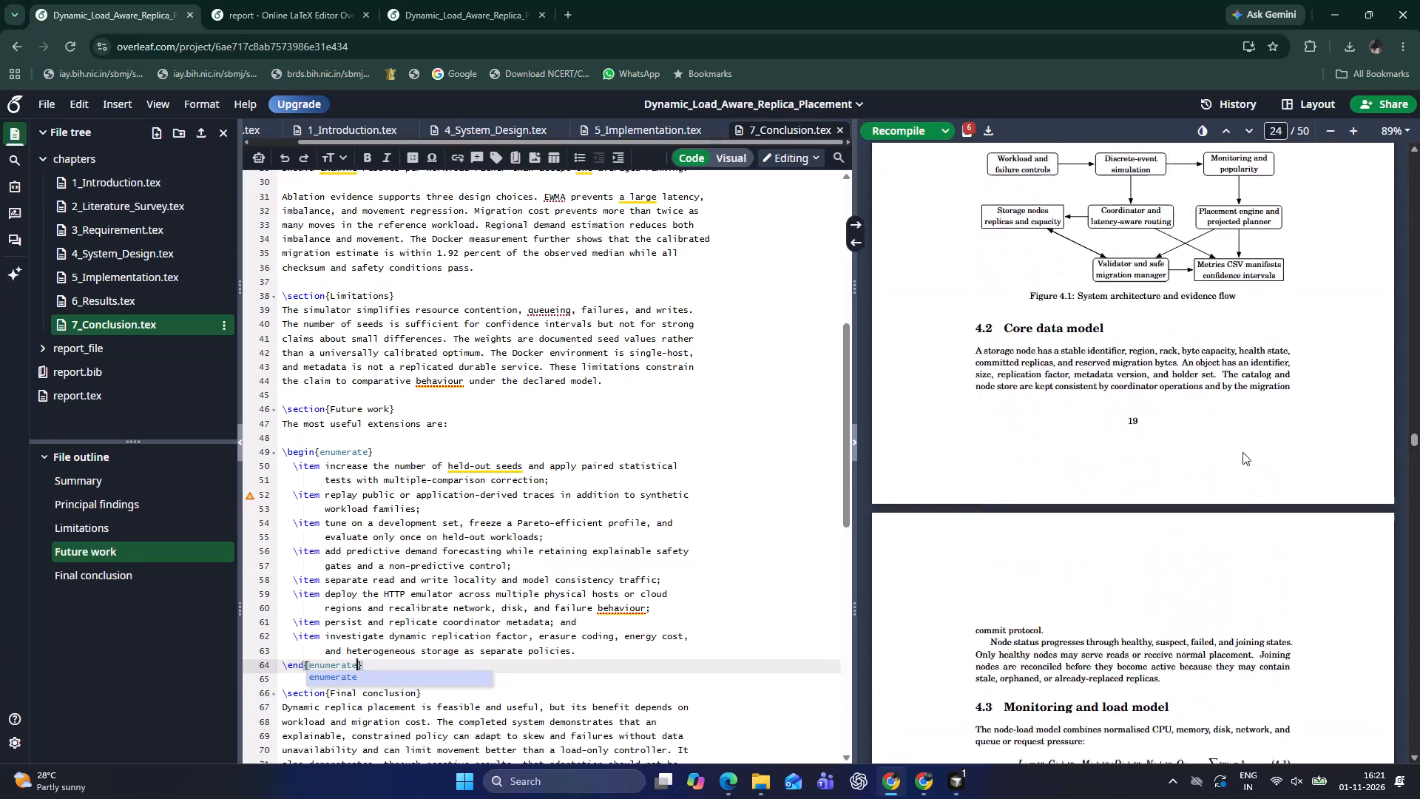
scroll(1242, 452, up, 19)
scroll(1245, 449, up, 4)
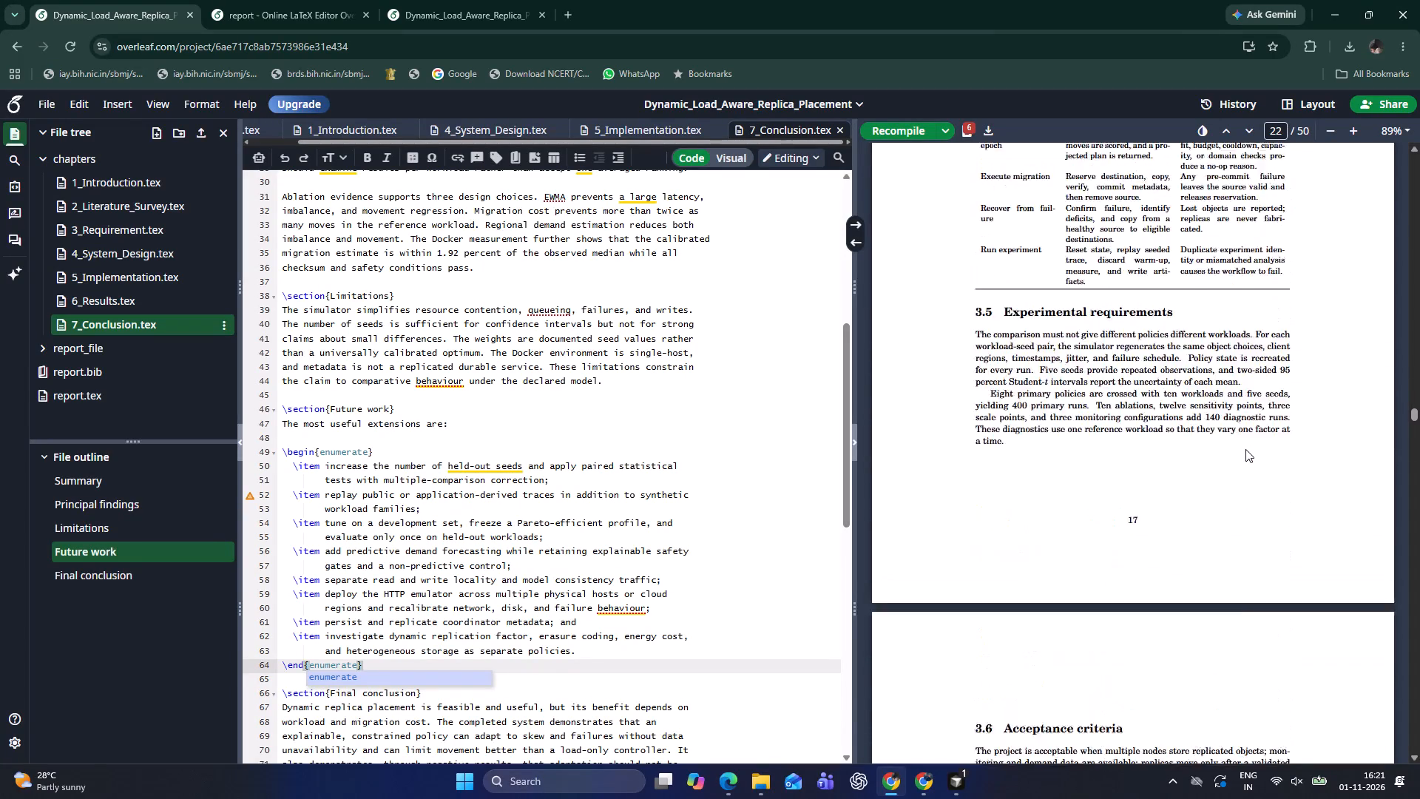
scroll(1245, 449, up, 14)
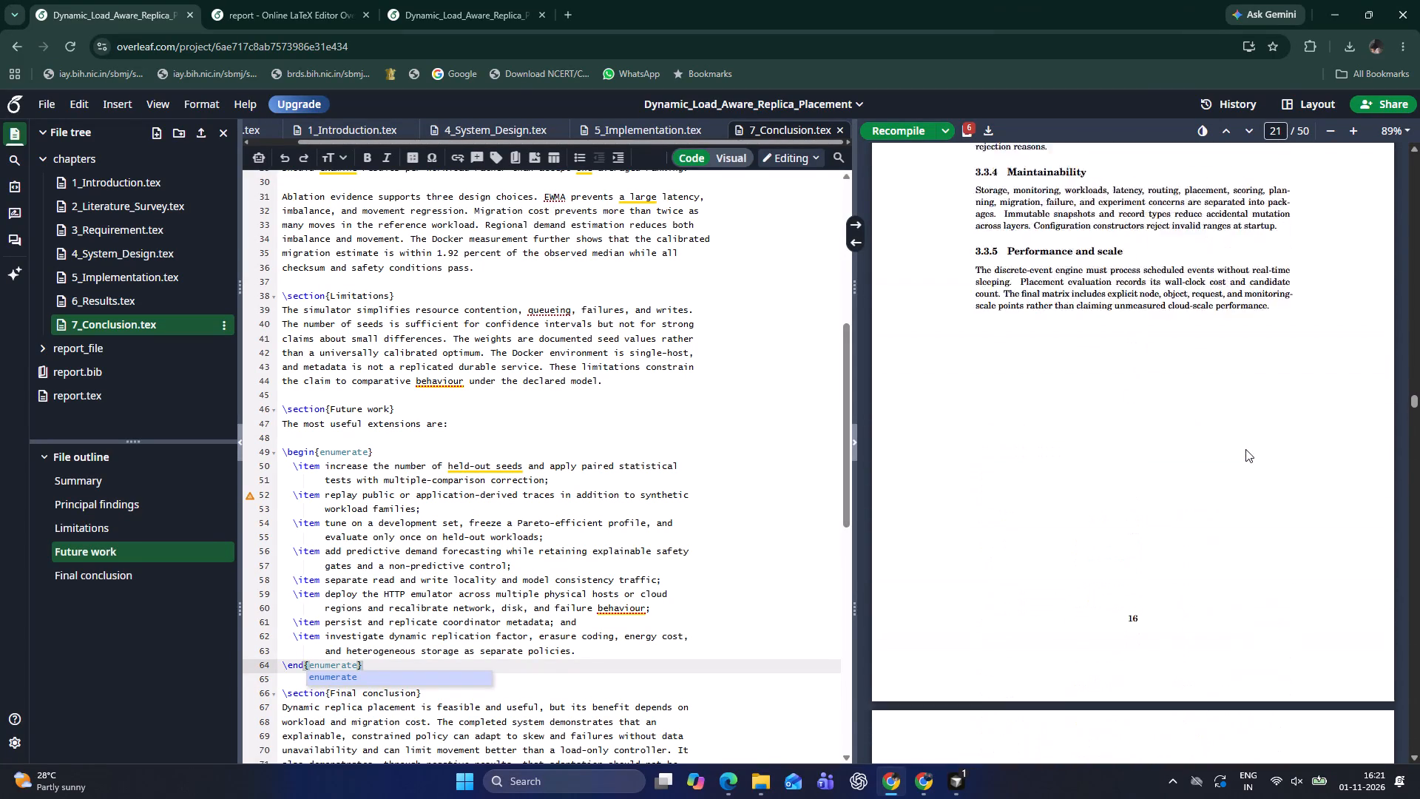
scroll(1245, 449, up, 15)
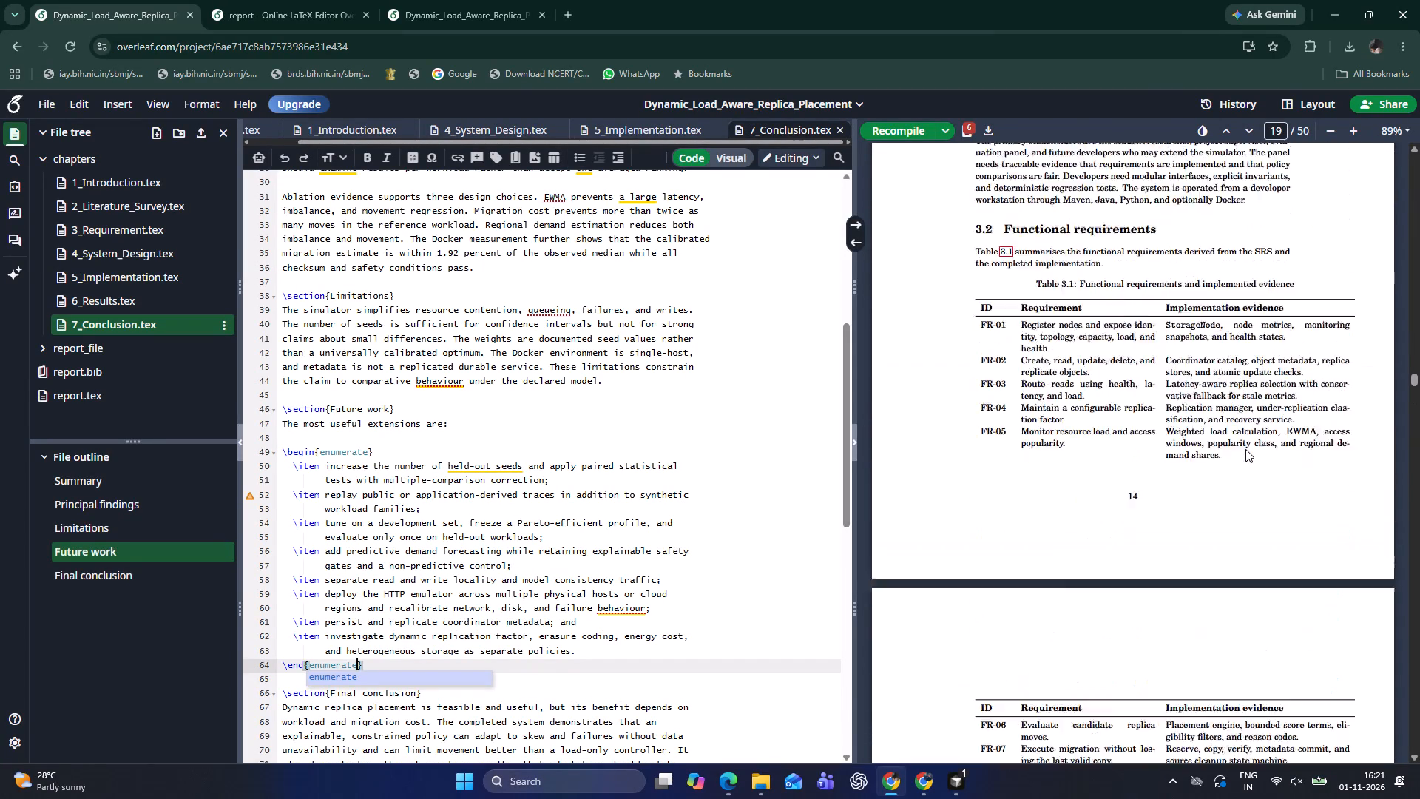
scroll(1245, 449, up, 18)
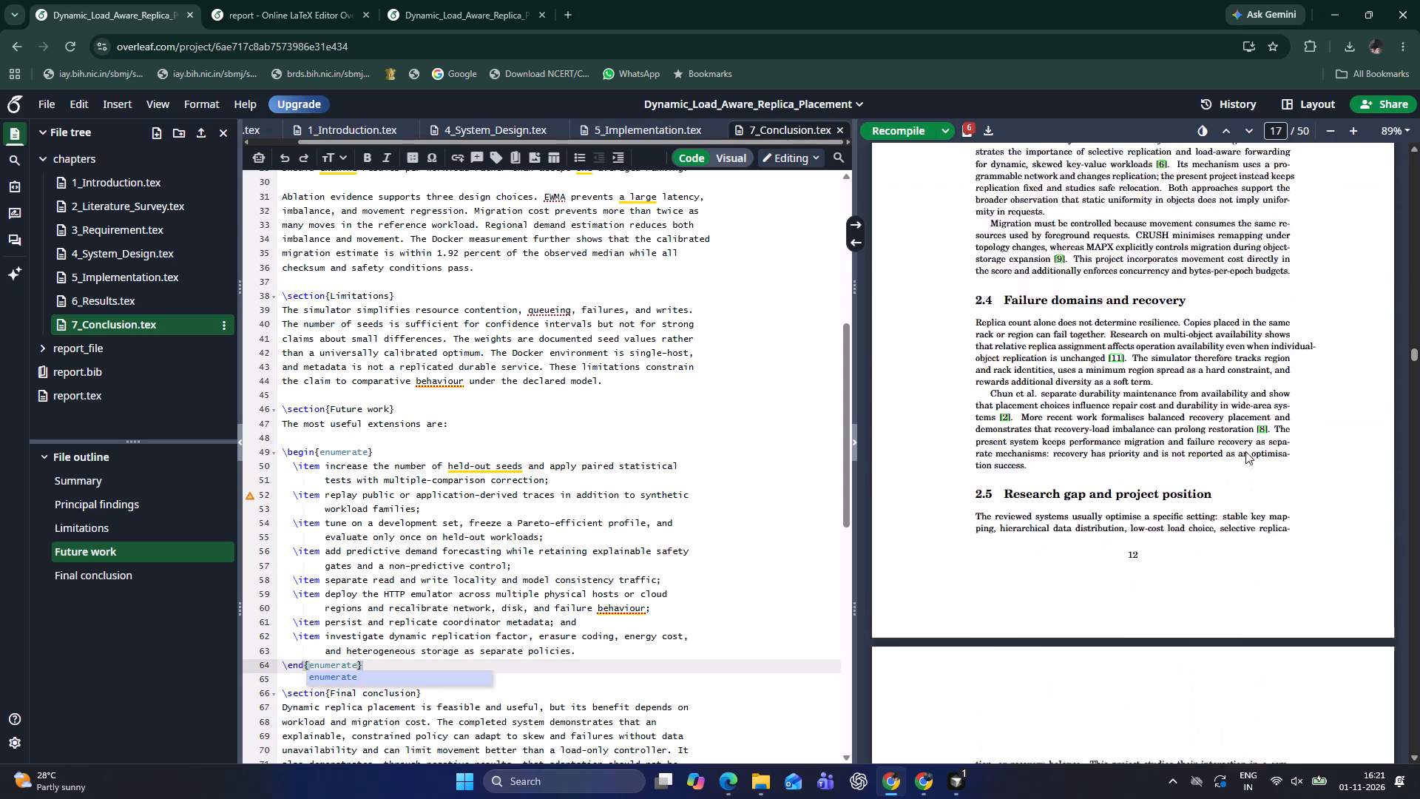
scroll(1245, 451, up, 18)
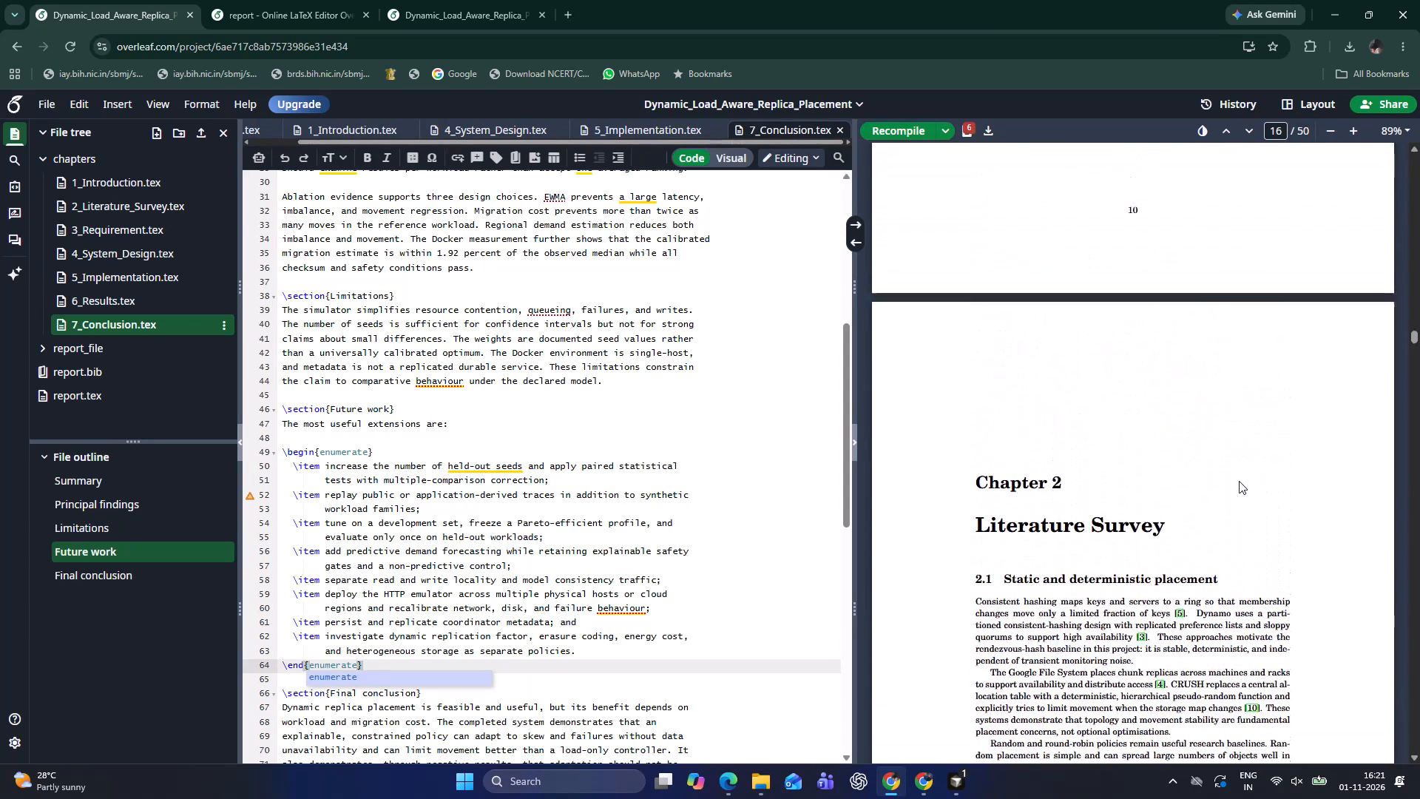
scroll(1239, 481, up, 17)
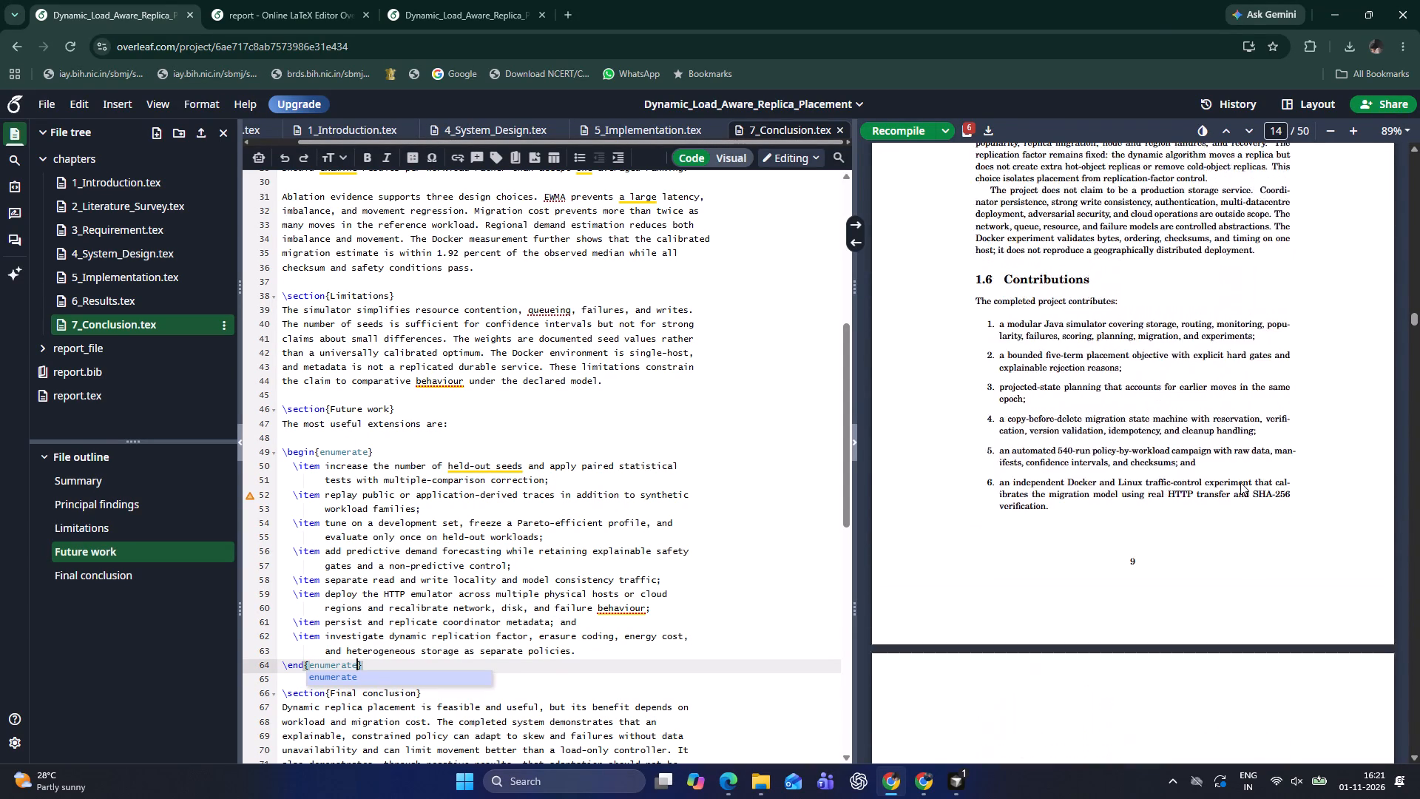
scroll(1240, 482, up, 19)
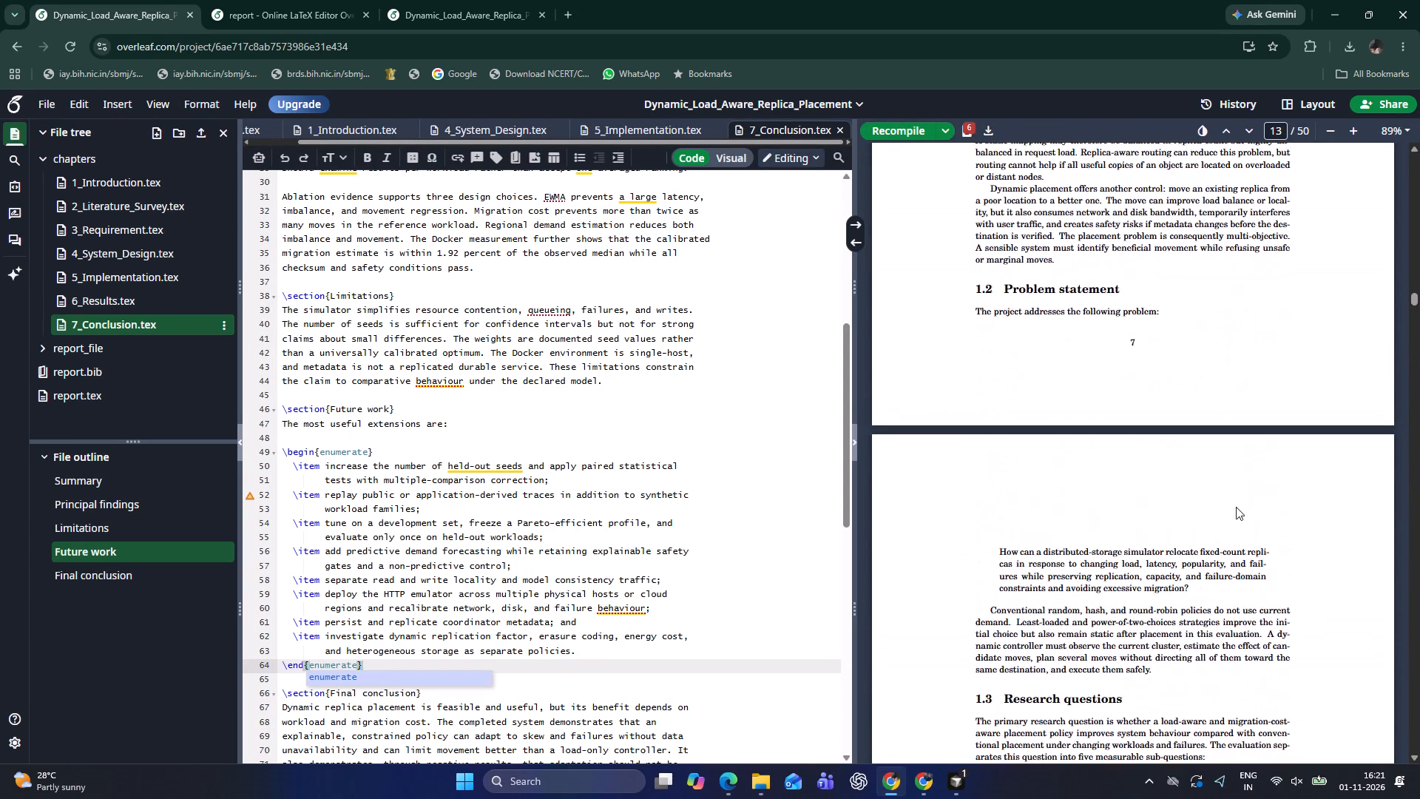
scroll(1236, 507, up, 19)
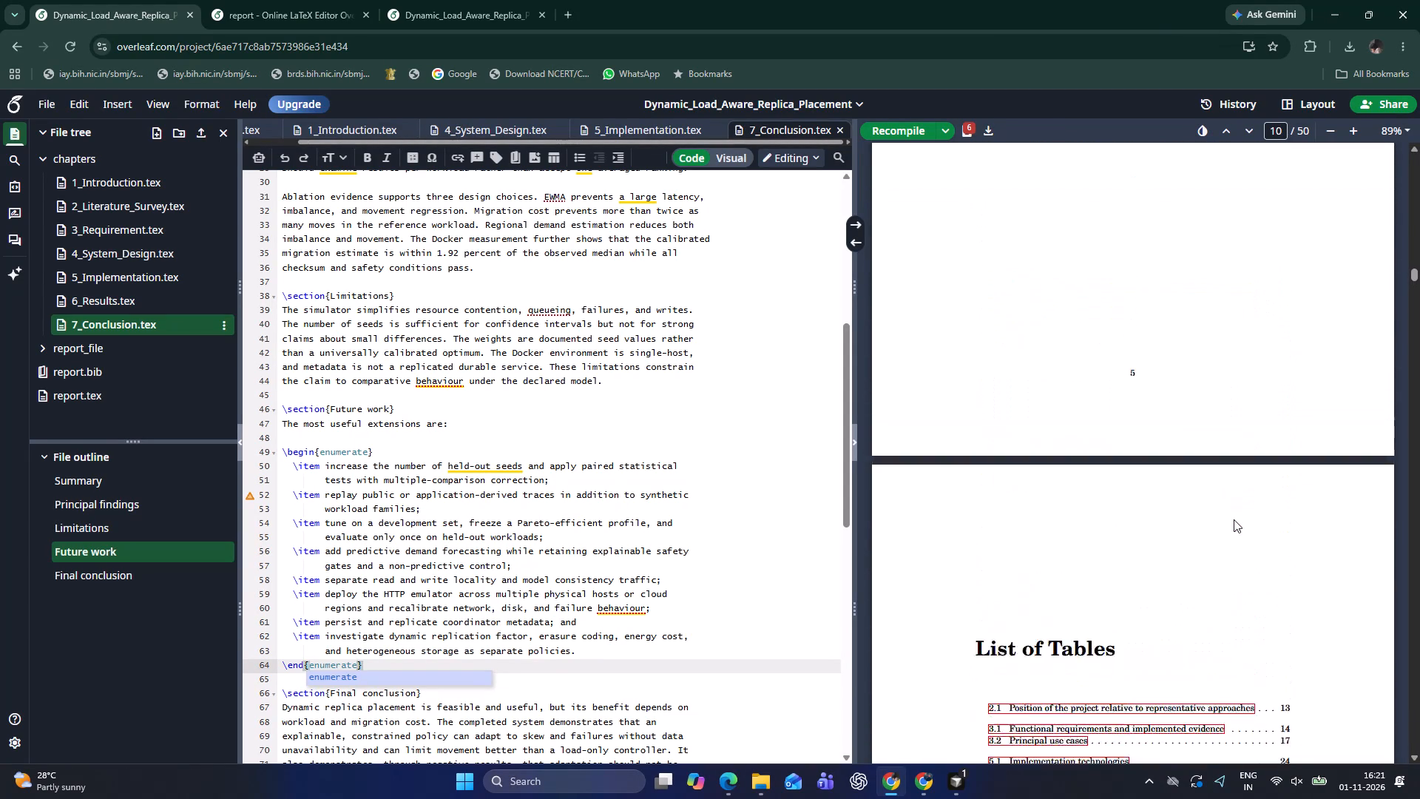
scroll(1234, 519, up, 18)
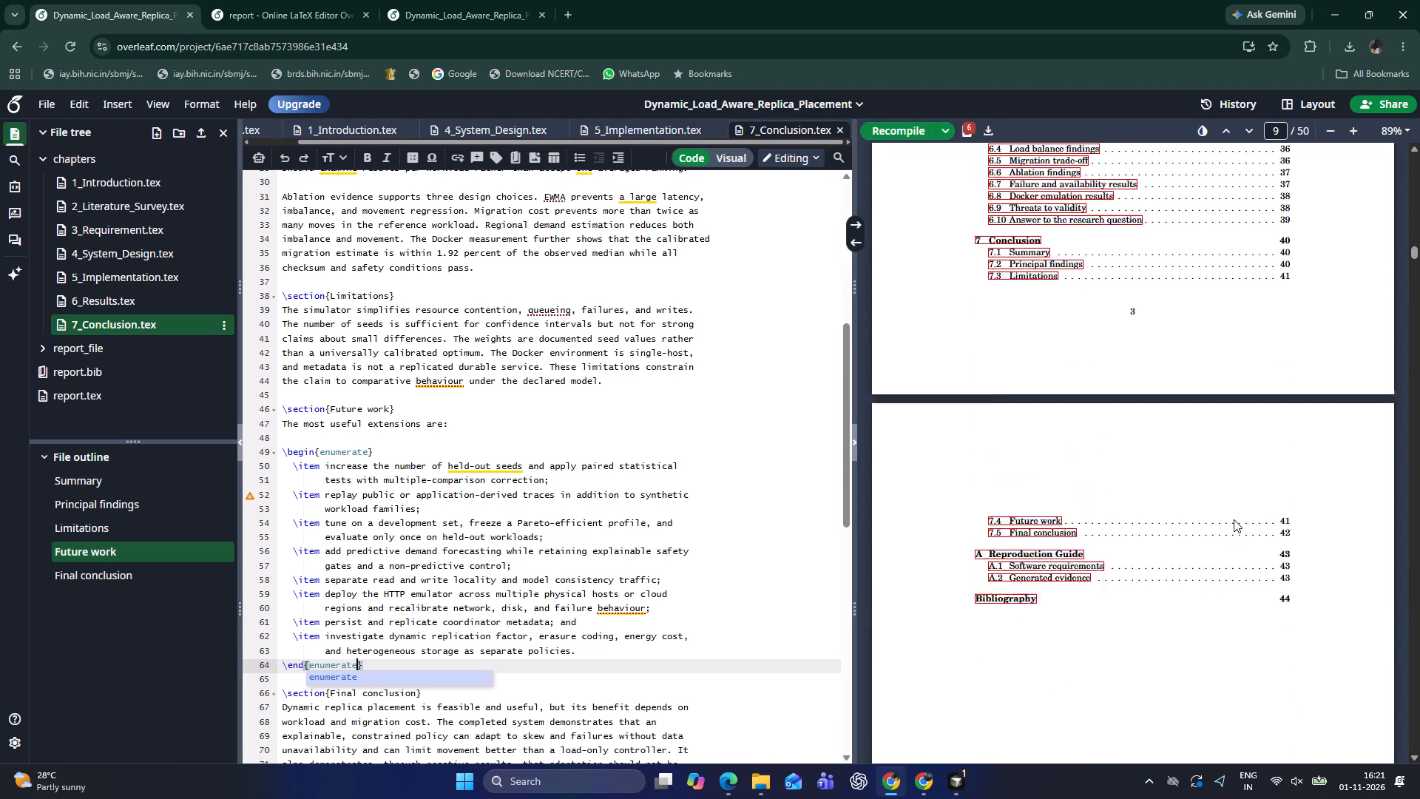
scroll(1234, 519, up, 18)
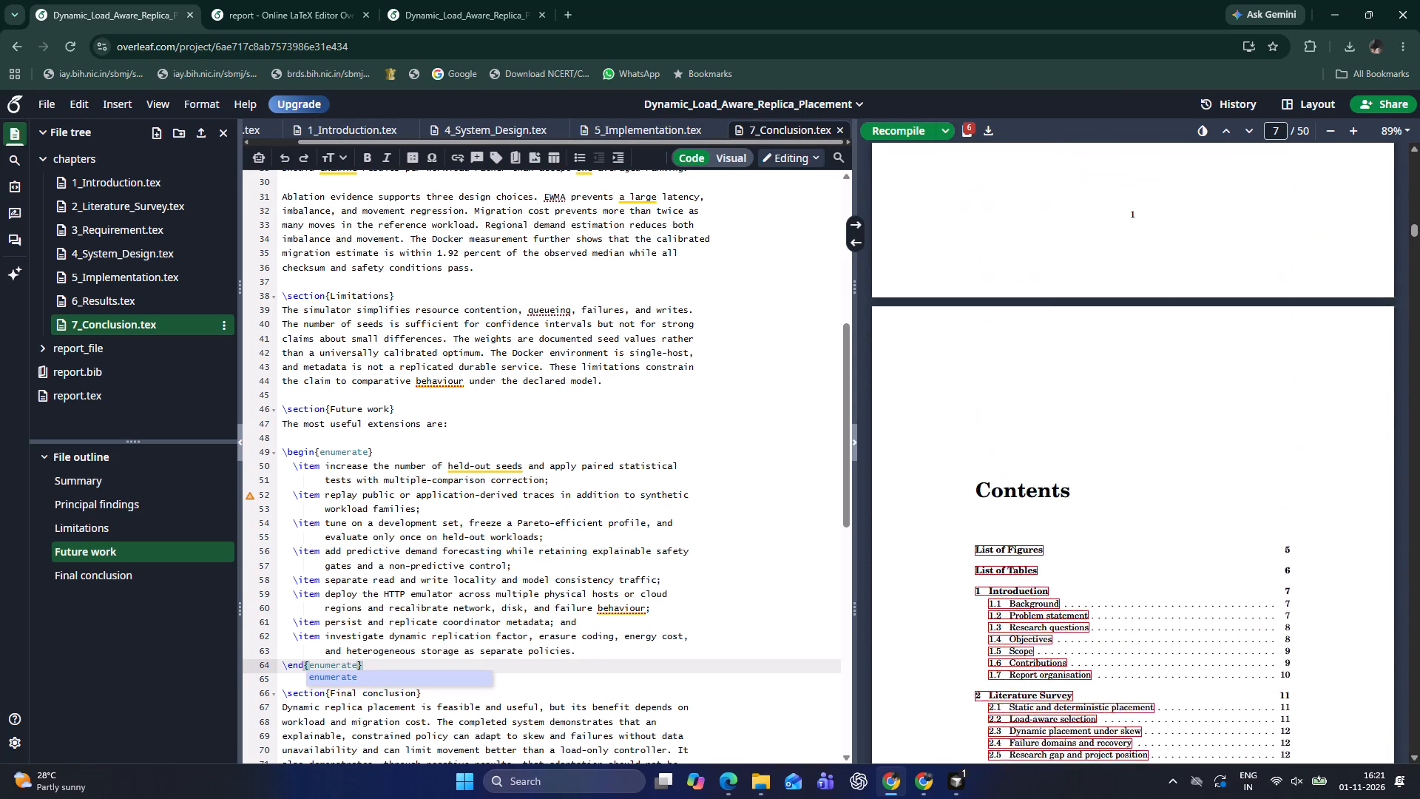
scroll(1234, 519, up, 15)
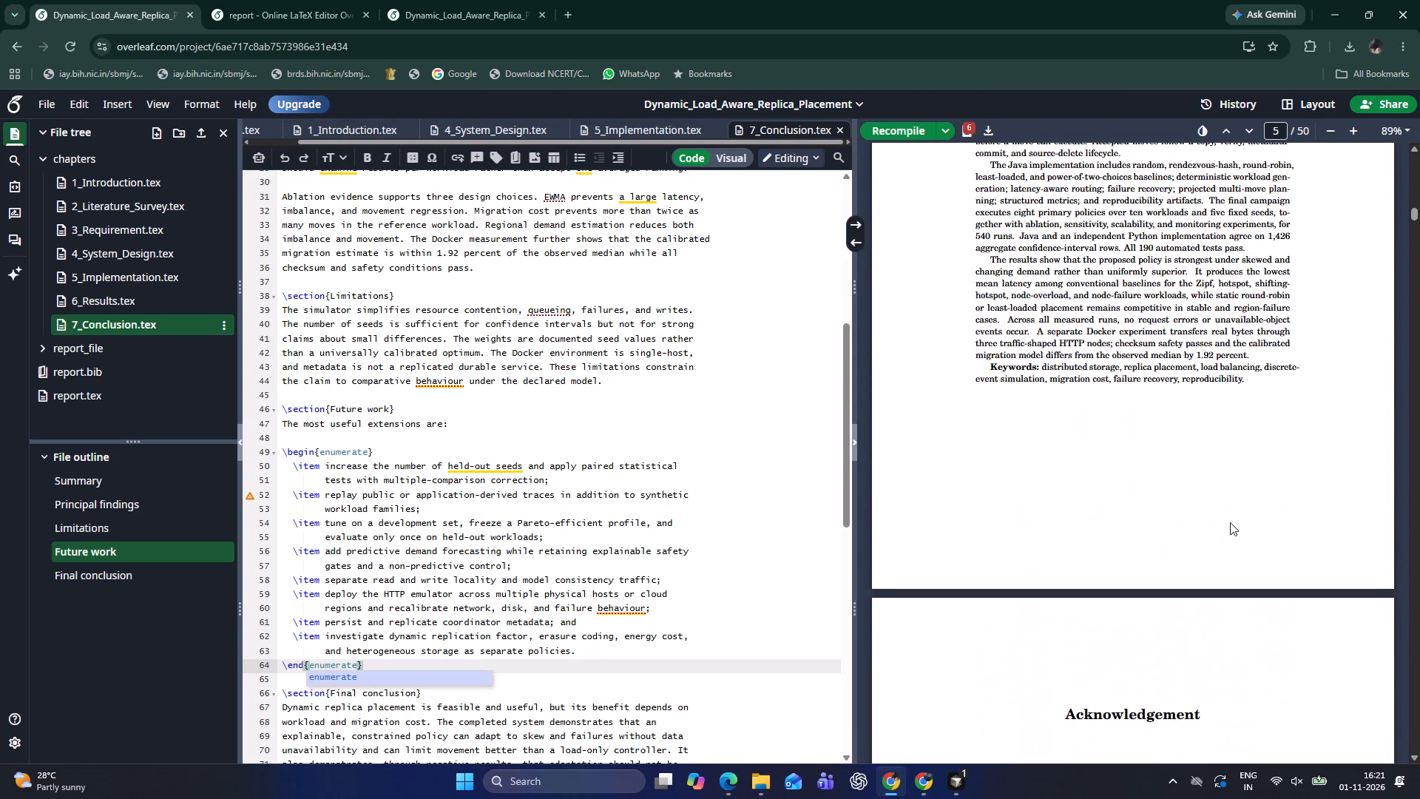
scroll(1230, 522, up, 4)
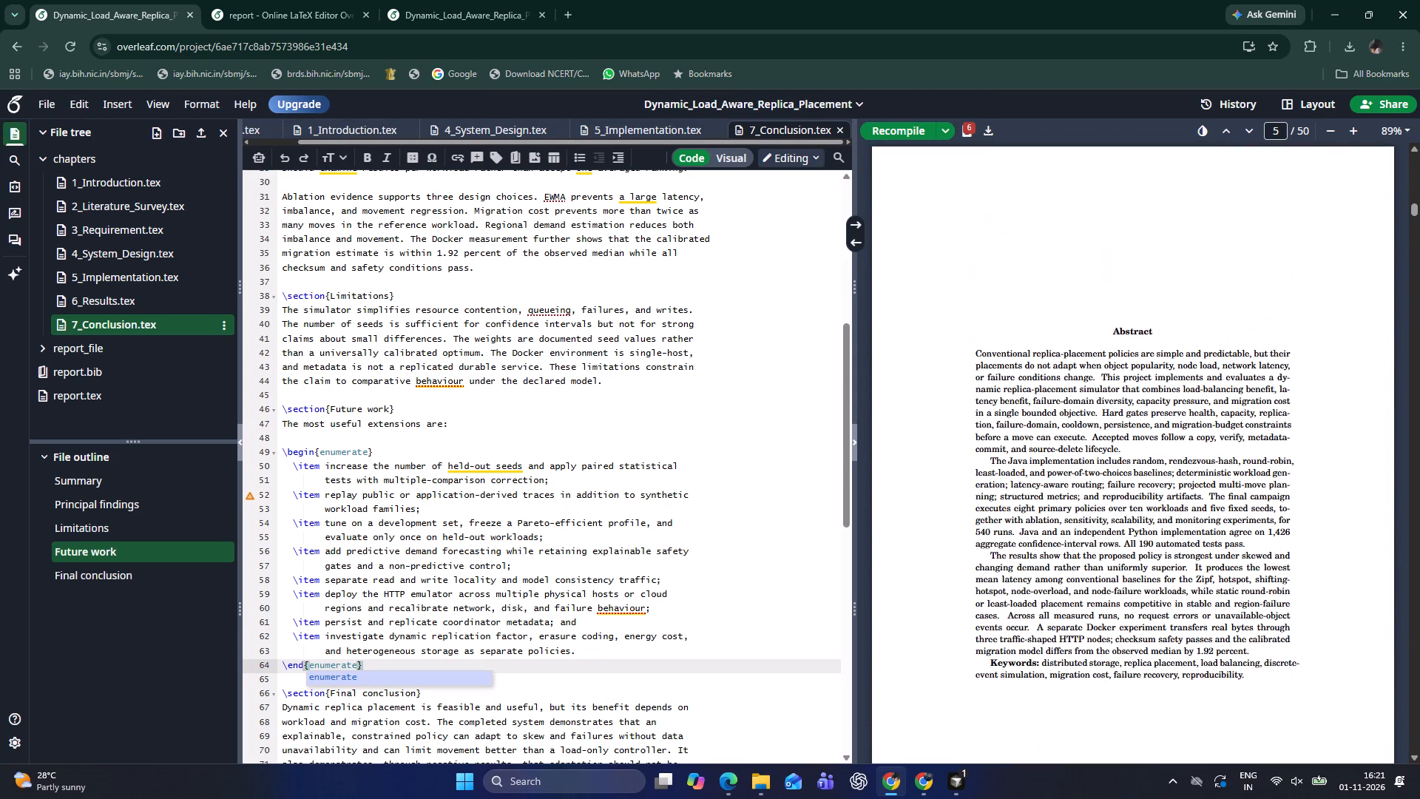
scroll(1191, 535, up, 17)
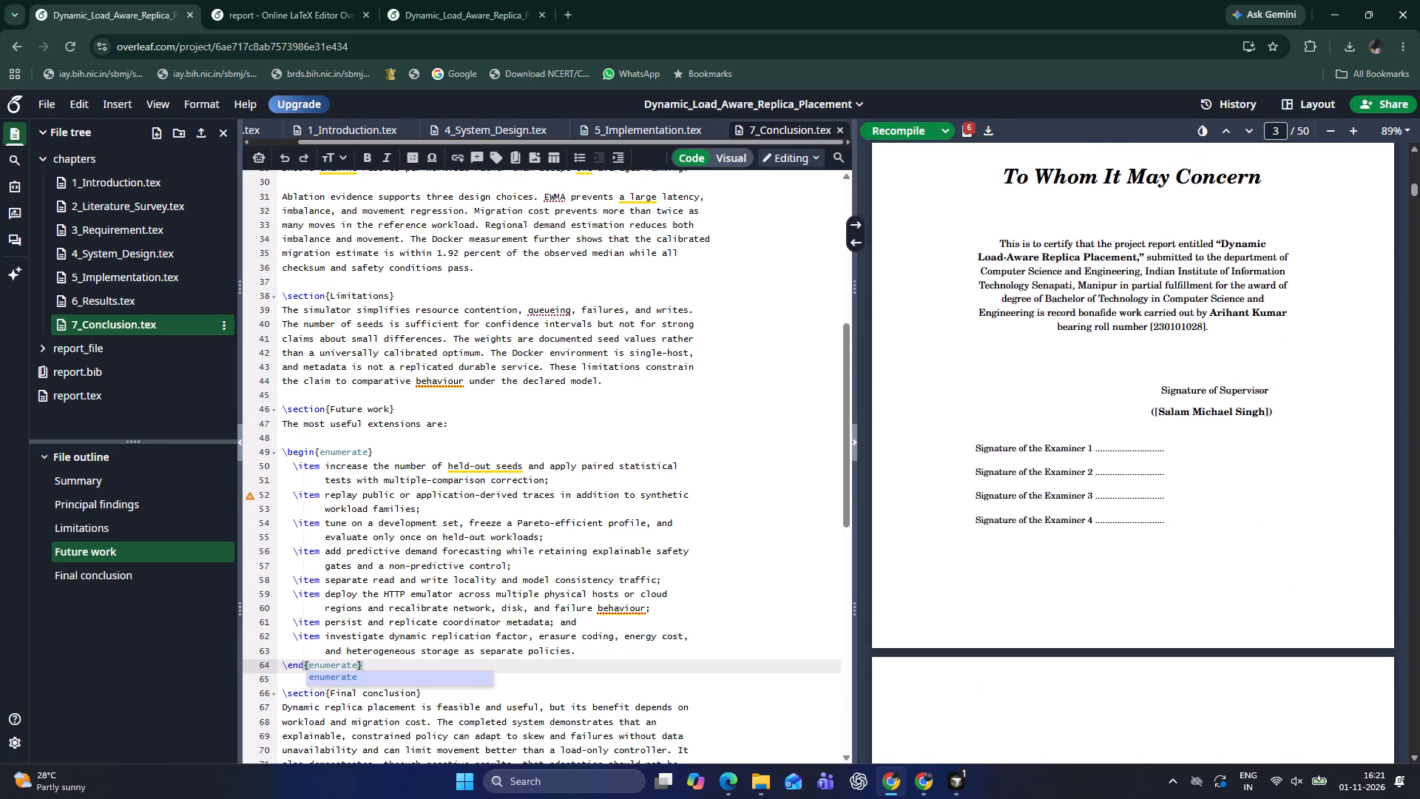
Remove the parentheses around \SupervisorName in the certificate's signature line of report.tex, leaving \textbf{\SupervisorName}.
double_click(1271, 410)
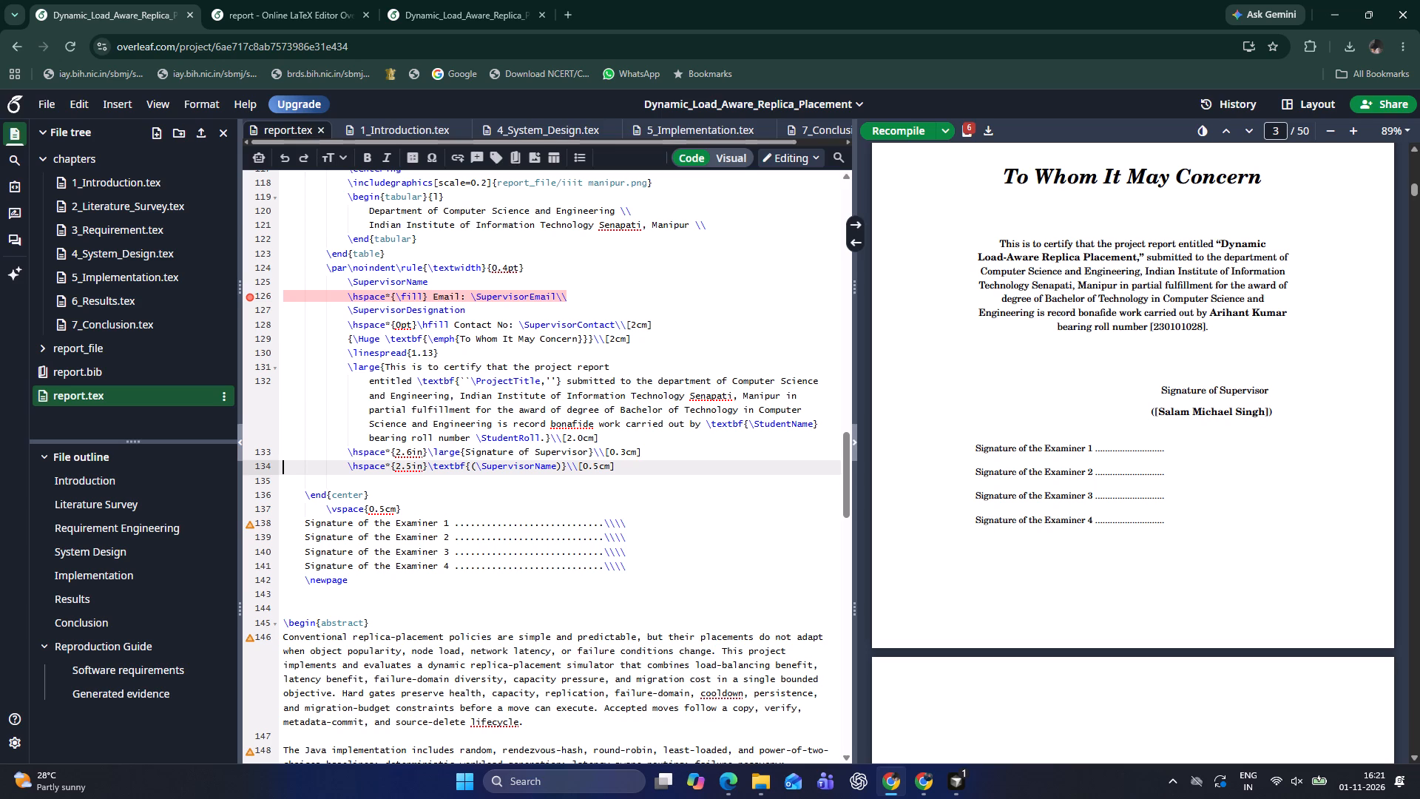
key(Right)
key(Right)
key(Right)
key(Right)
key(Right)
key(Right)
key(Right)
key(Right)
key(Right)
key(Right)
key(Right)
key(Right)
key(Right)
key(Right)
key(Right)
key(Right)
key(Right)
key(Right)
key(Right)
key(Right)
key(Right)
key(Right)
key(Right)
key(Right)
key(Right)
key(BackSpace)
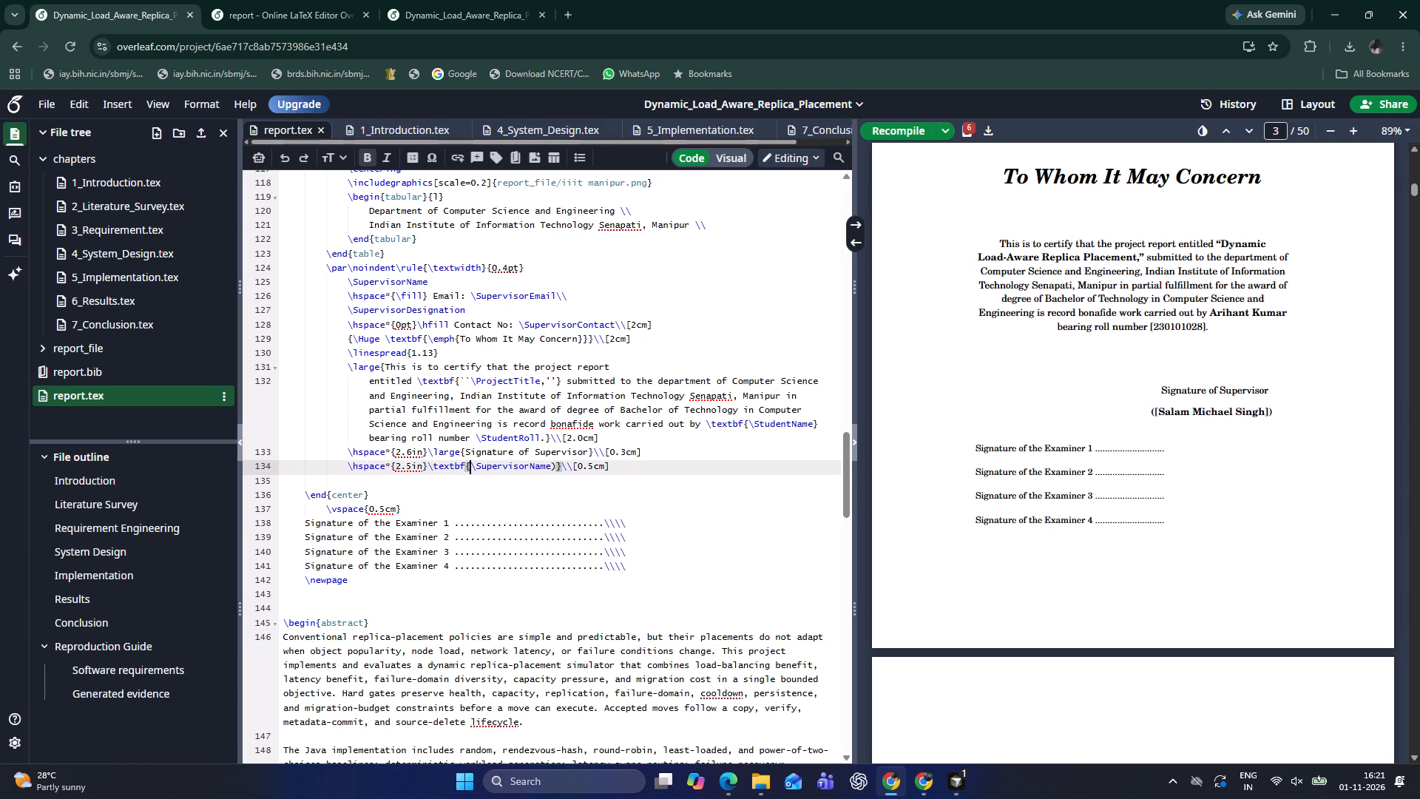
key(Right)
key(Right)
key(Right)
key(Right)
key(Right)
key(Right)
key(Right)
key(Right)
key(Right)
key(Right)
key(Right)
key(Right)
key(Right)
key(Right)
key(Right)
key(Right)
key(BackSpace)
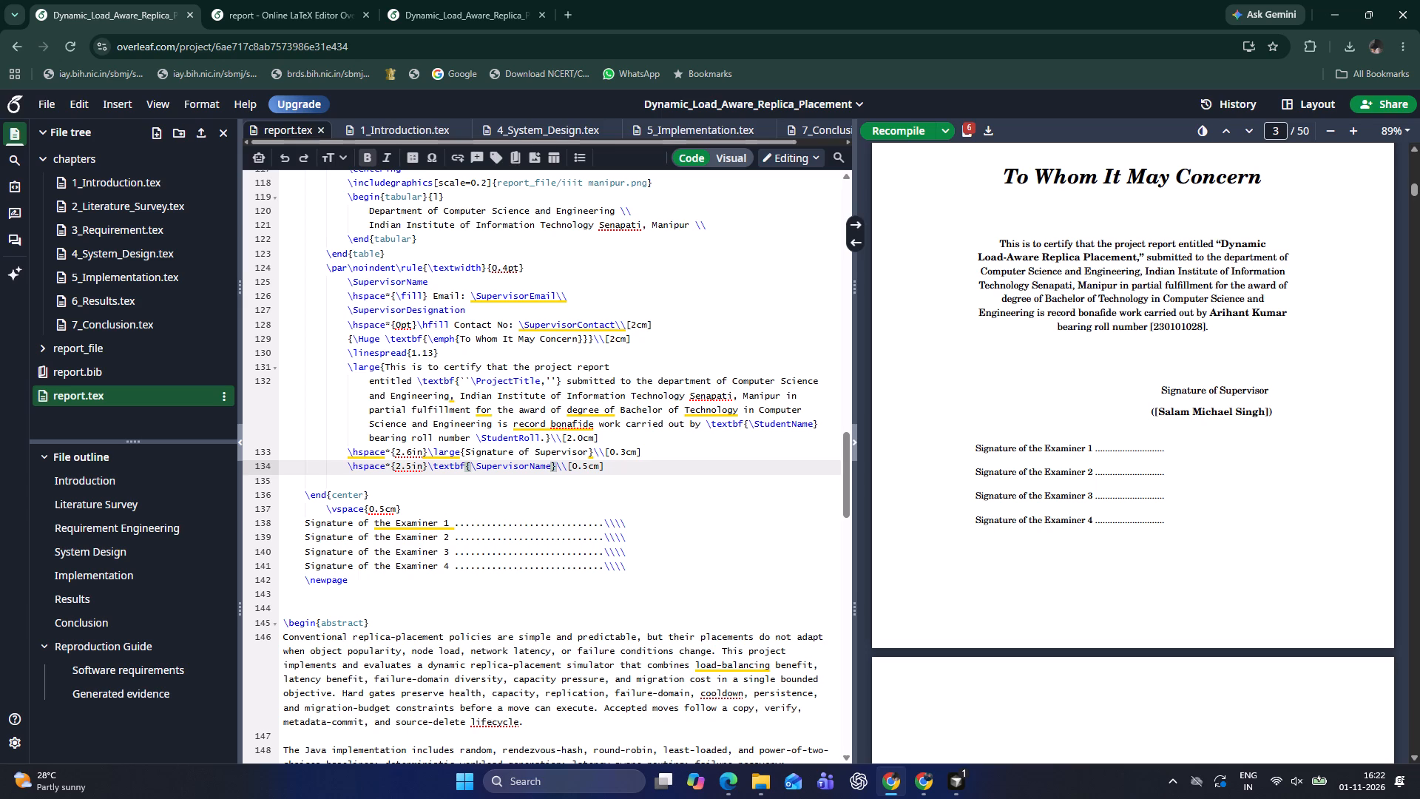
Insert an escaping backslash in the \SupervisorEmail value among report.tex's \newcommand definitions, and recompile the report.
key(Up)
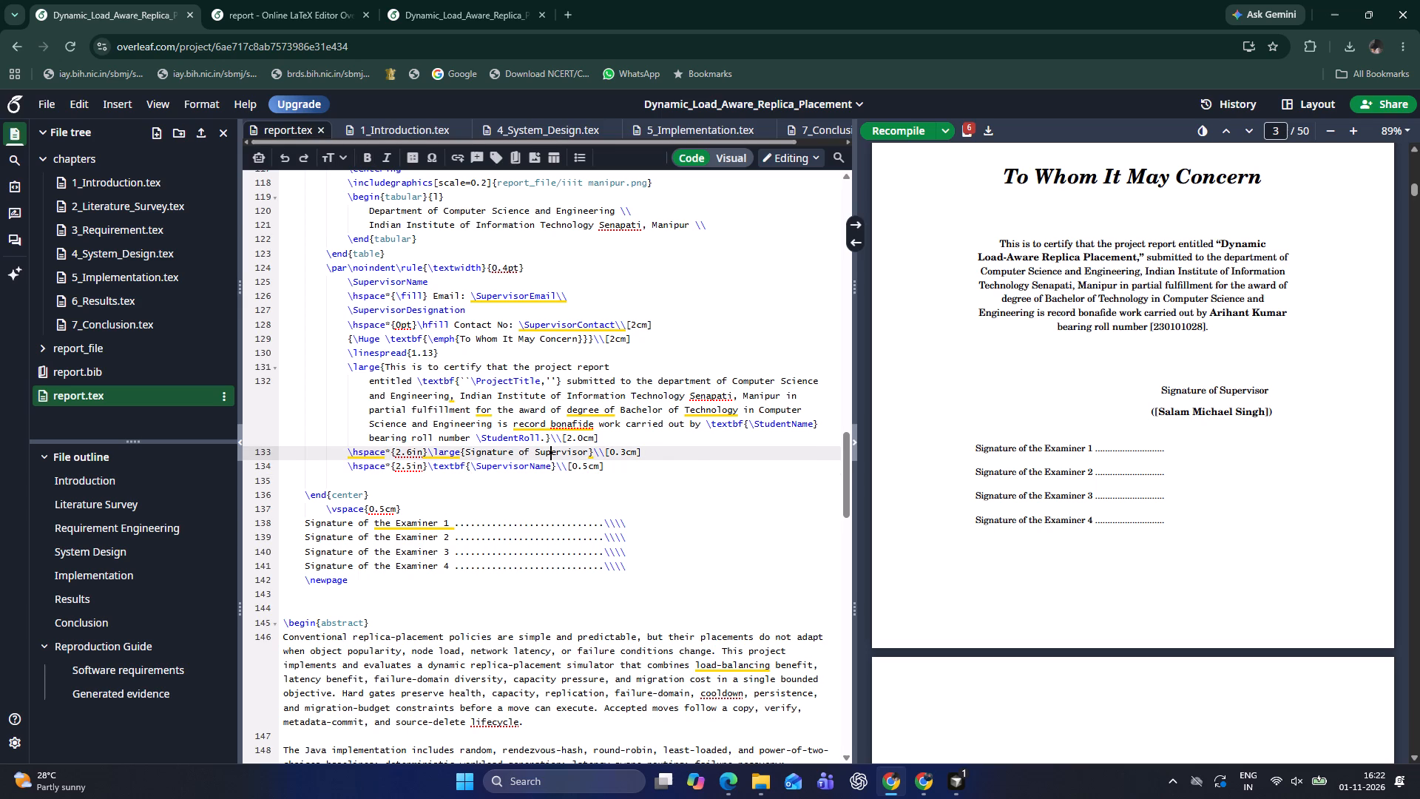
key(Up)
key(Up)
key(Up)
key(Up)
key(Up)
key(Up)
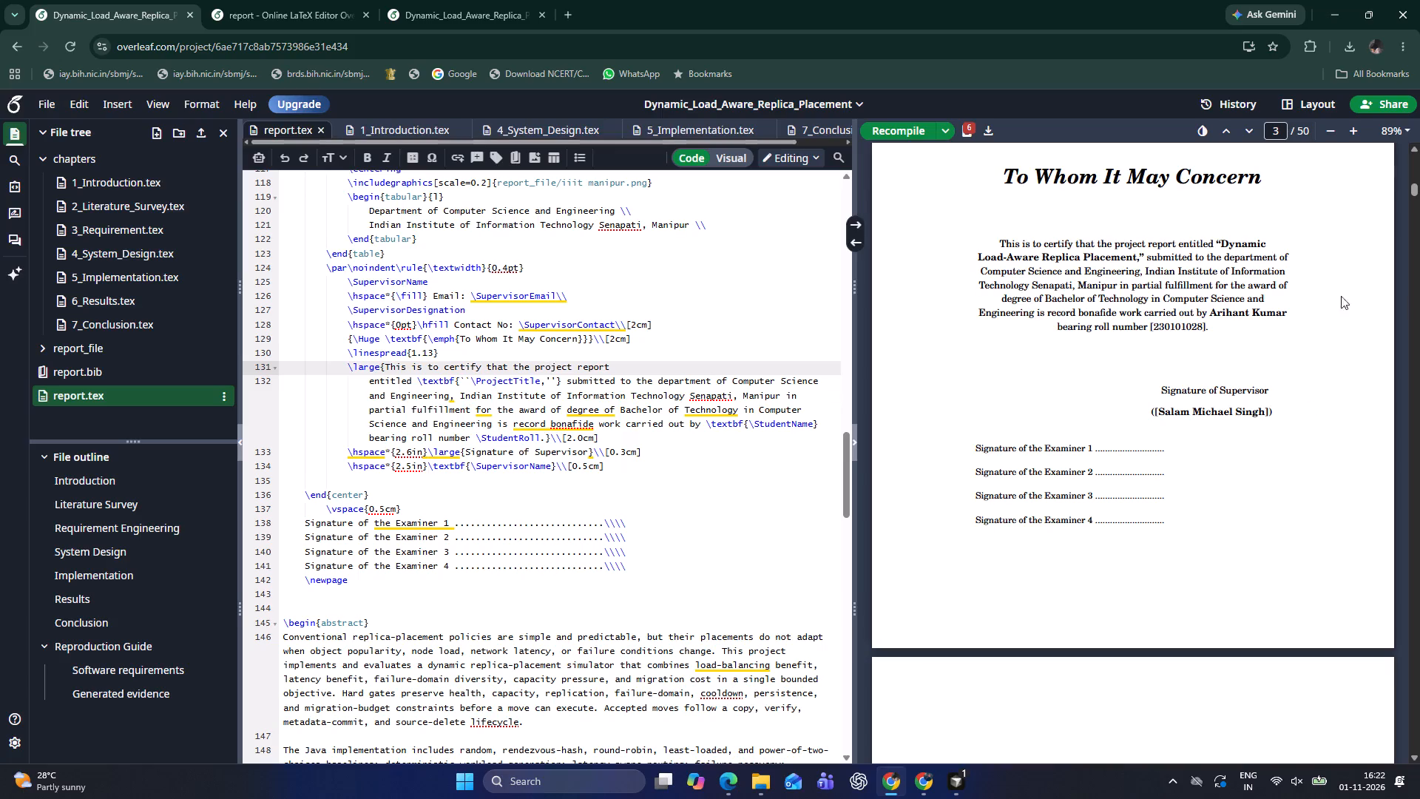
scroll(1209, 306, up, 2)
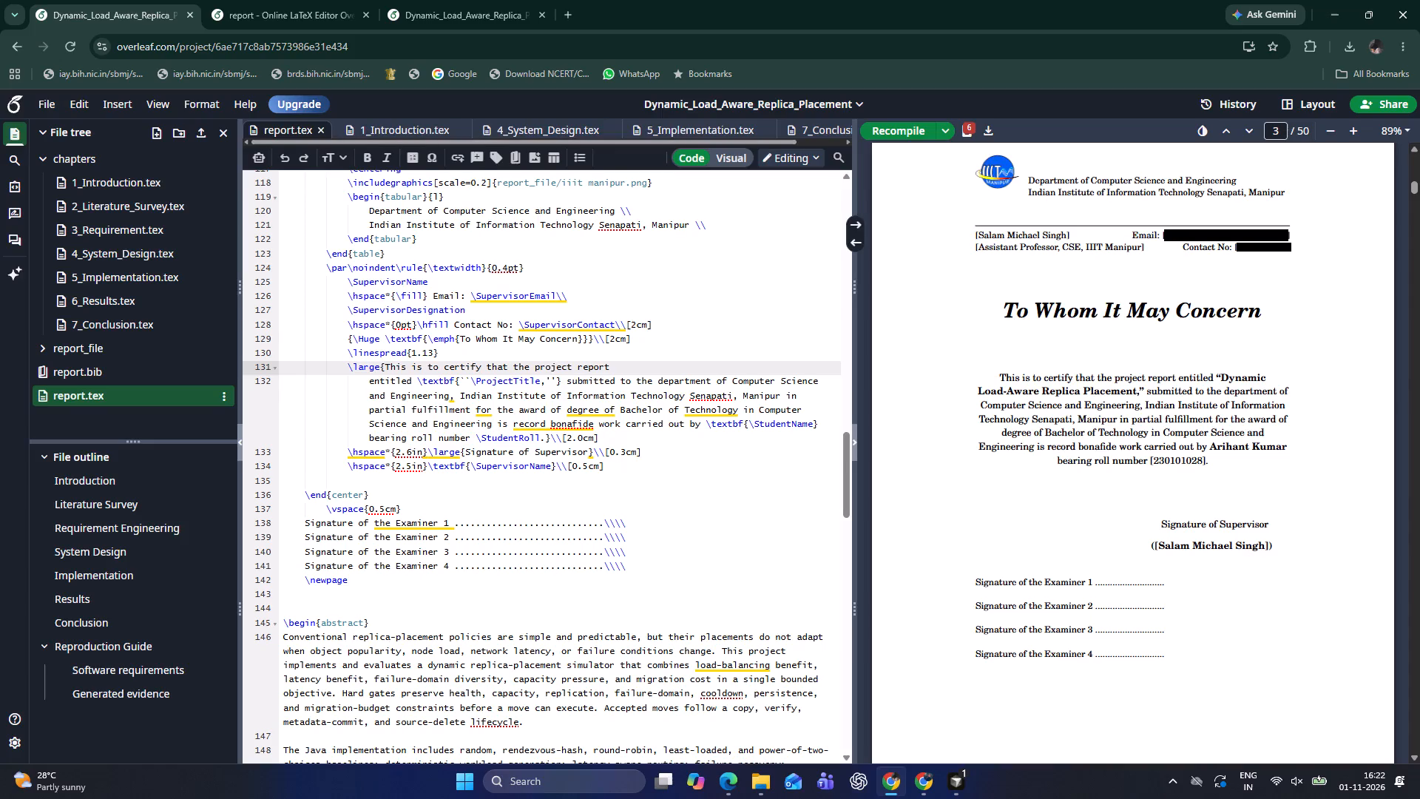
scroll(667, 337, up, 5)
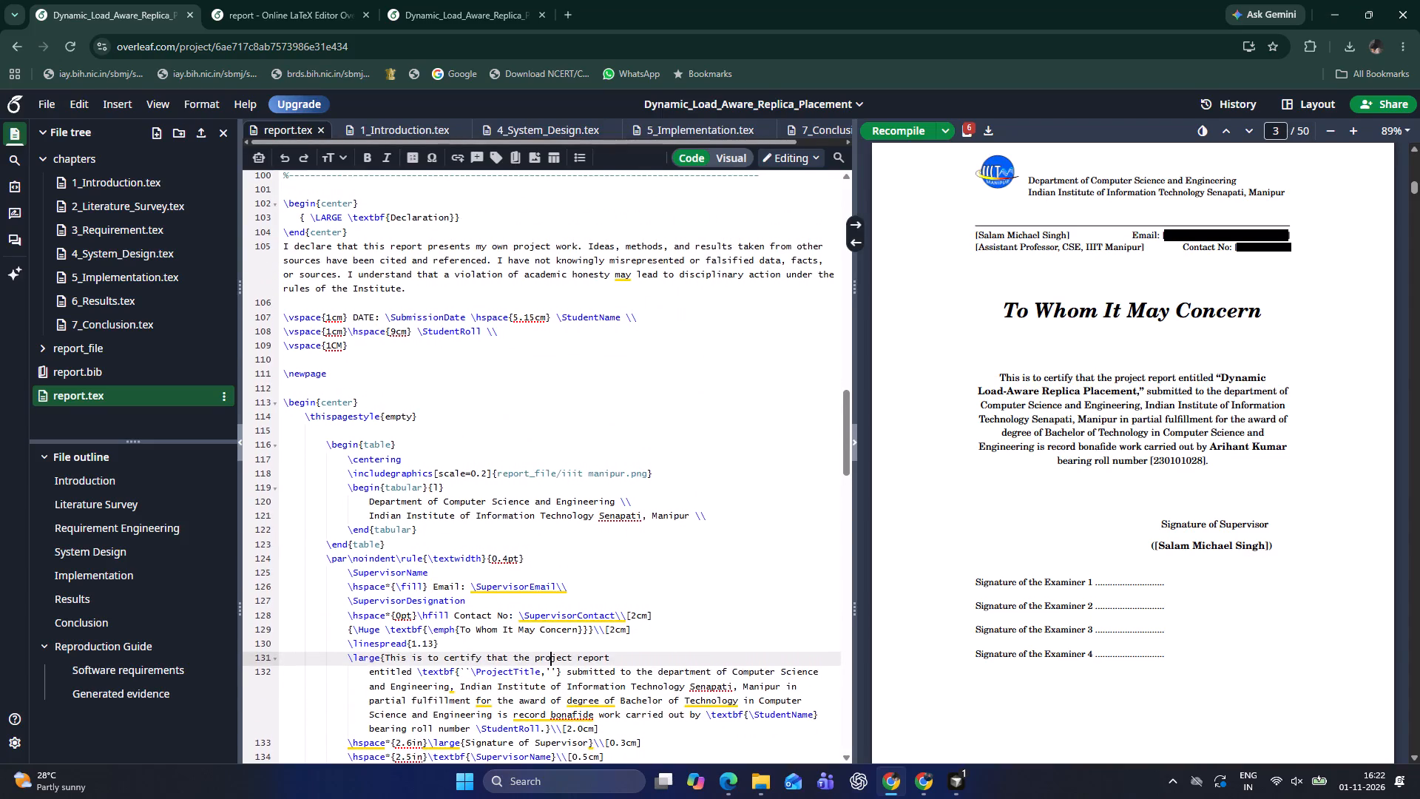
scroll(667, 337, up, 6)
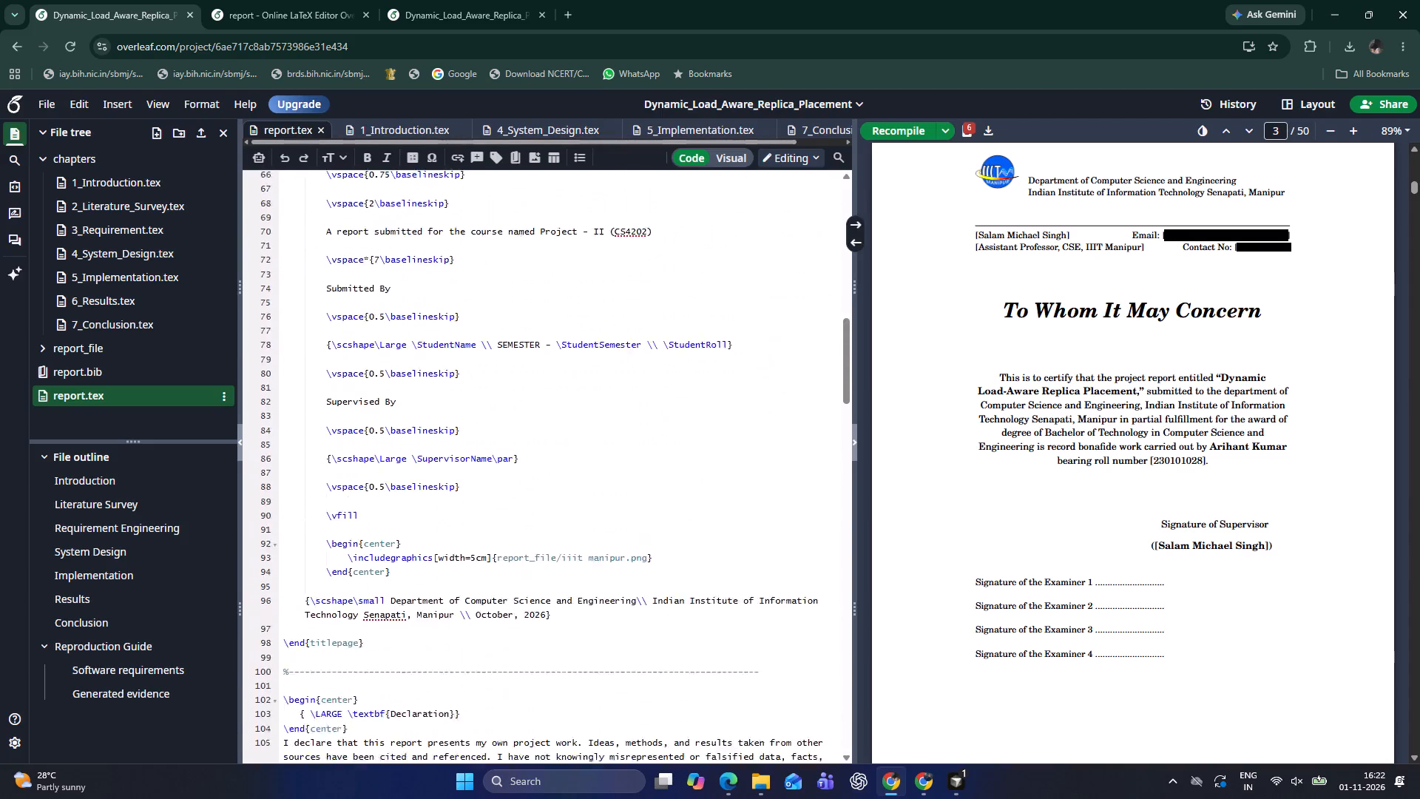
scroll(667, 337, up, 2)
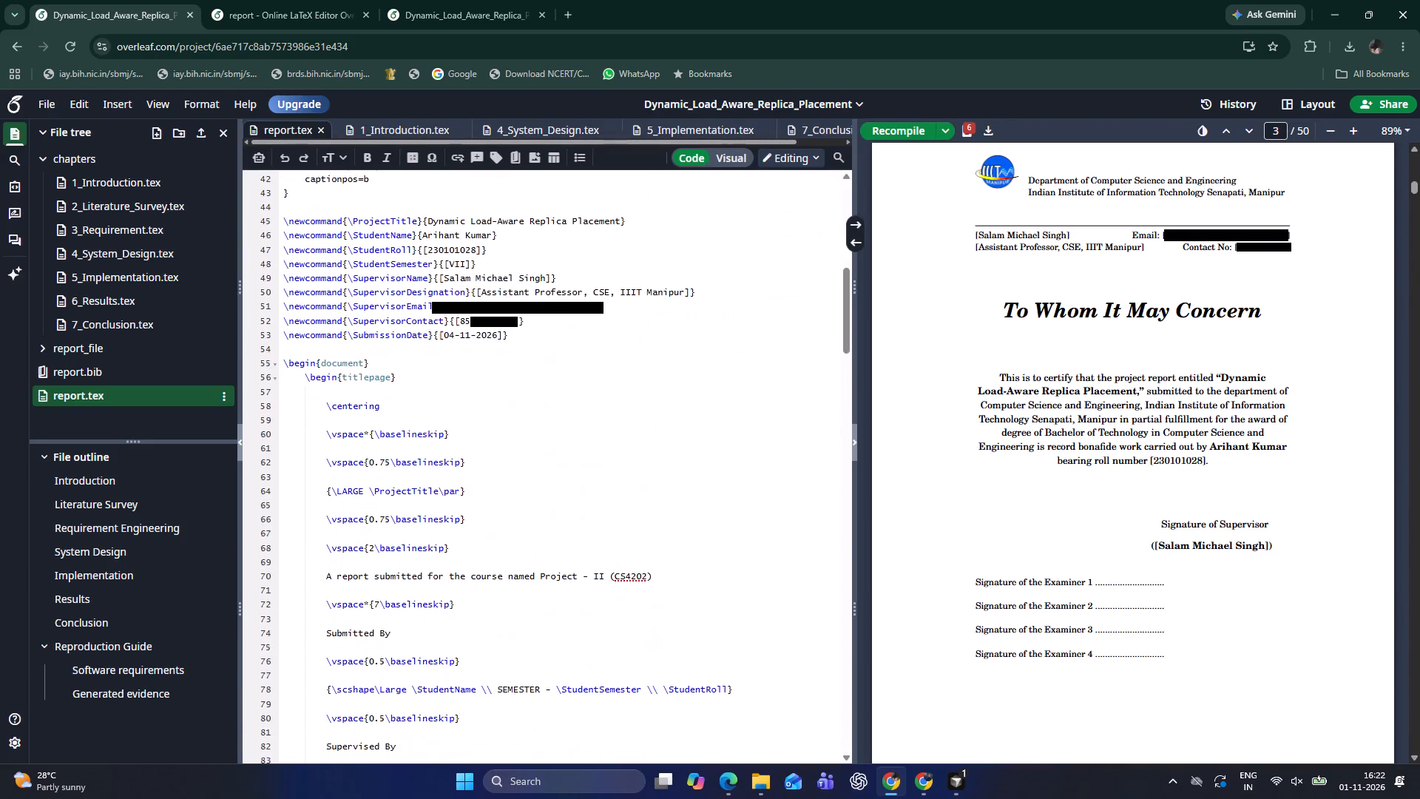
click(385, 370)
click(487, 306)
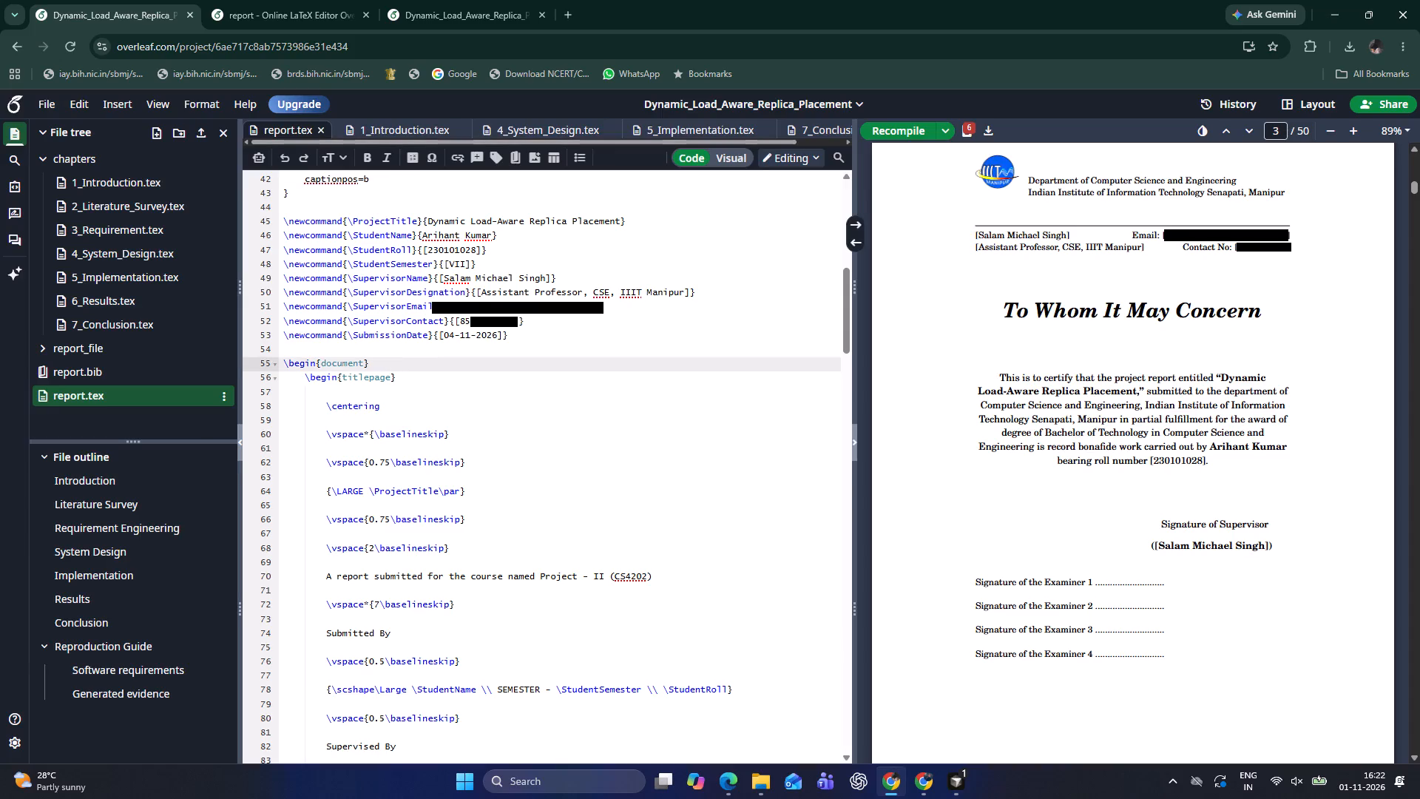
key(shift+bar)
key(BackSpace)
key(backslash)
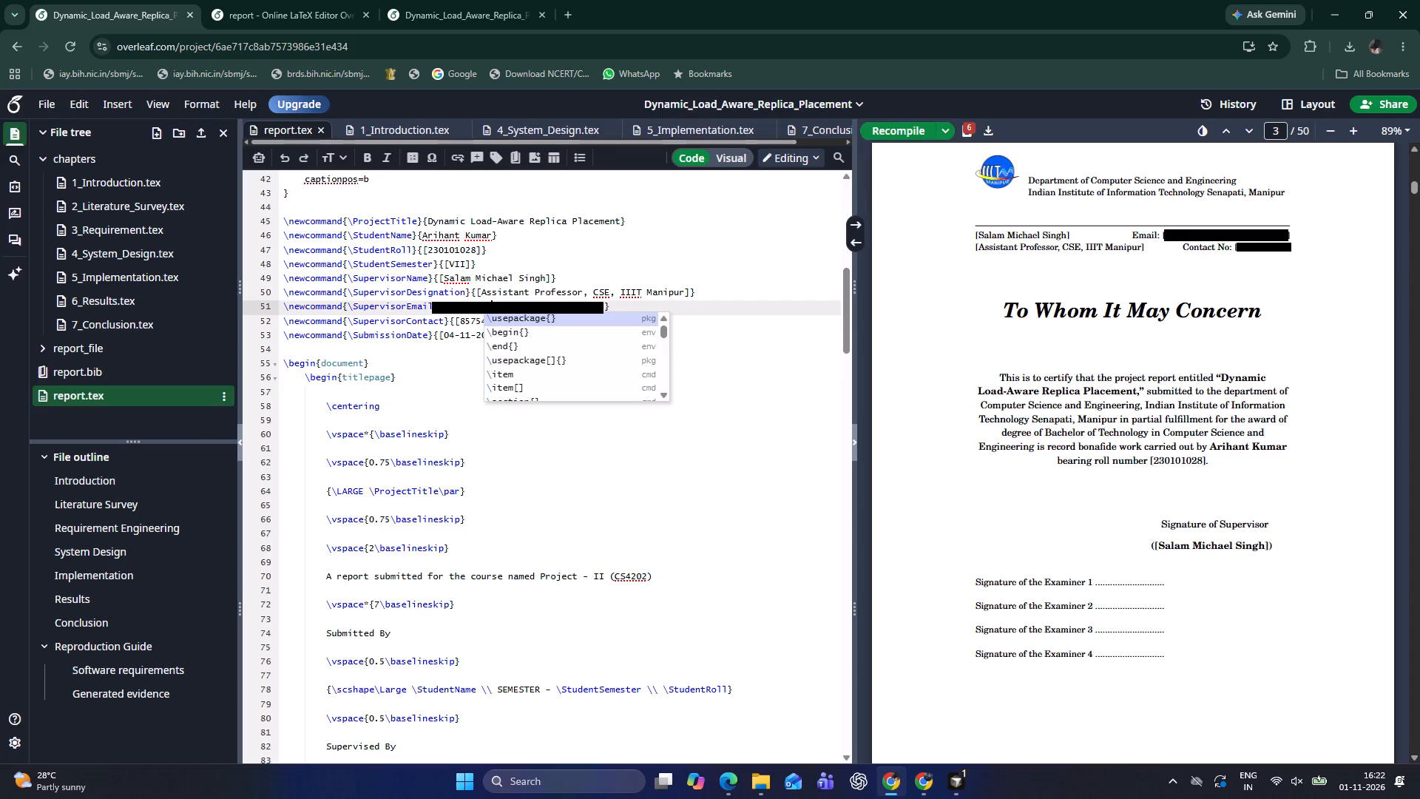
key(ctrl+s)
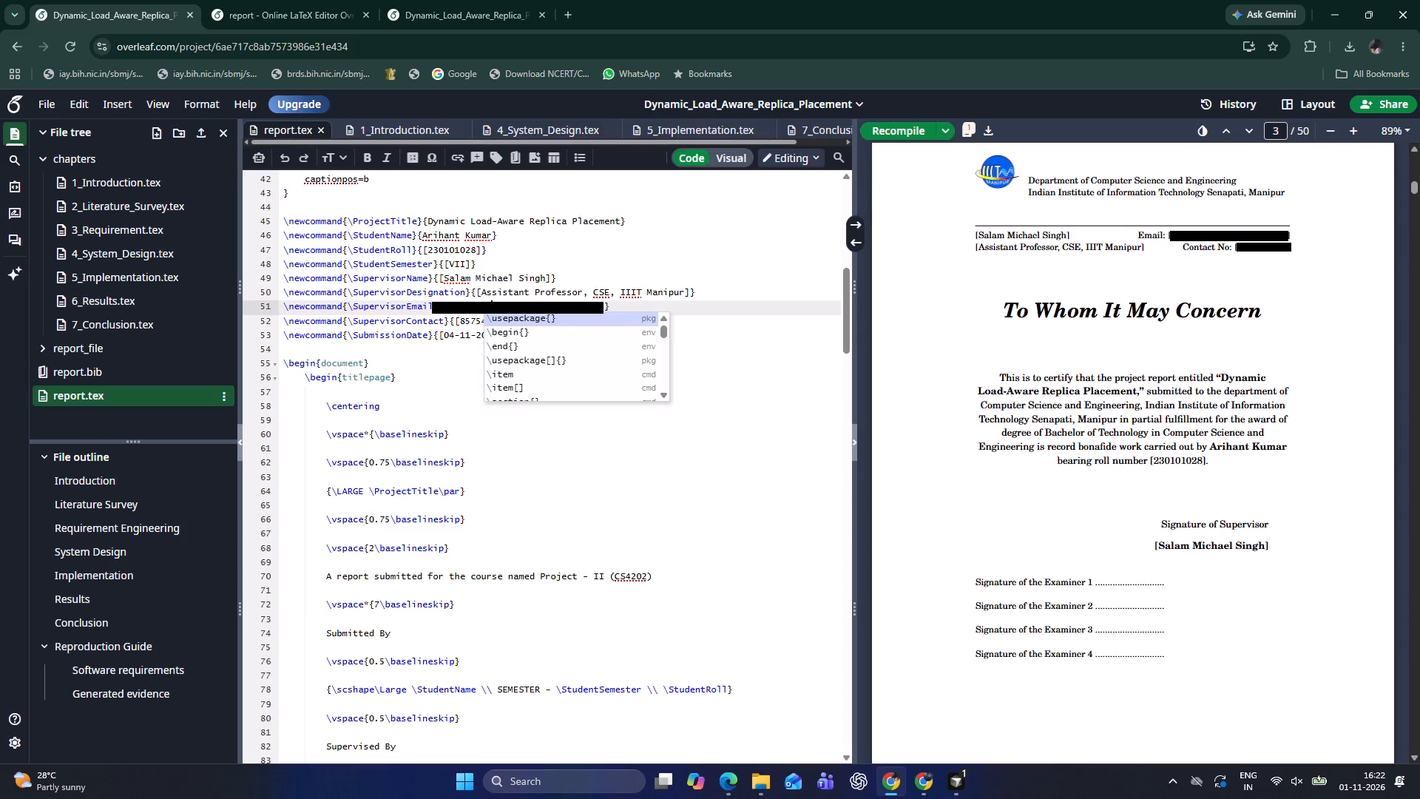
Remove the square brackets around the roll number in the \StudentRoll definition, keeping the curly braces.
key(Up)
key(Up)
key(Up)
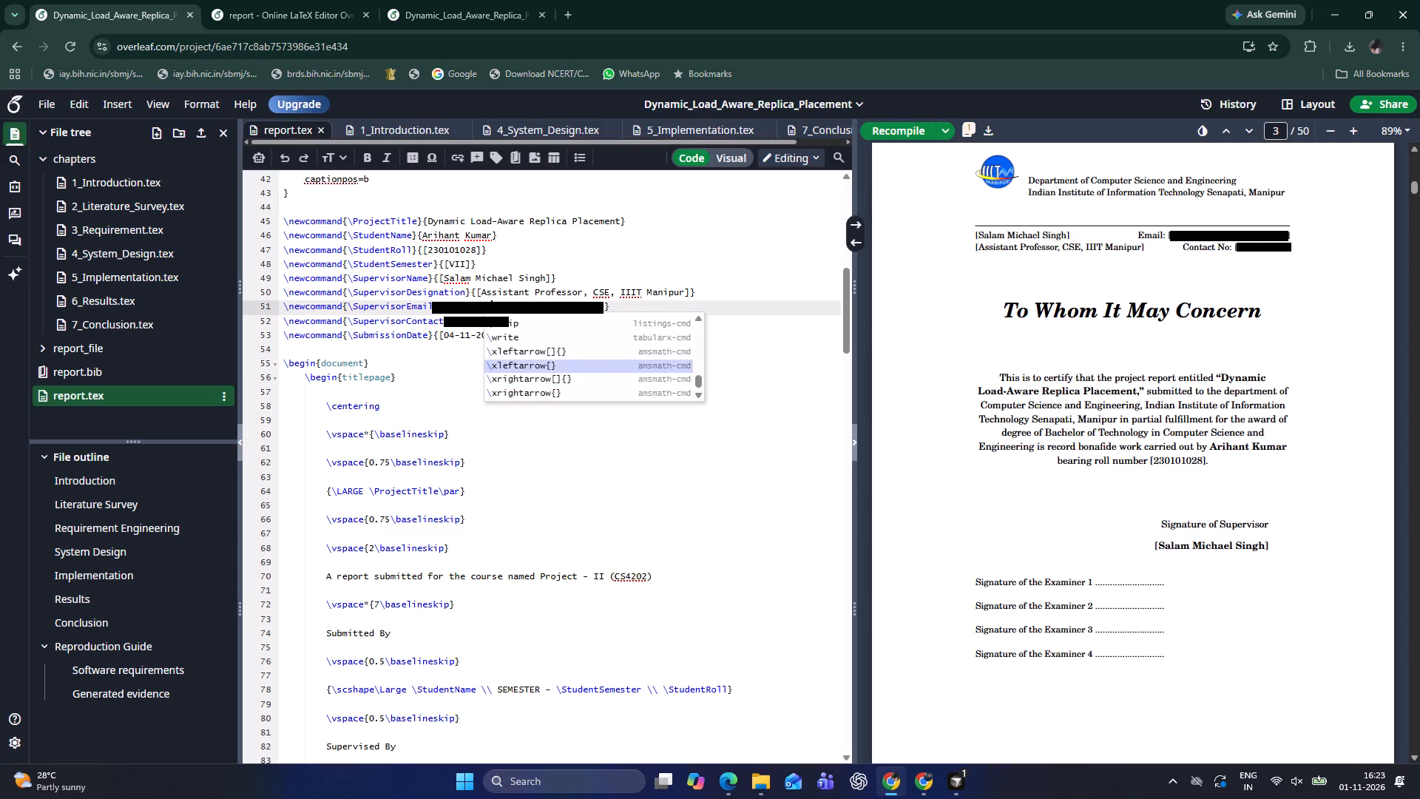
click(479, 250)
key(Delete)
key(Left)
key(Left)
key(Left)
key(Left)
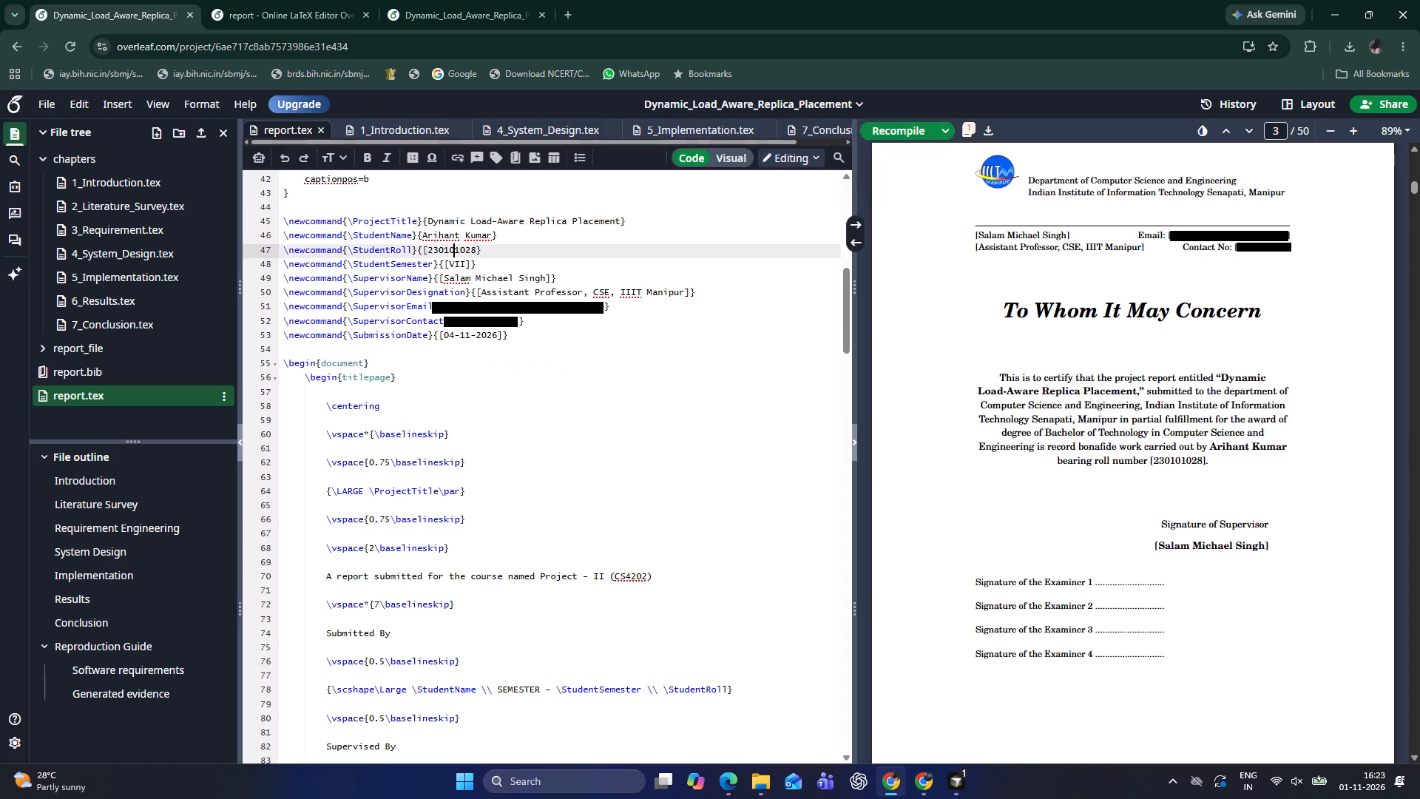
key(Left)
key(Left)
key(Left)
key(Left)
key(Left)
key(BackSpace)
Remove the square brackets around the semester in the \StudentSemester definition, leaving {VII}.
key(Down)
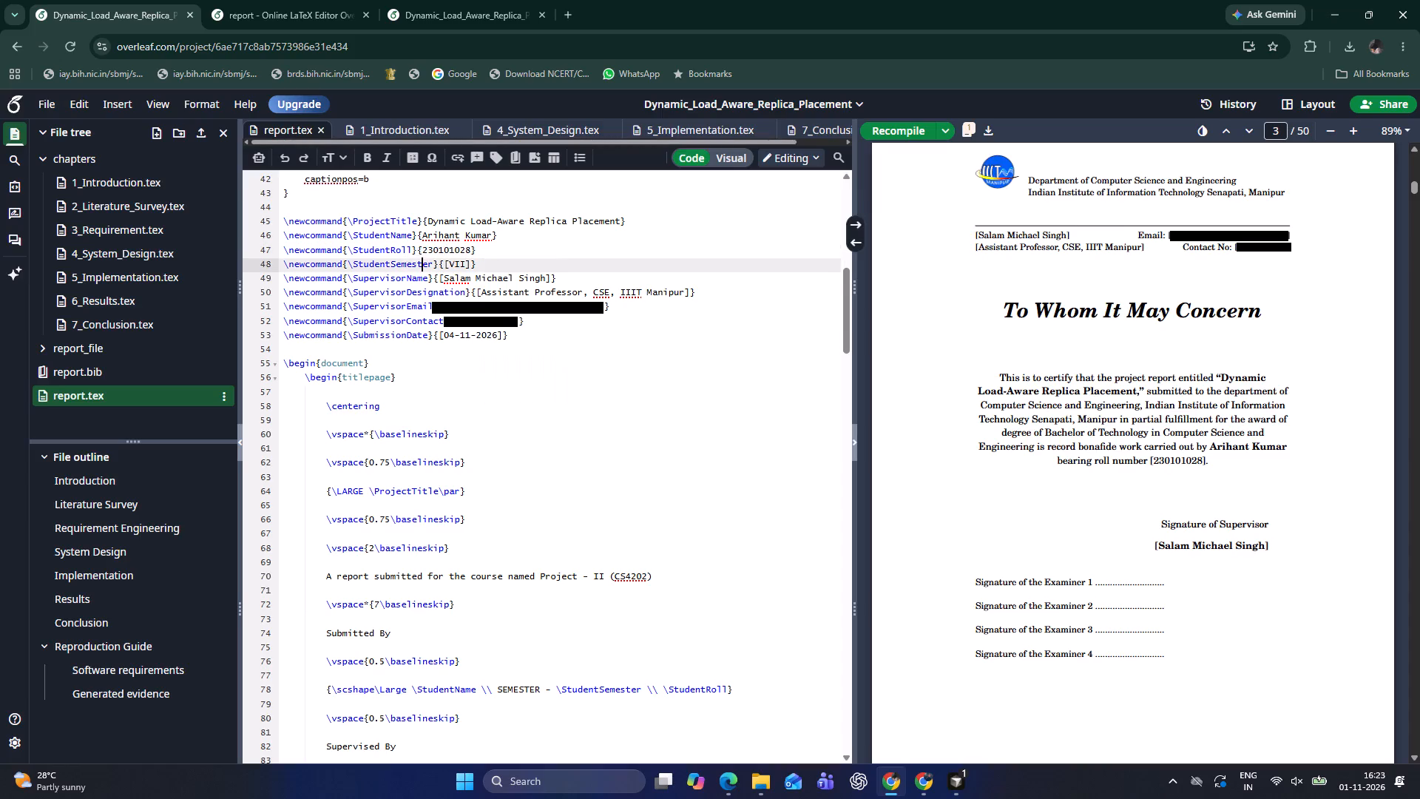
key(Down)
key(Right)
key(Up)
key(Right)
key(Right)
key(Right)
key(Right)
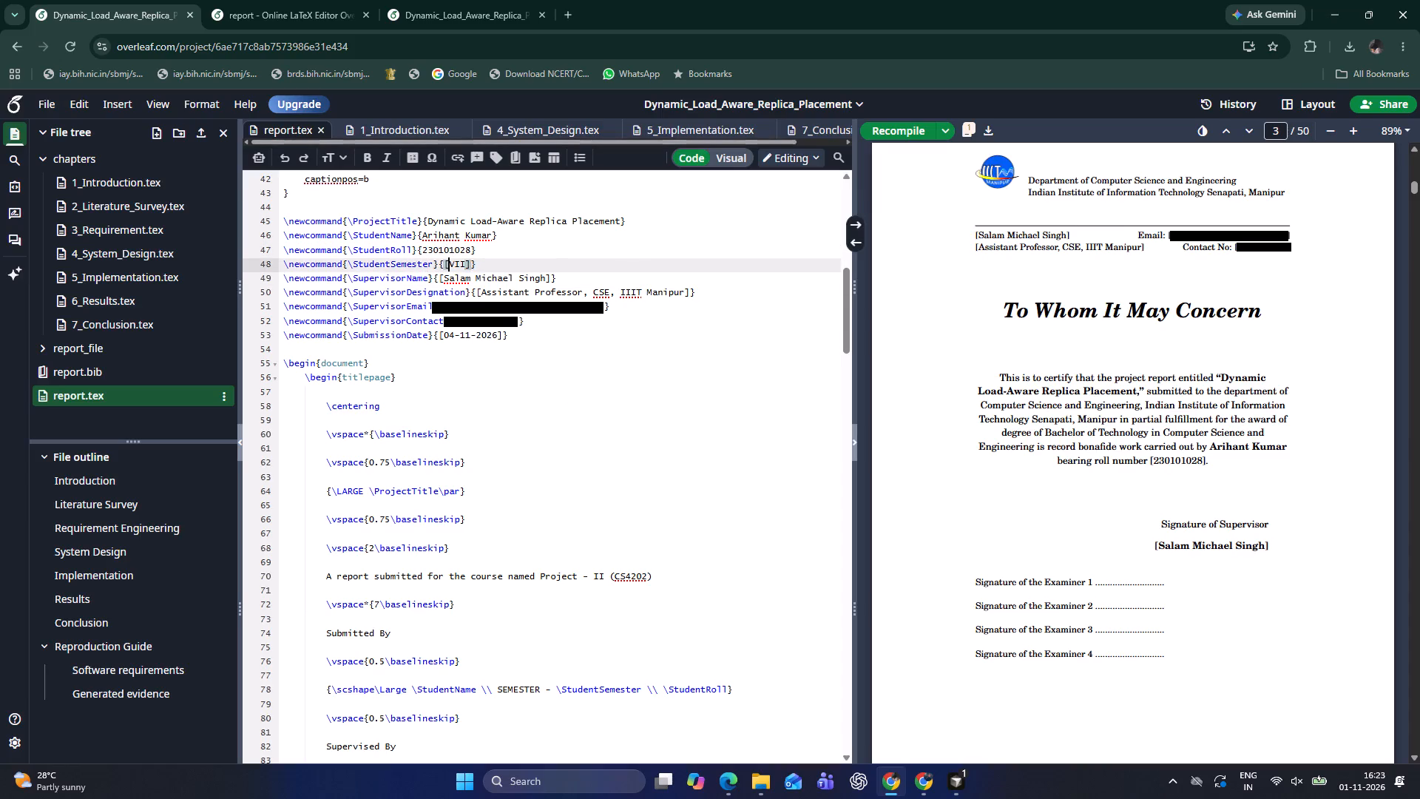
key(BackSpace)
key(Right)
key(Right)
key(Right)
key(Right)
key(BackSpace)
Remove the square brackets around the supervisor's name in the \SupervisorName definition, keeping the curly braces.
key(Down)
key(Left)
key(Left)
key(Left)
key(BackSpace)
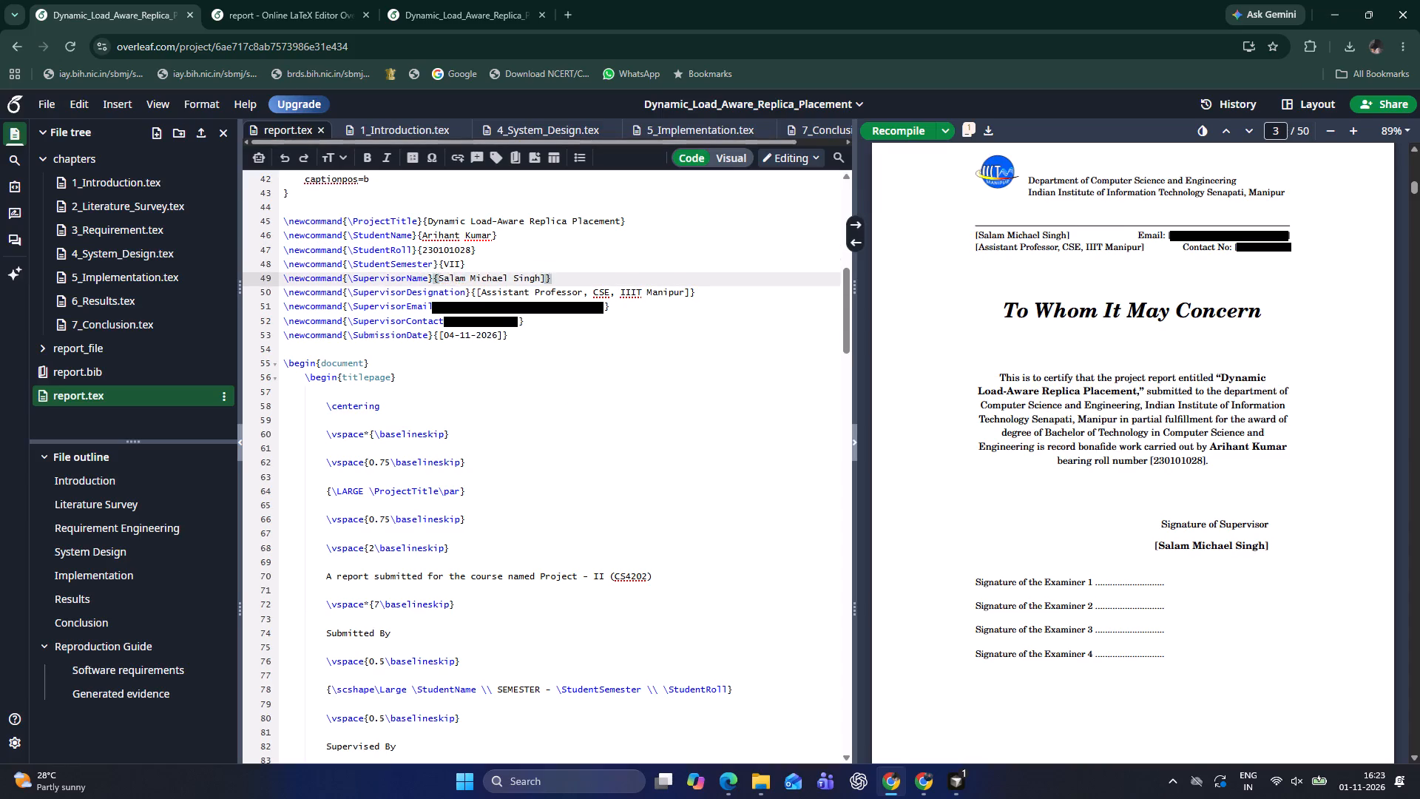
key(Right)
key(Right)
key(Right)
key(Right)
key(Right)
key(Right)
key(Right)
key(Right)
key(Right)
key(Right)
key(Right)
key(Right)
key(Right)
key(Right)
key(Right)
key(Right)
key(Right)
key(Right)
key(Right)
key(Right)
key(BackSpace)
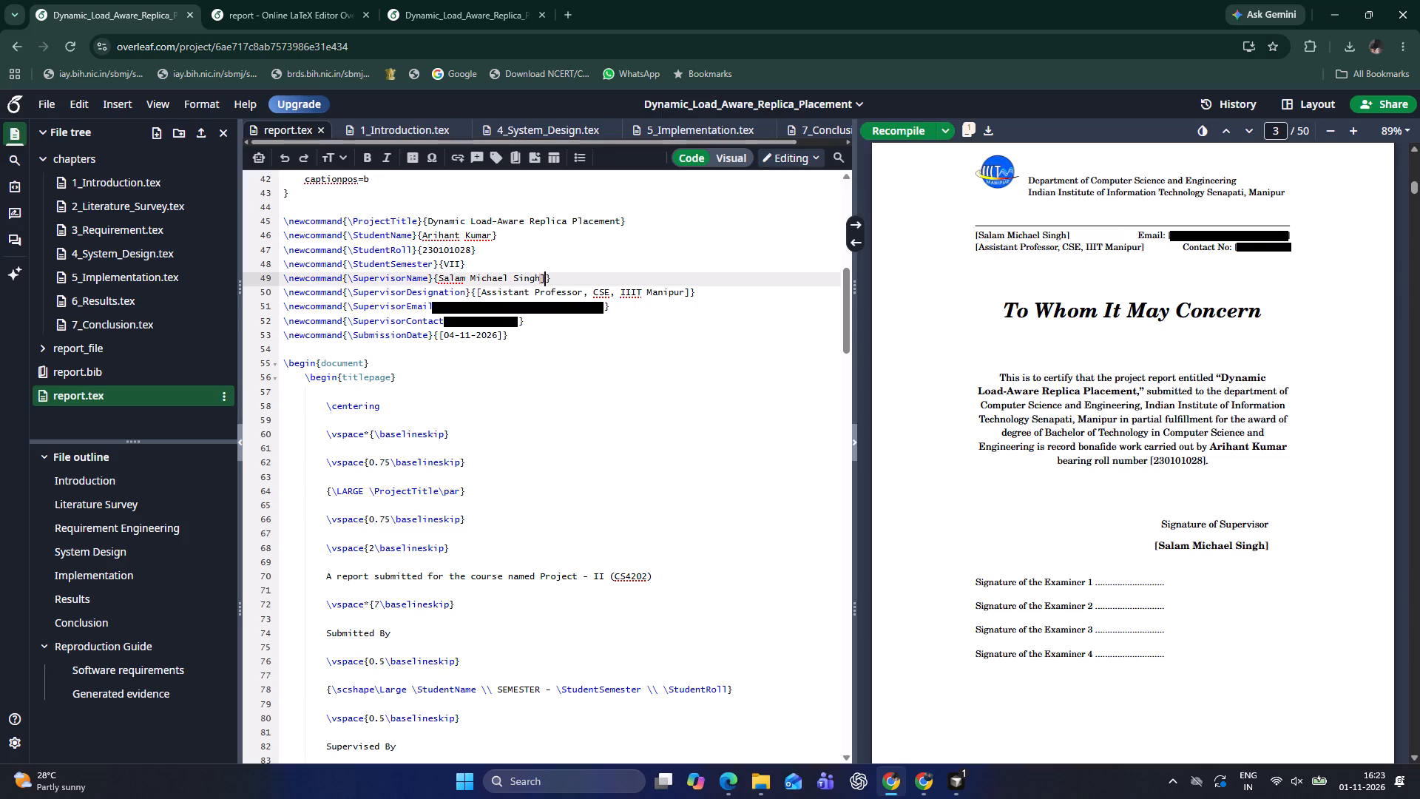
Delete the opening square bracket before Assistant Professor in the \SupervisorDesignation definition.
key(Down)
key(Left)
key(Left)
key(Left)
key(Left)
key(Left)
key(Left)
key(Left)
key(Left)
key(Left)
key(Left)
key(Left)
key(Left)
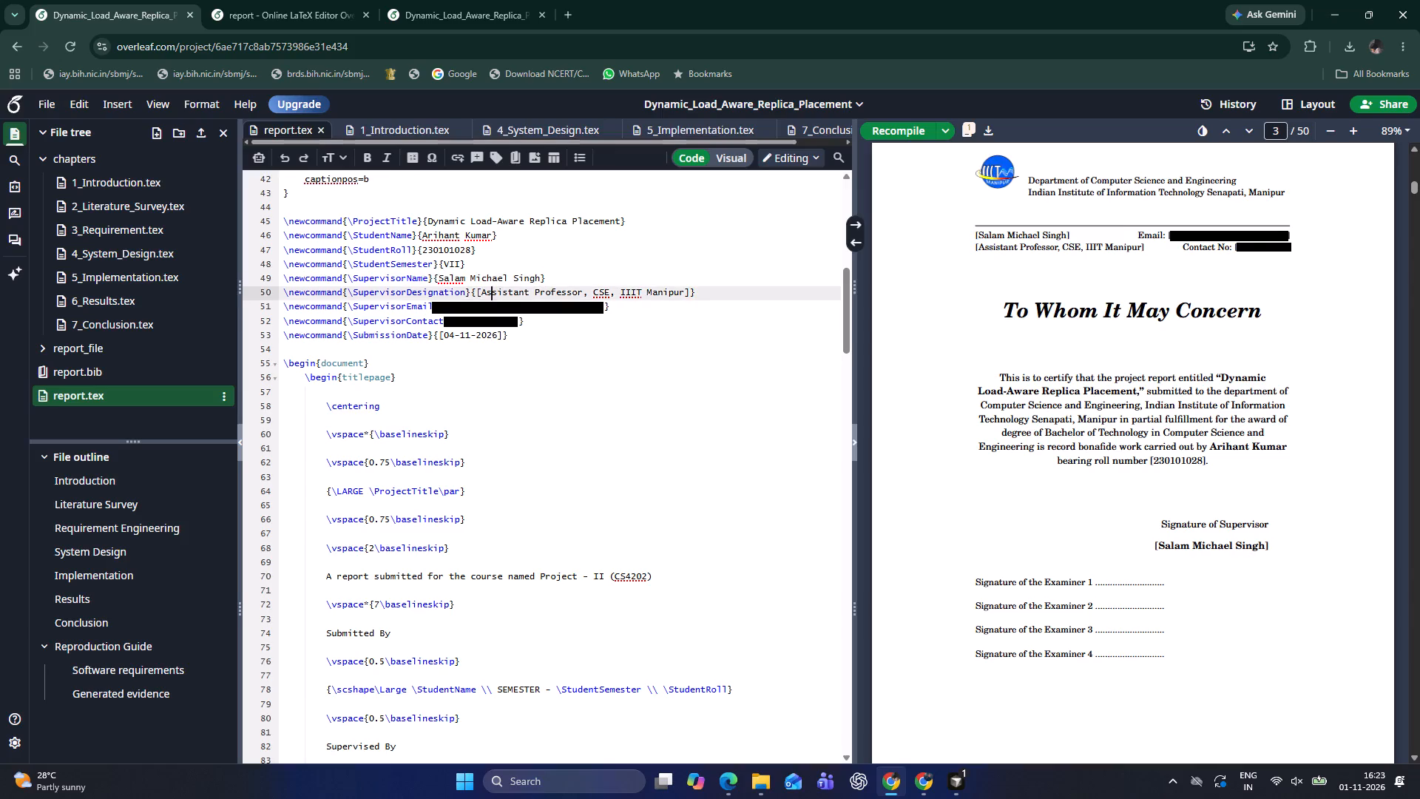
key(Left)
key(Left)
key(BackSpace)
Delete the opening square brackets from the values in the \SupervisorEmail and \SupervisorContact definitions.
key(Down)
key(Left)
key(Left)
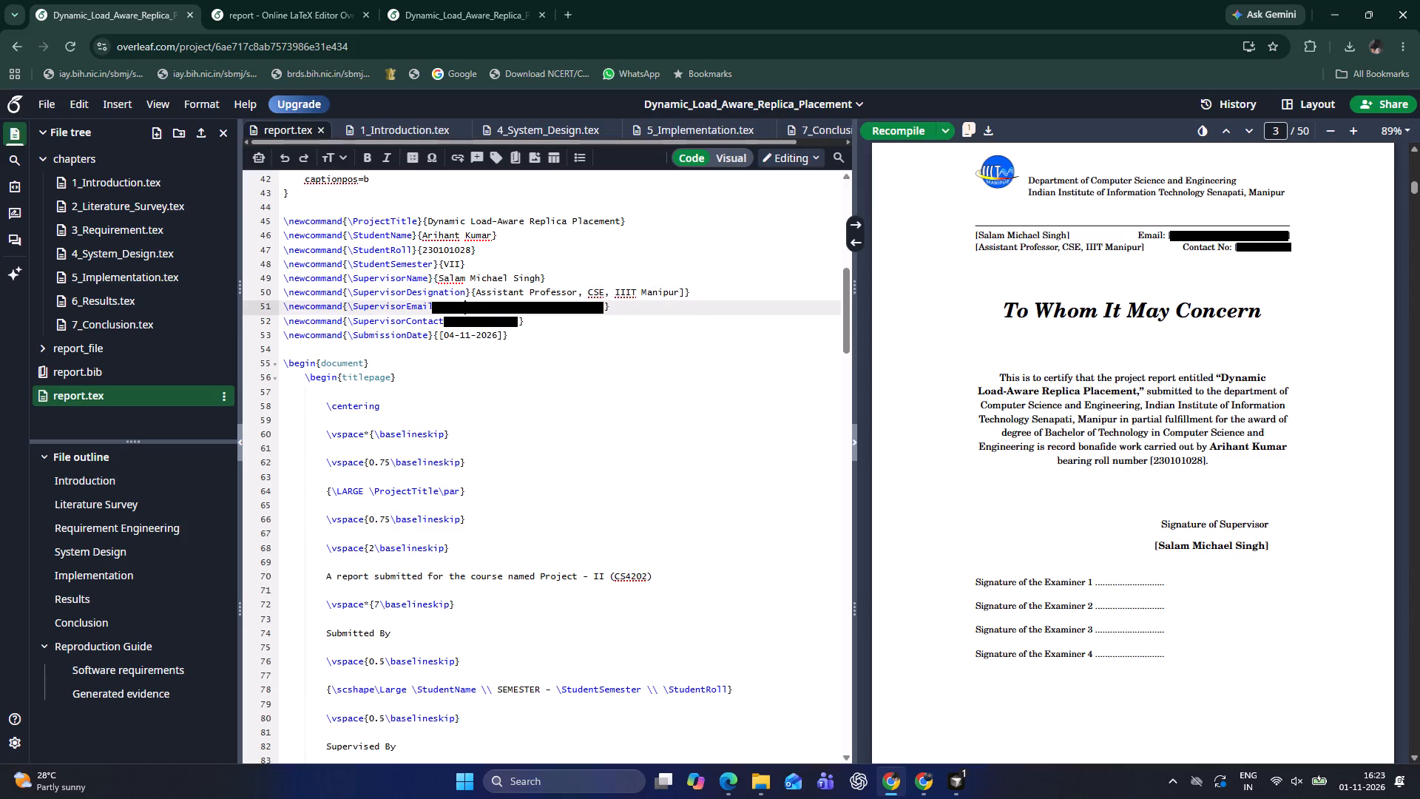
key(Left)
key(Left)
key(Left)
key(BackSpace)
key(Down)
key(Right)
key(Right)
key(Right)
key(BackSpace)
Remove both square brackets around the date in the \SubmissionDate definition, leaving {04-11-2026}.
key(Down)
key(Left)
key(Left)
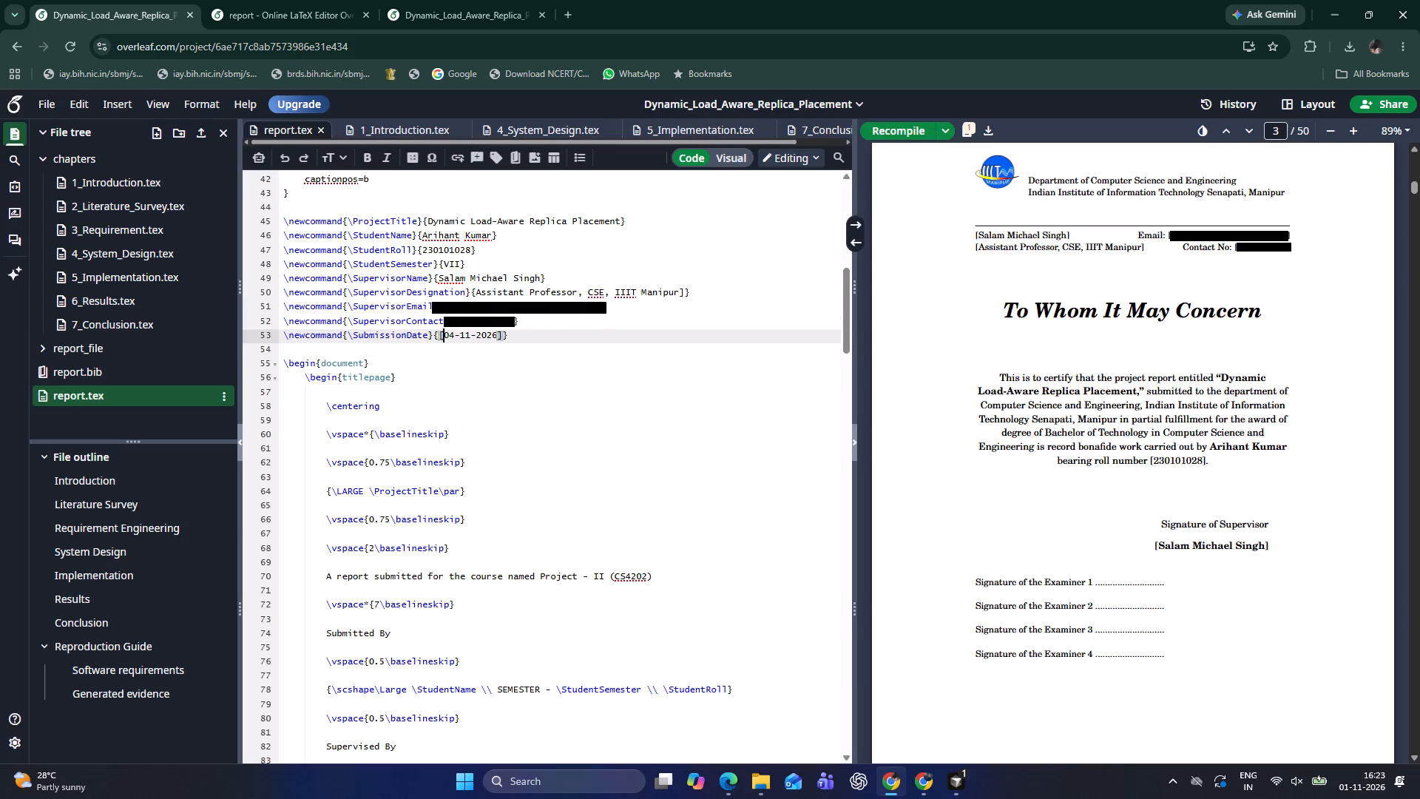
key(BackSpace)
key(Right)
key(Right)
key(Right)
key(Right)
key(Right)
key(Right)
key(Right)
key(Right)
key(Right)
key(Right)
key(Right)
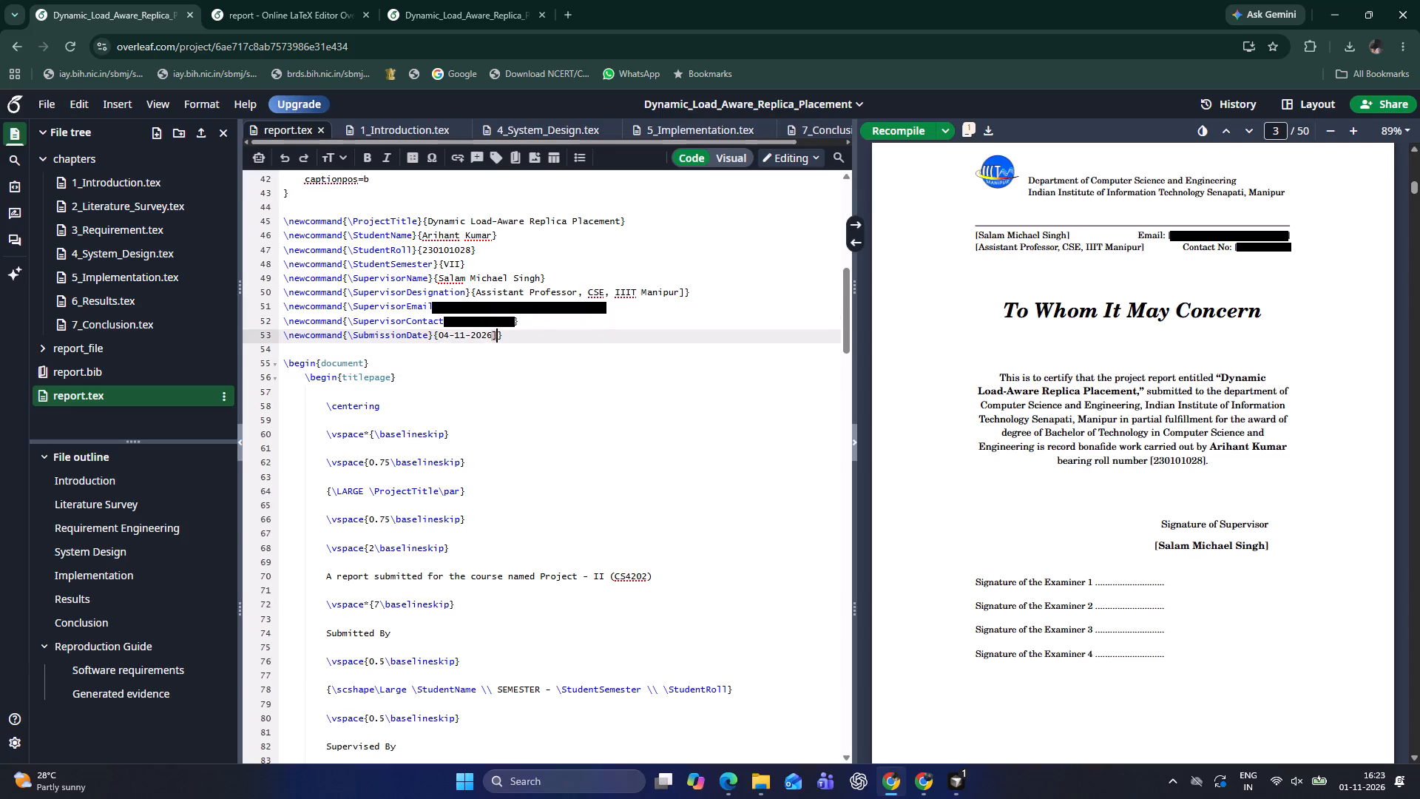
key(BackSpace)
Delete the closing square brackets from the values in the \SupervisorContact and \SupervisorEmail definitions.
key(Up)
key(Right)
key(Right)
key(Right)
key(Right)
key(BackSpace)
key(Up)
key(Right)
key(Right)
key(Right)
key(Right)
key(Right)
key(Right)
key(Right)
key(Right)
key(Right)
key(Right)
key(Right)
key(Right)
key(Right)
key(Right)
key(Right)
key(Right)
key(Right)
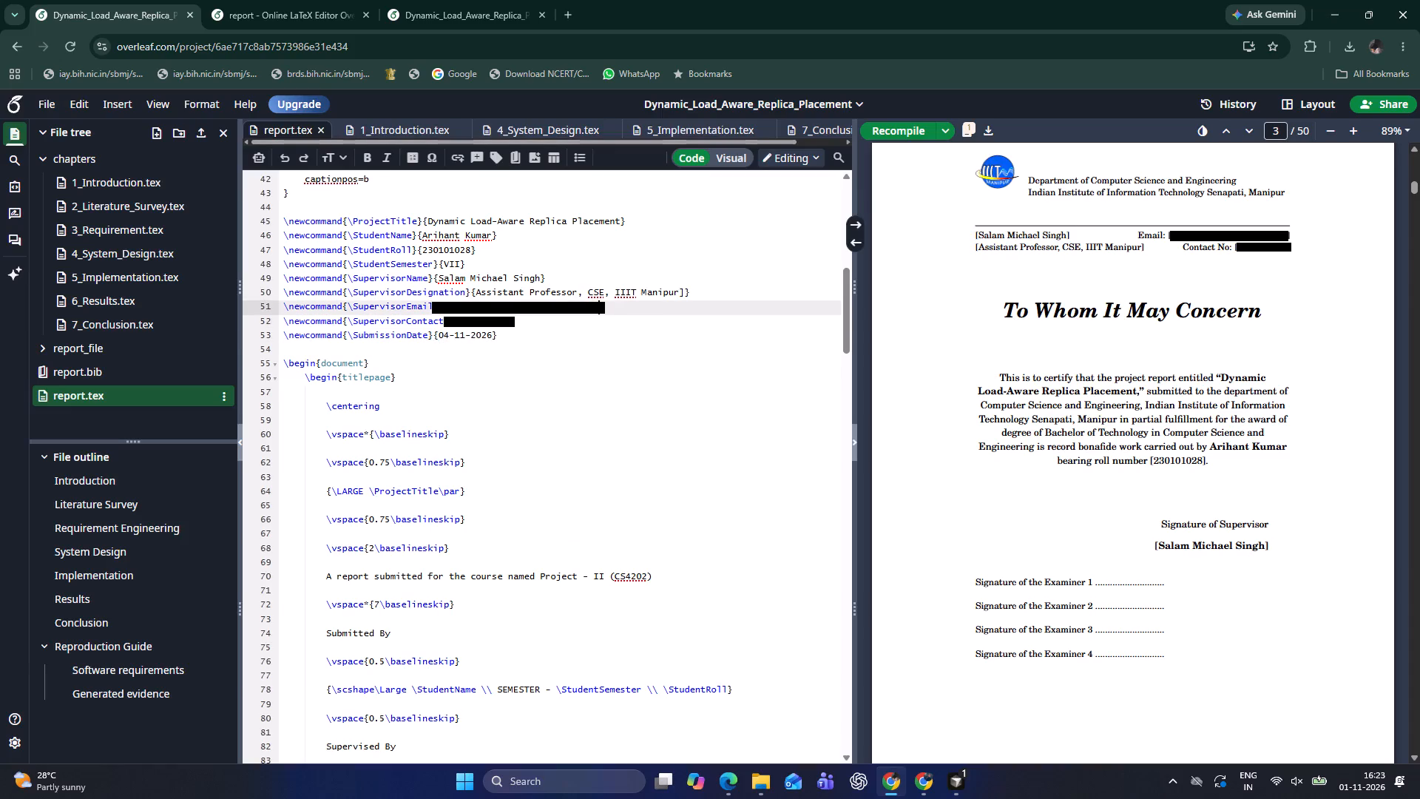
key(BackSpace)
Delete the extra closing square bracket after IIIT Manipur in the \SupervisorDesignation definition and recompile the report.
key(Up)
key(Right)
key(Right)
key(Right)
key(Right)
key(Right)
key(Right)
key(Right)
key(Right)
key(Right)
key(Right)
key(Right)
key(Right)
key(Right)
key(Right)
key(Right)
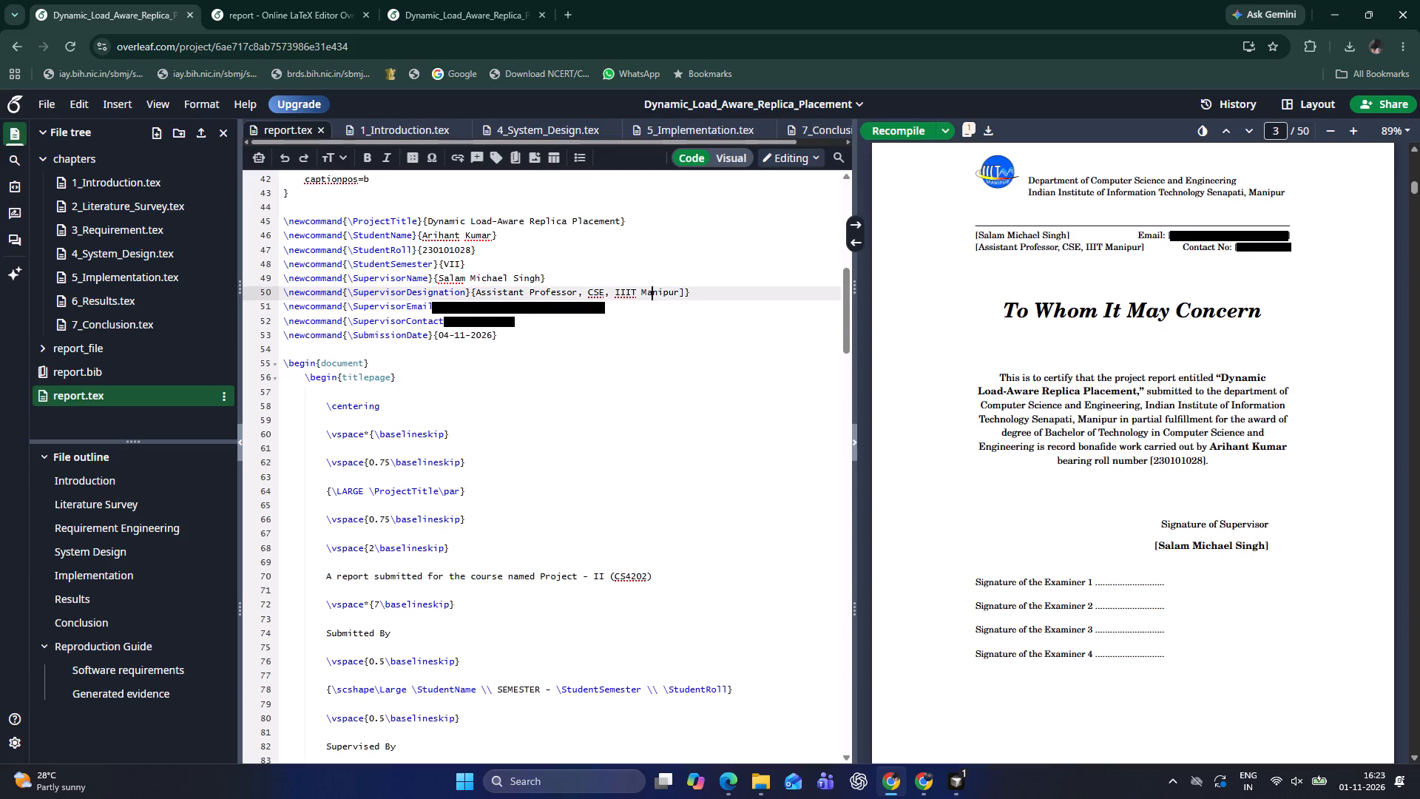
key(Right)
key(Right)
key(BackSpace)
key(Up)
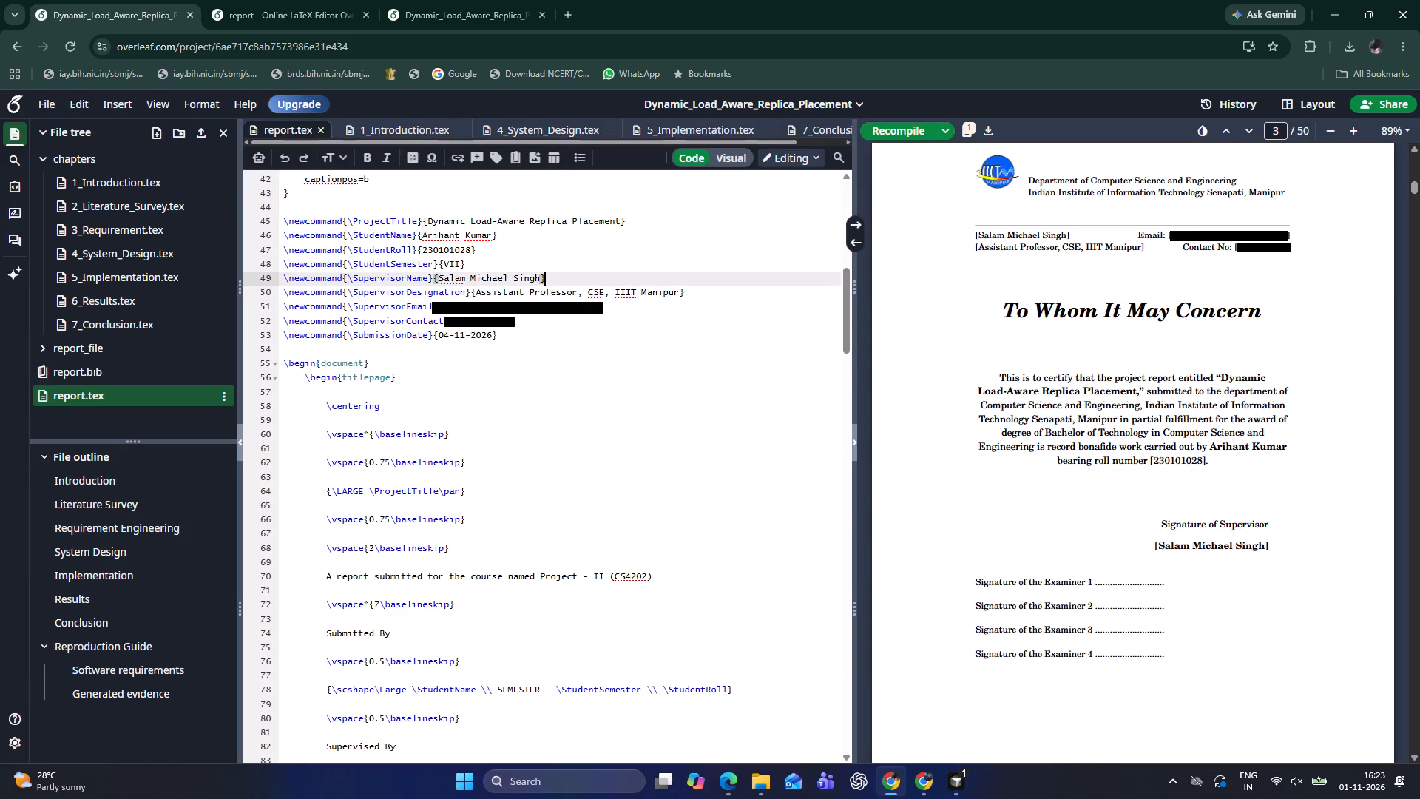
key(ctrl+s)
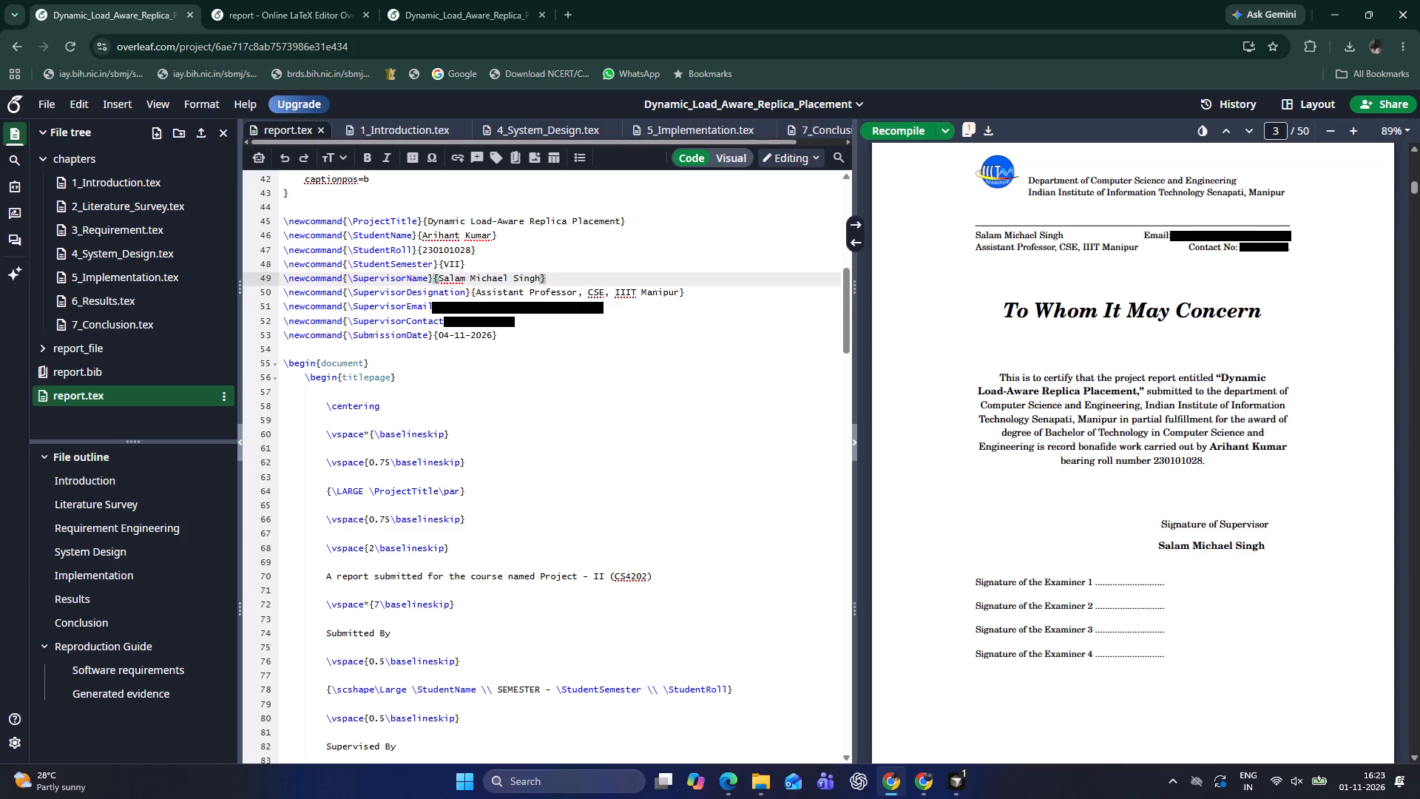
In the source of the Declaration page's date line, set the \hspace before \StudentName to 6.5cm.
scroll(913, 349, up, 4)
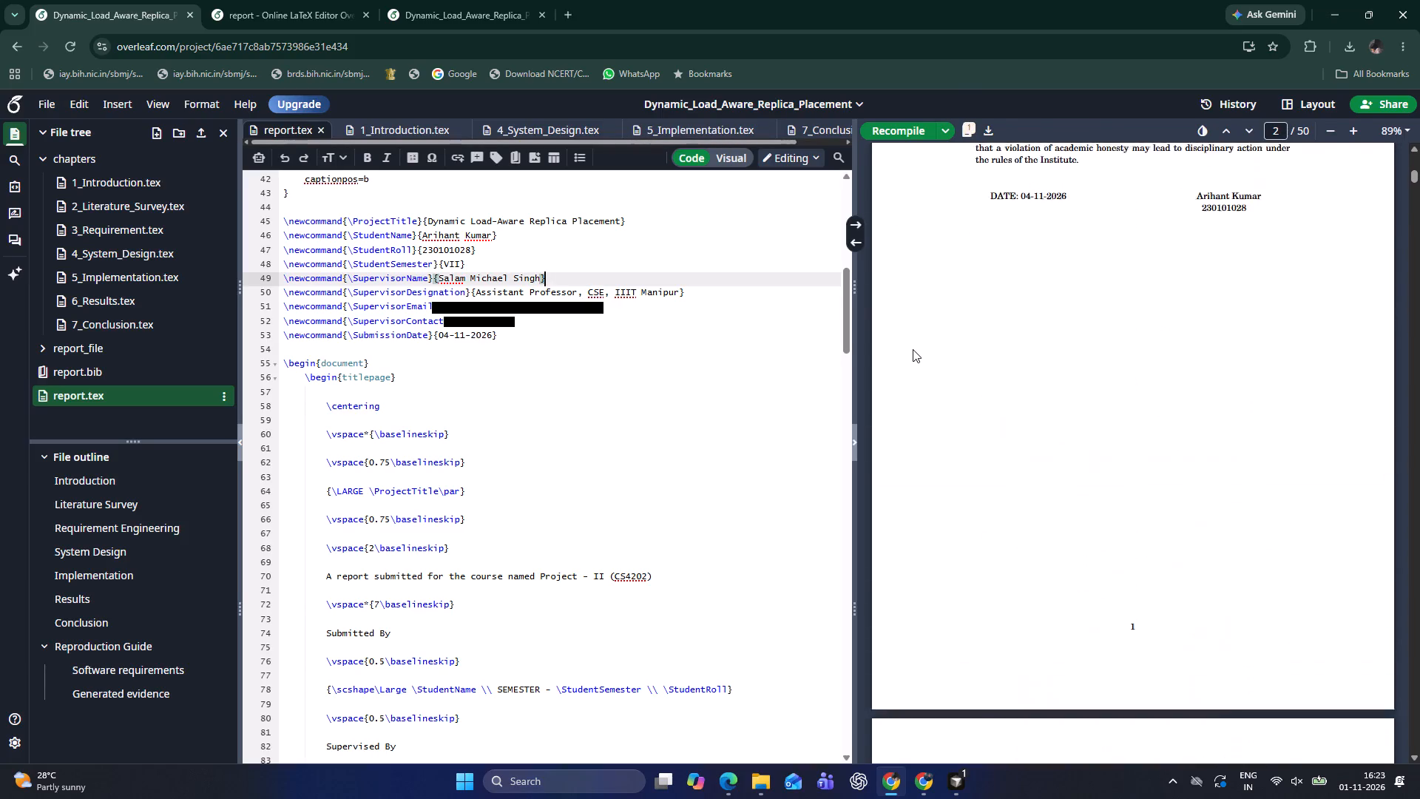
scroll(913, 349, up, 2)
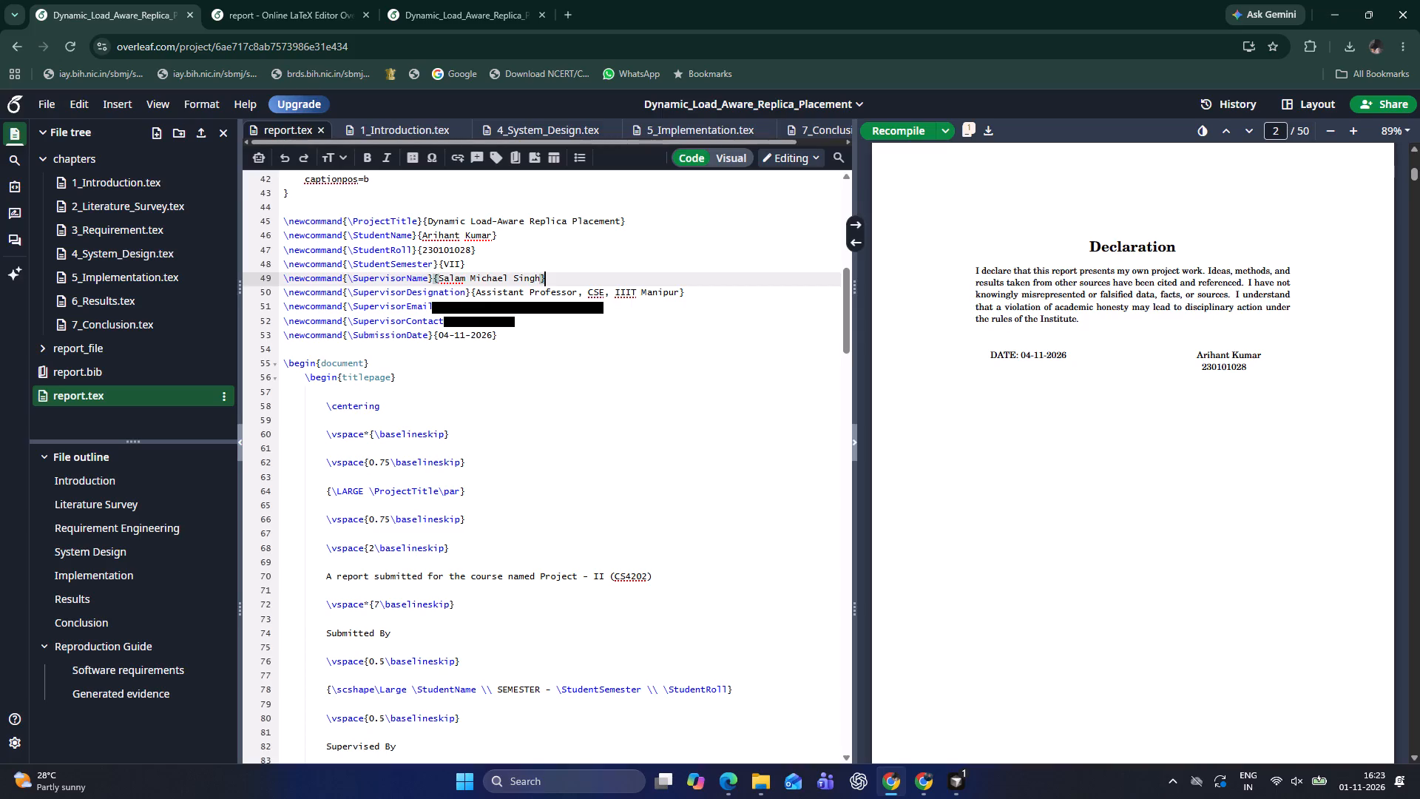
double_click(1217, 360)
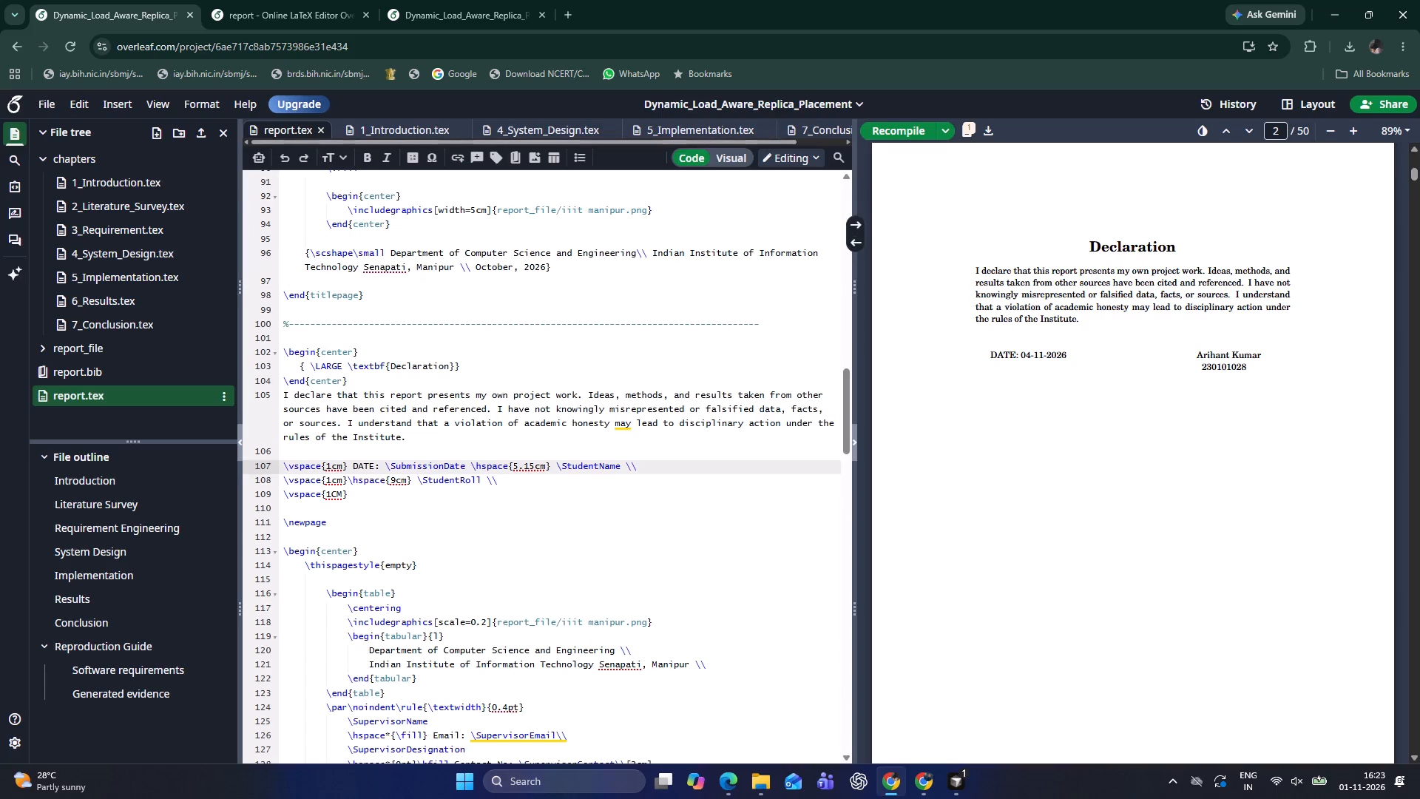
key(Right)
key(Right)
key(Right)
key(Right)
key(Right)
key(Right)
key(Right)
key(Right)
key(Right)
key(Right)
key(Right)
key(Right)
key(Right)
key(Right)
key(Right)
key(Right)
key(Right)
key(Right)
key(Right)
key(Right)
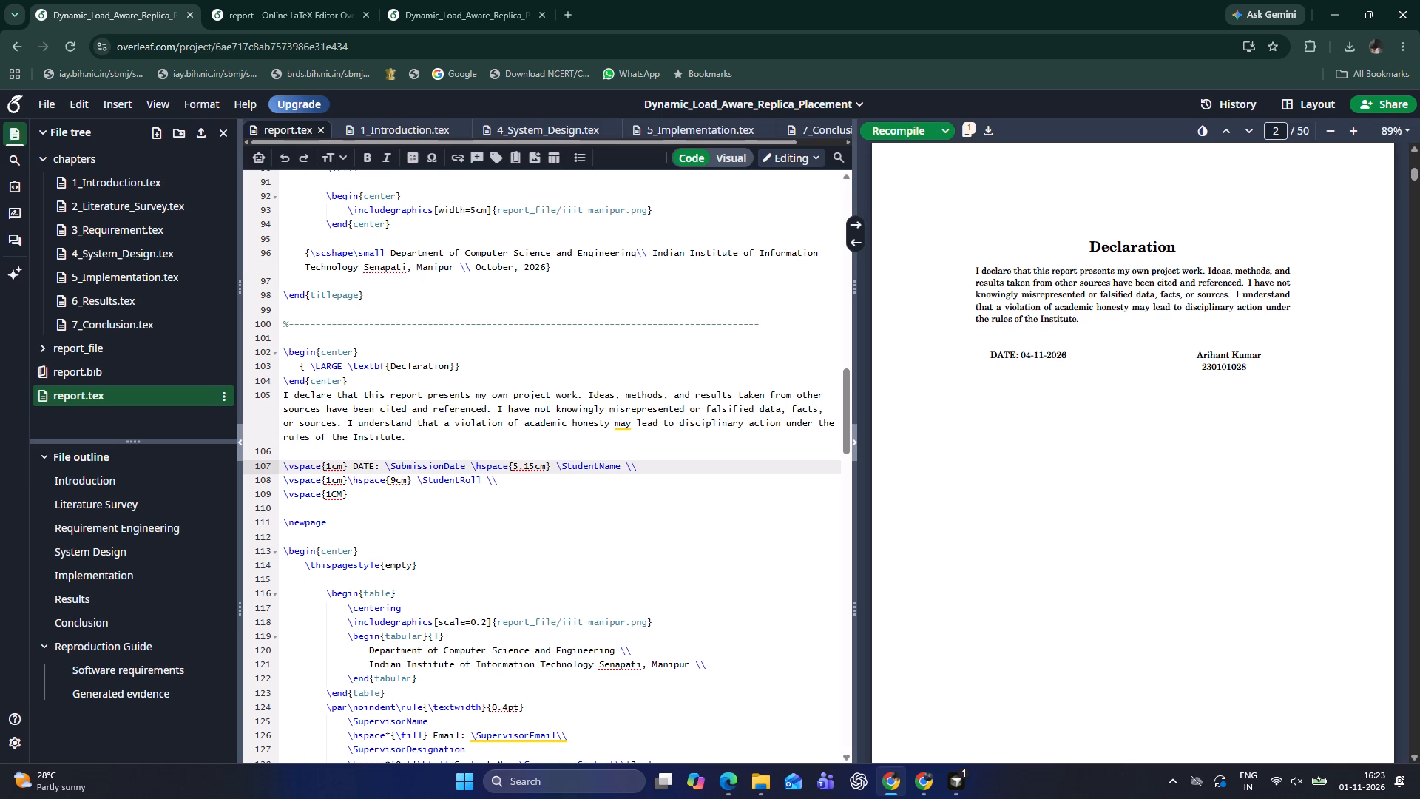
key(Left)
key(BackSpace)
key(Left)
key(Left)
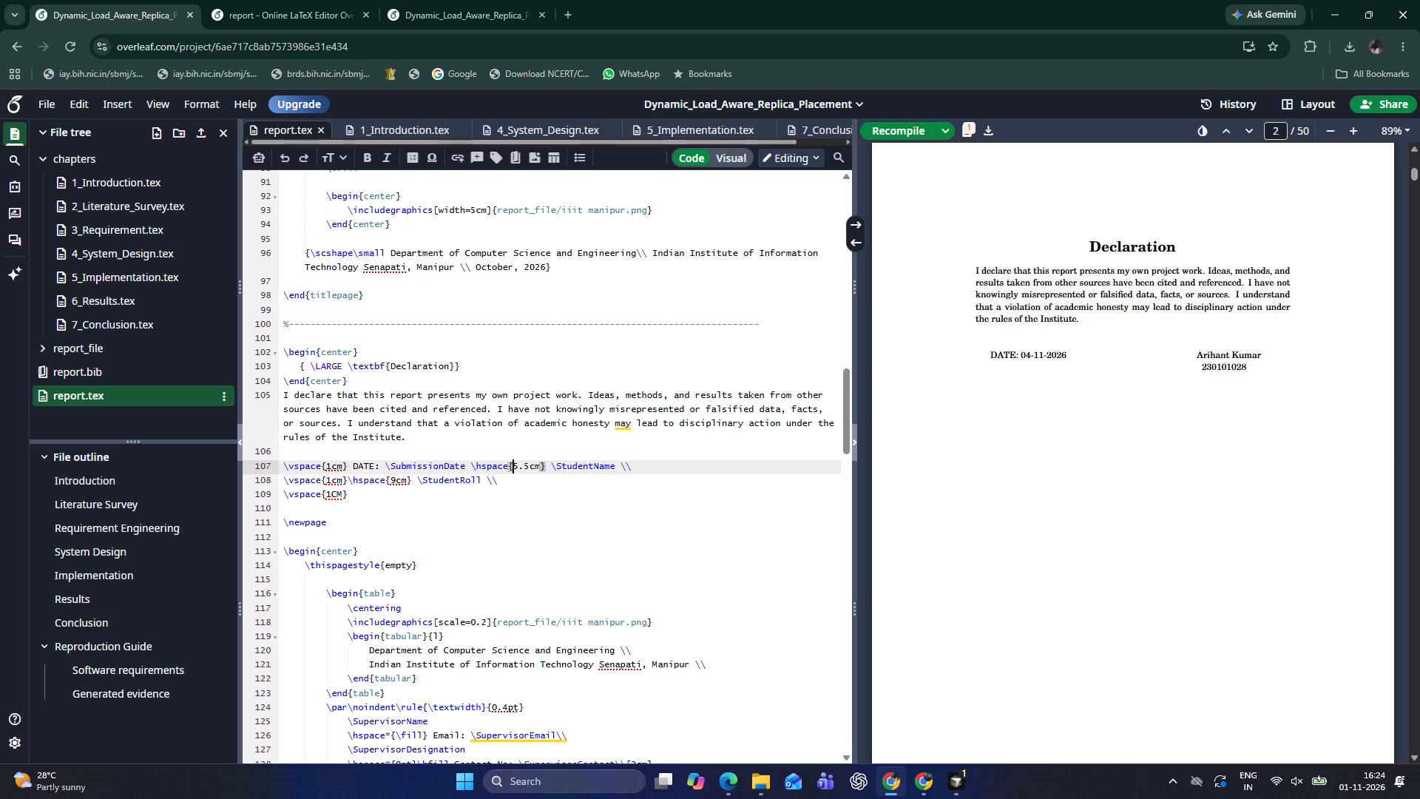
key(Right)
key(BackSpace)
key(6)
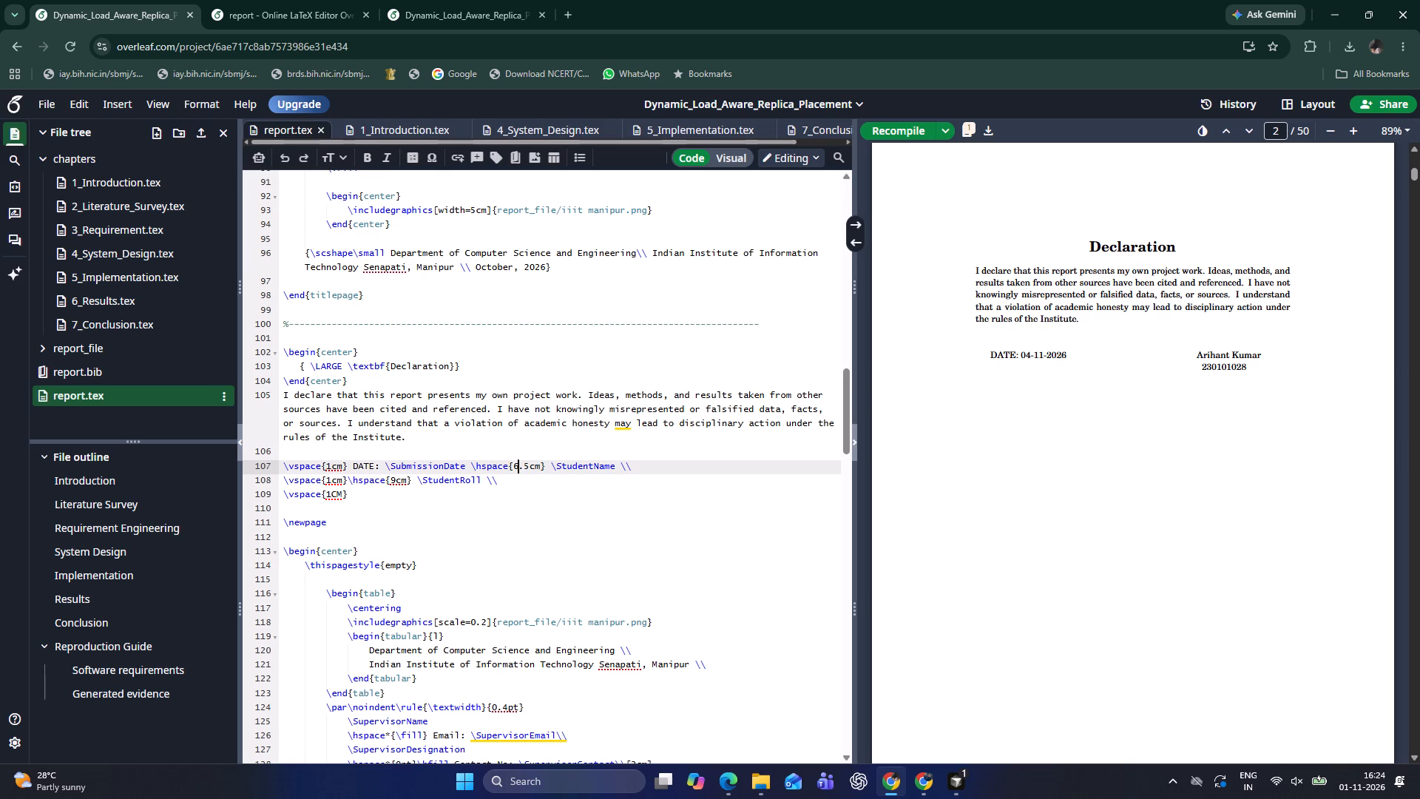
Set the \hspace before \StudentRoll in the Declaration to 10.25cm and recompile the report.
key(Down)
key(Left)
key(Left)
key(Left)
key(Left)
key(Left)
key(Left)
key(Left)
key(Left)
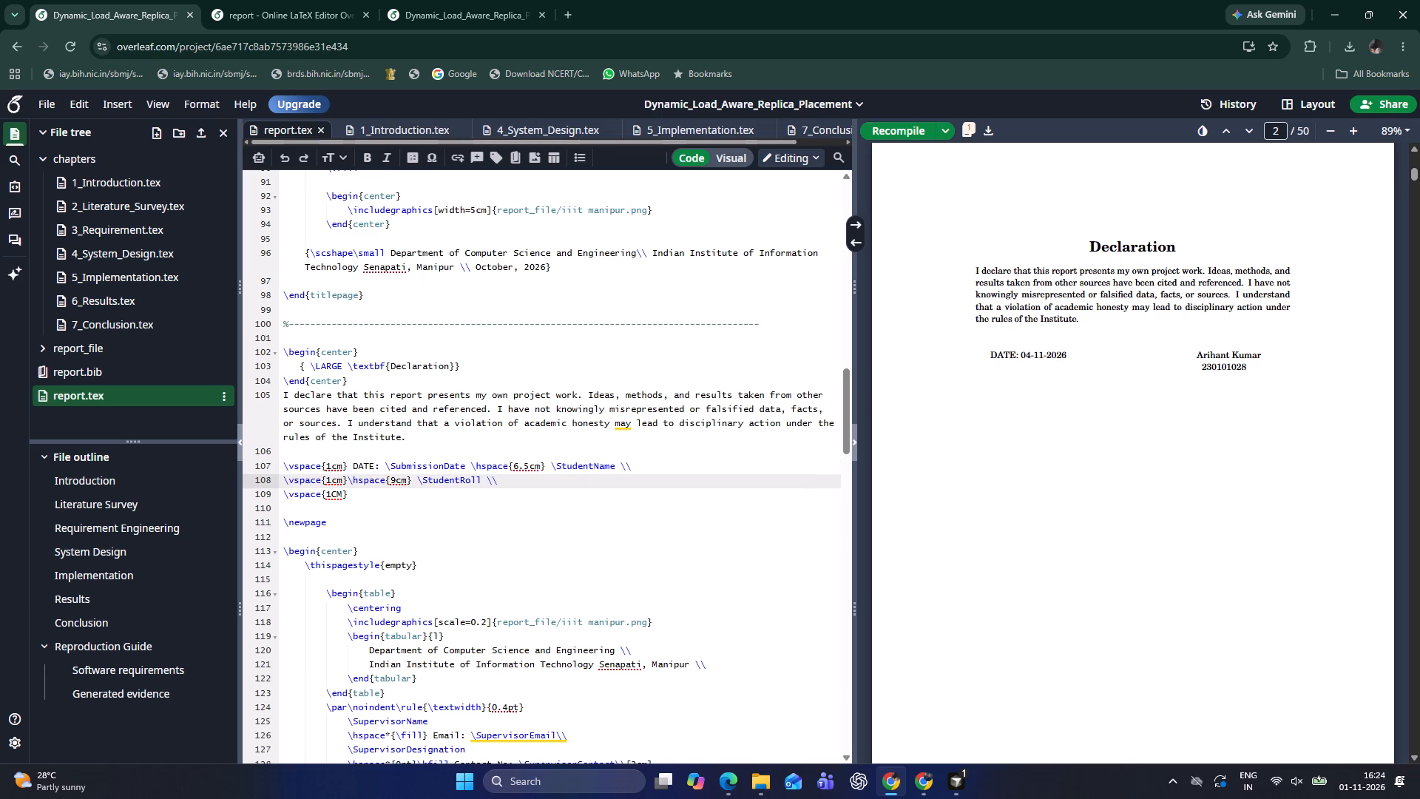
key(Left)
key(Left)
key(Left)
key(Left)
key(Left)
key(Left)
key(Left)
key(Left)
key(Left)
key(Left)
key(Left)
key(BackSpace)
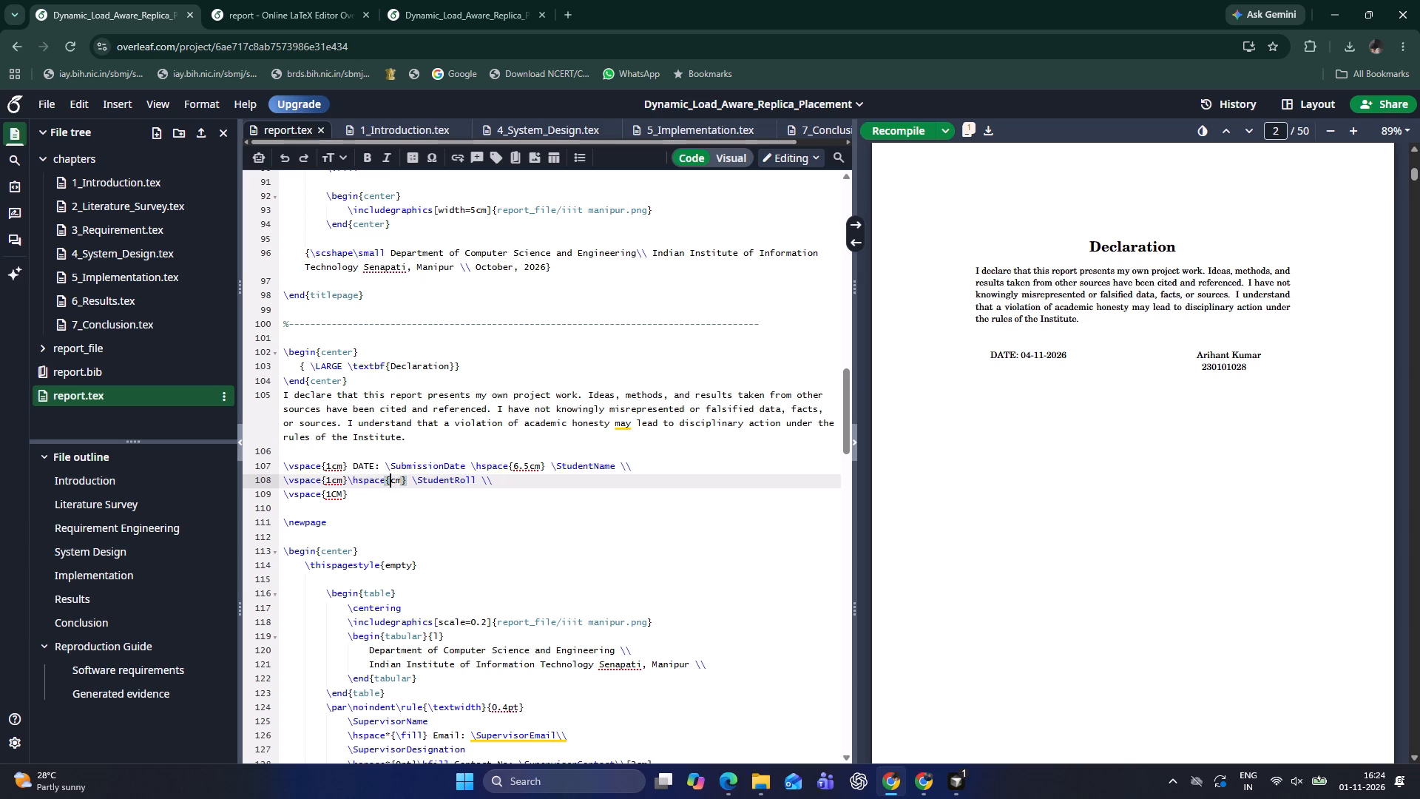
text(10)
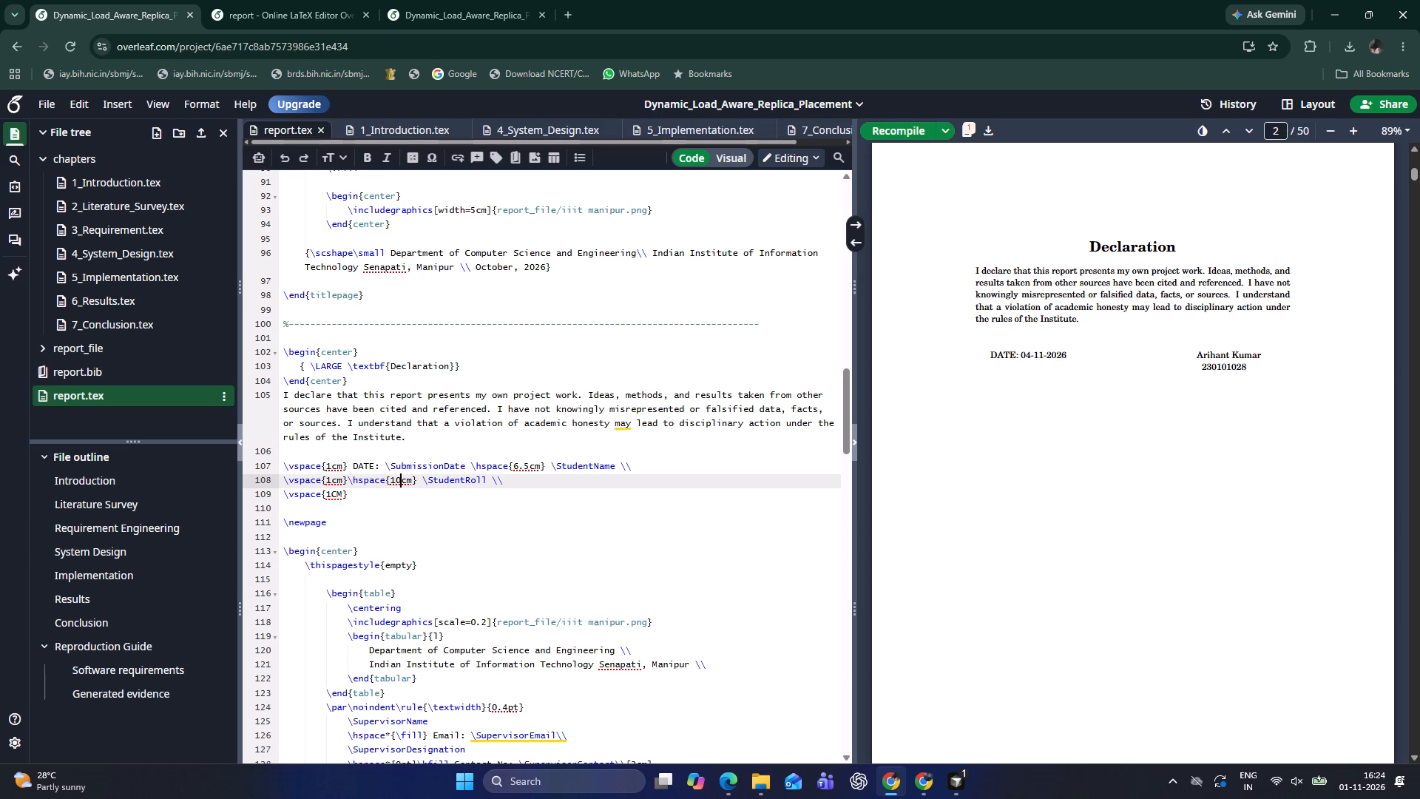
key(period)
text(25)
key(ctrl+s)
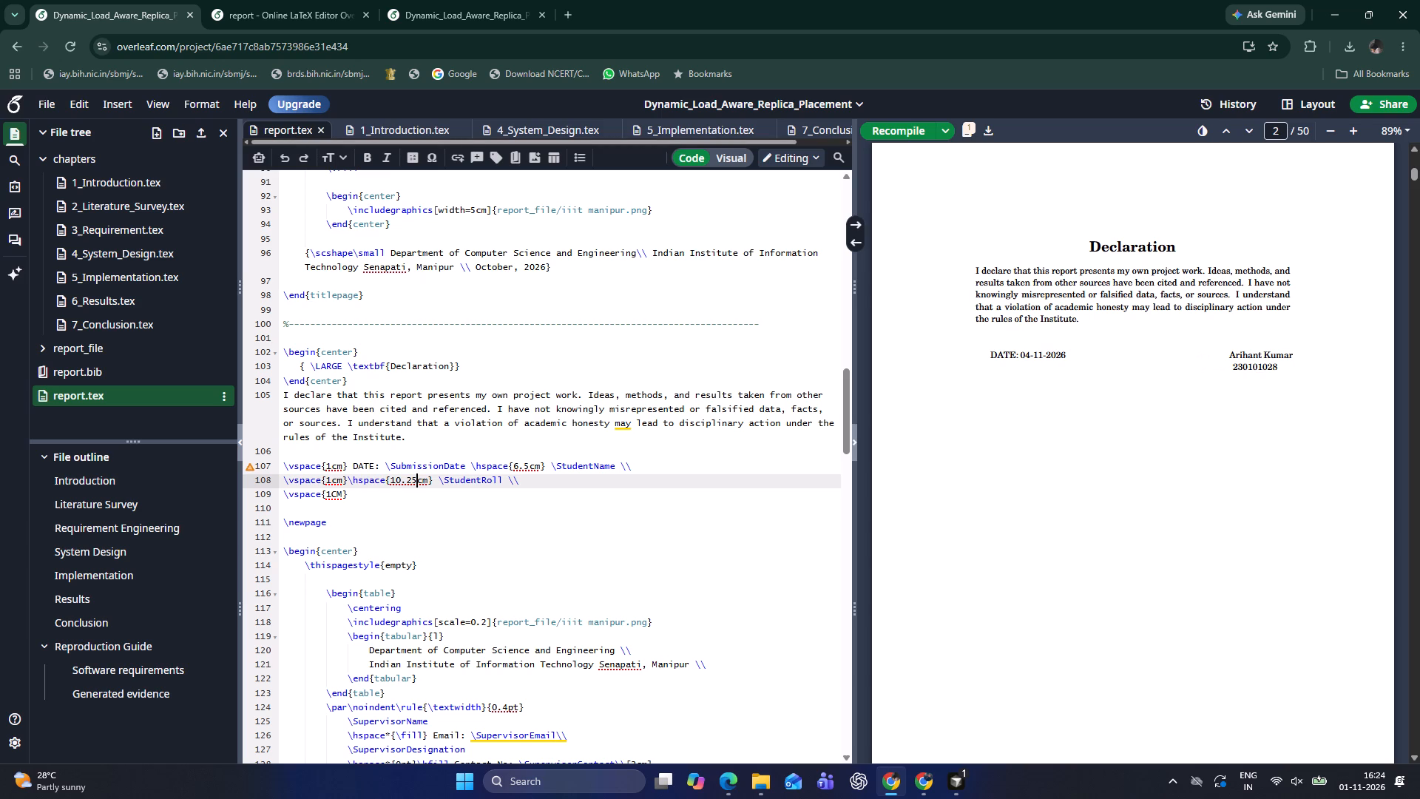
Return to the \hspace value before \StudentName on the Declaration's date line to adjust the spacing.
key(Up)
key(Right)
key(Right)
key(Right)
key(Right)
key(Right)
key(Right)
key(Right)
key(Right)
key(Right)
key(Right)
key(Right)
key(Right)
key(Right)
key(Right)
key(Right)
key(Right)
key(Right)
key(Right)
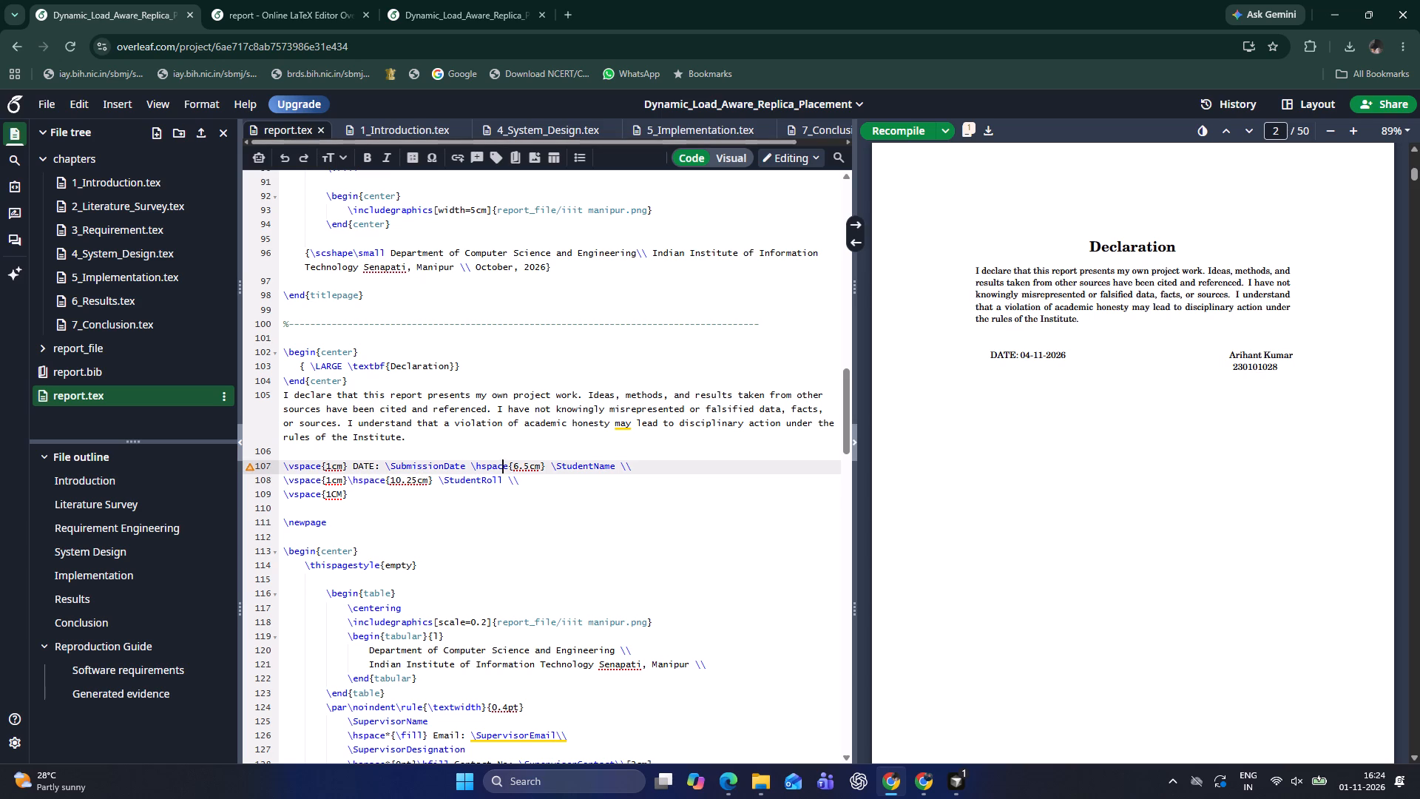
Set the \hspace before \StudentName on the Declaration's date line to 6.35cm and recompile the report.
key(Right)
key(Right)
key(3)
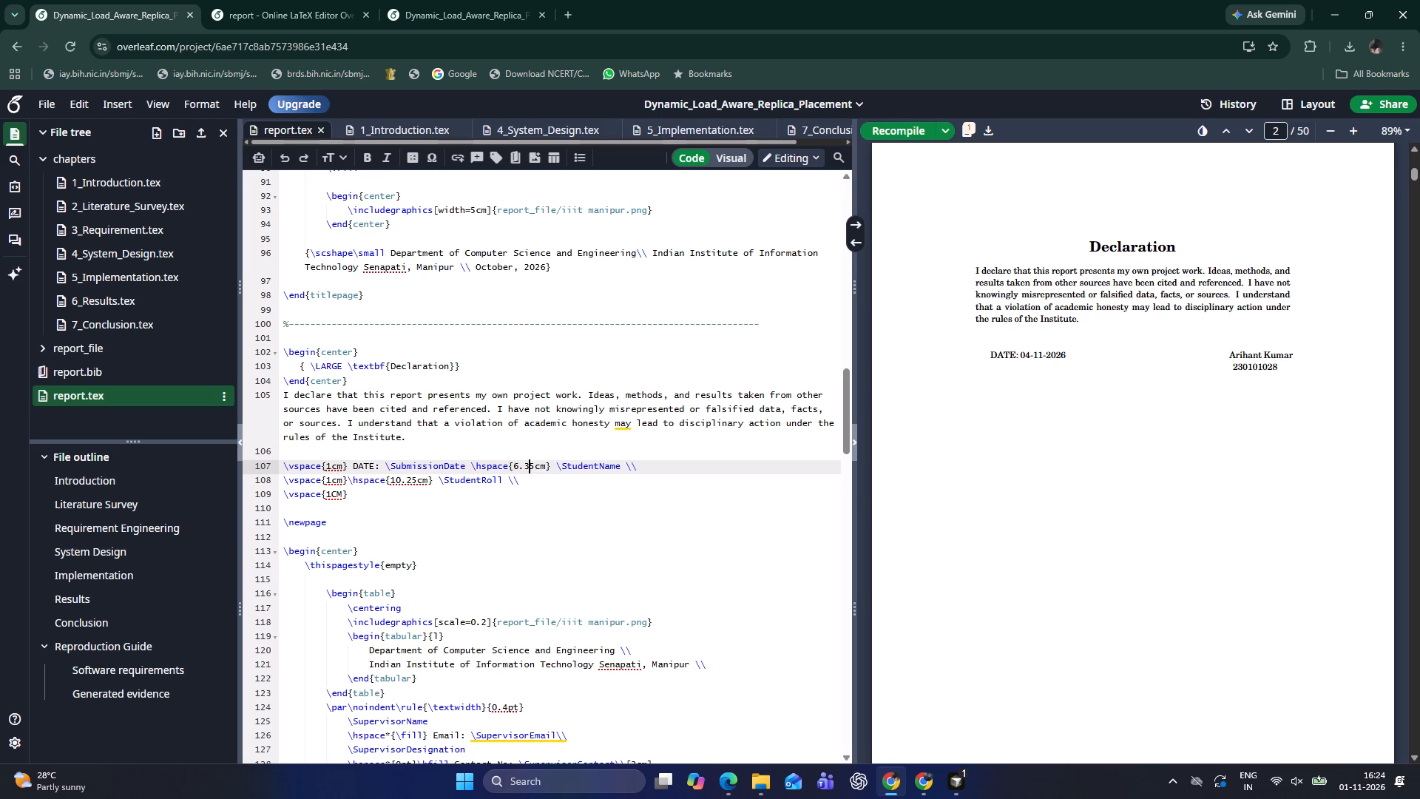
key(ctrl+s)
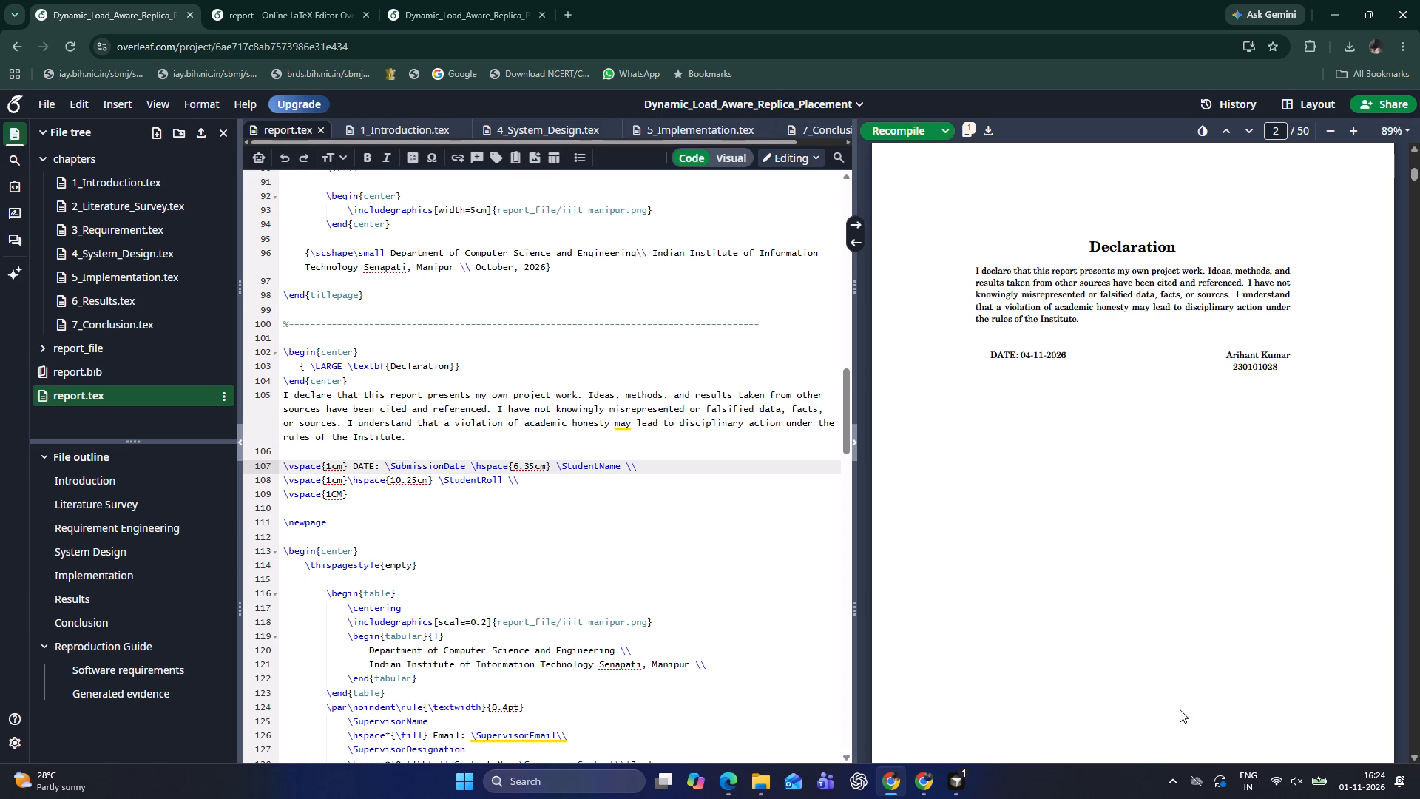
Check the title page and Declaration in the compiled preview and download the report as a PDF.
scroll(1184, 613, up, 12)
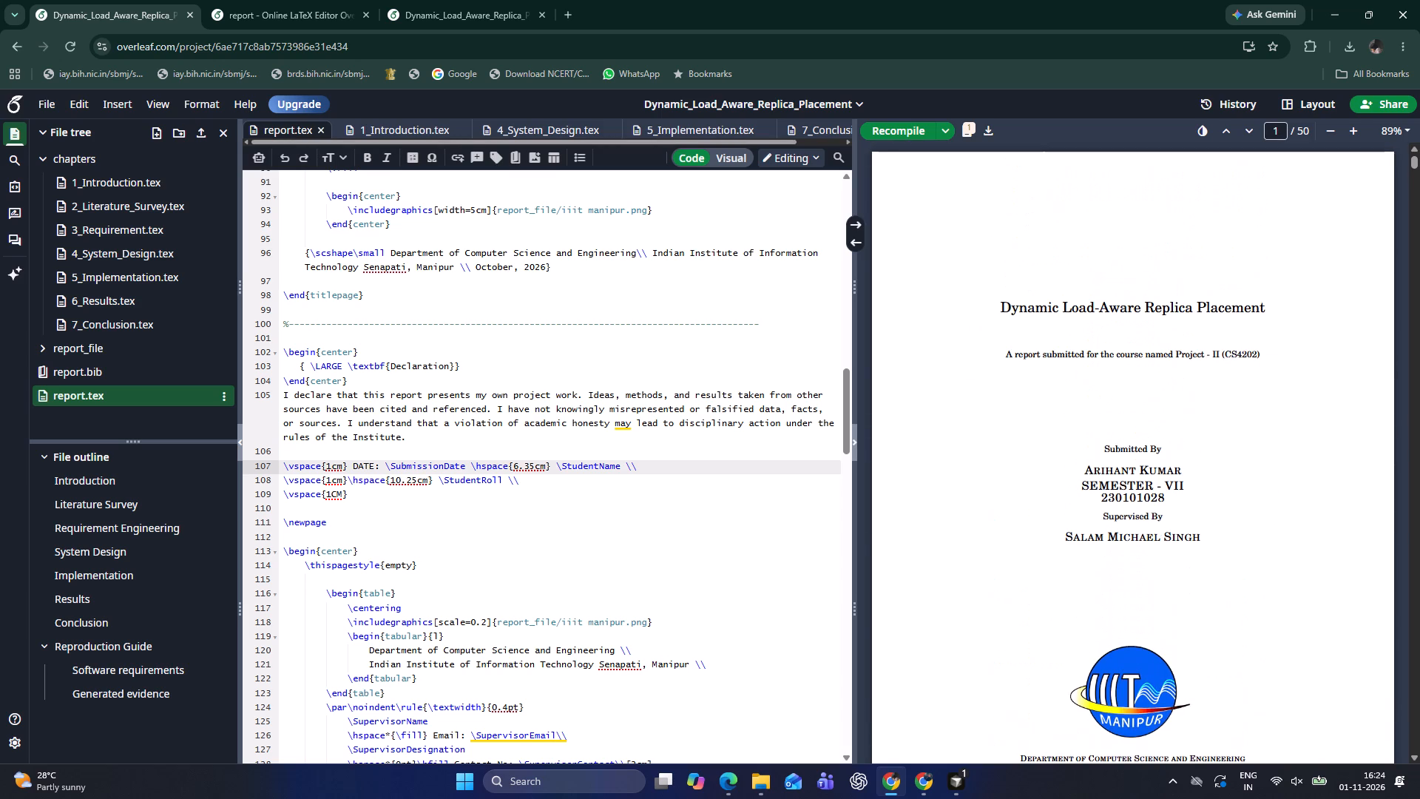
scroll(1184, 613, down, 1)
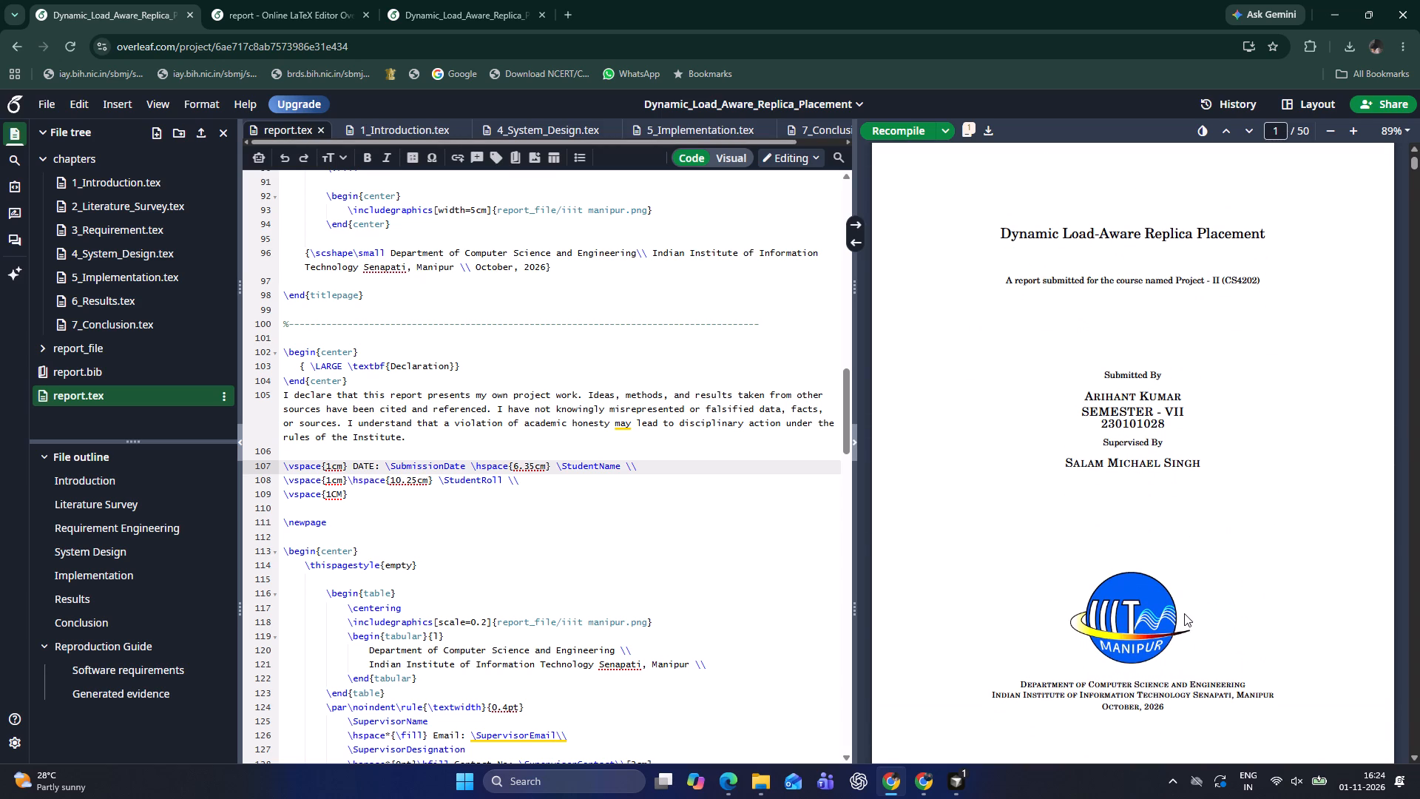
scroll(1184, 613, down, 8)
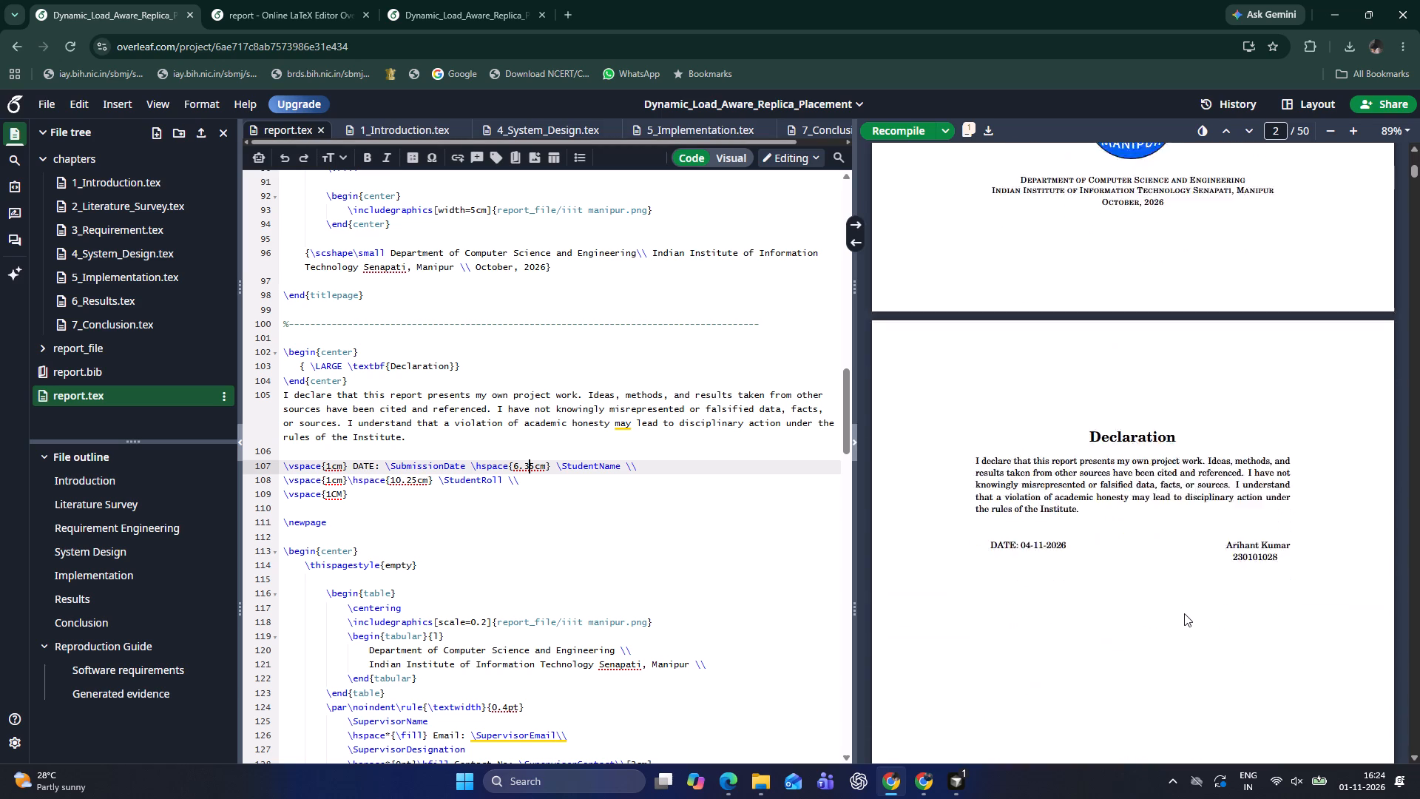
click(987, 131)
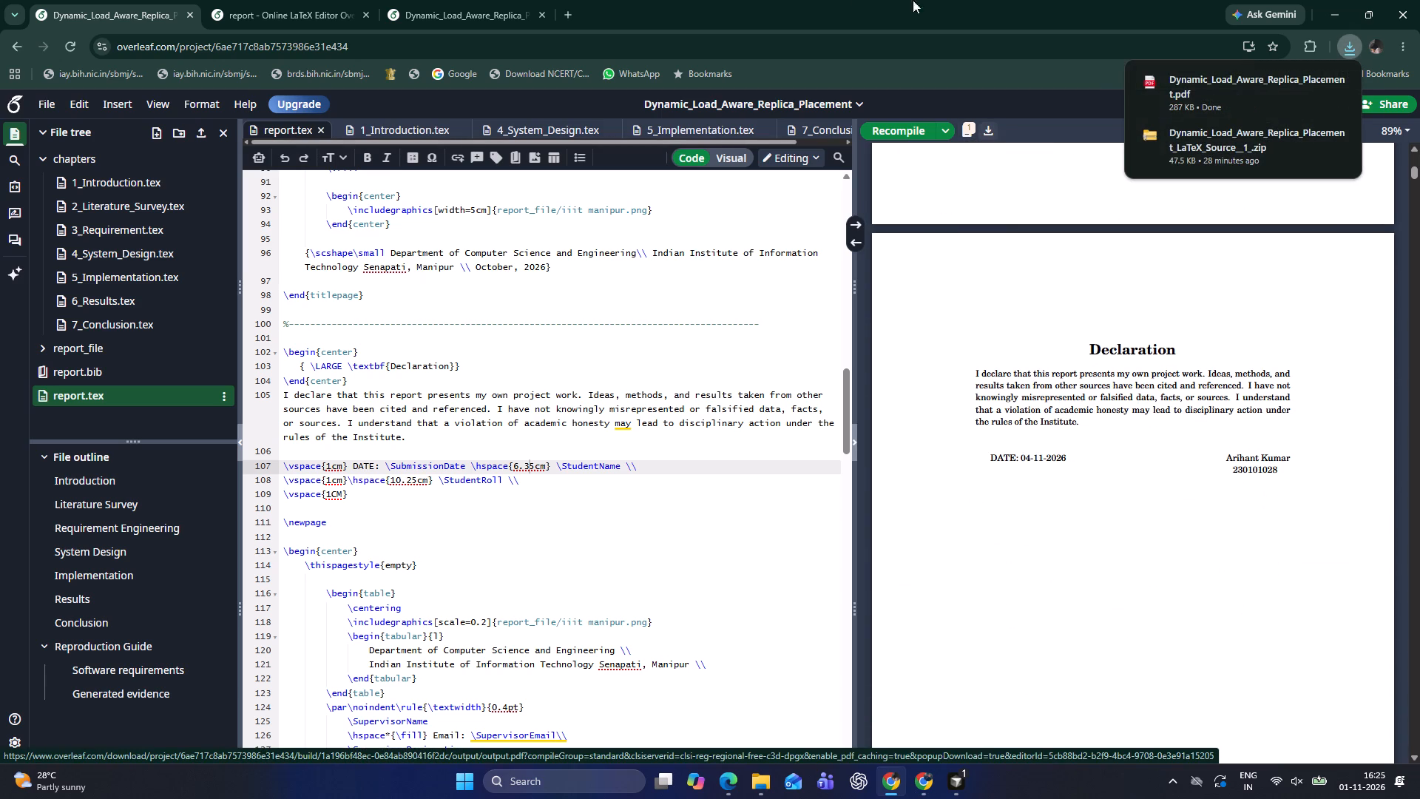
Switch to the other Chrome window, which holds the WhatsApp and GroceryAI GitHub pages.
click(924, 786)
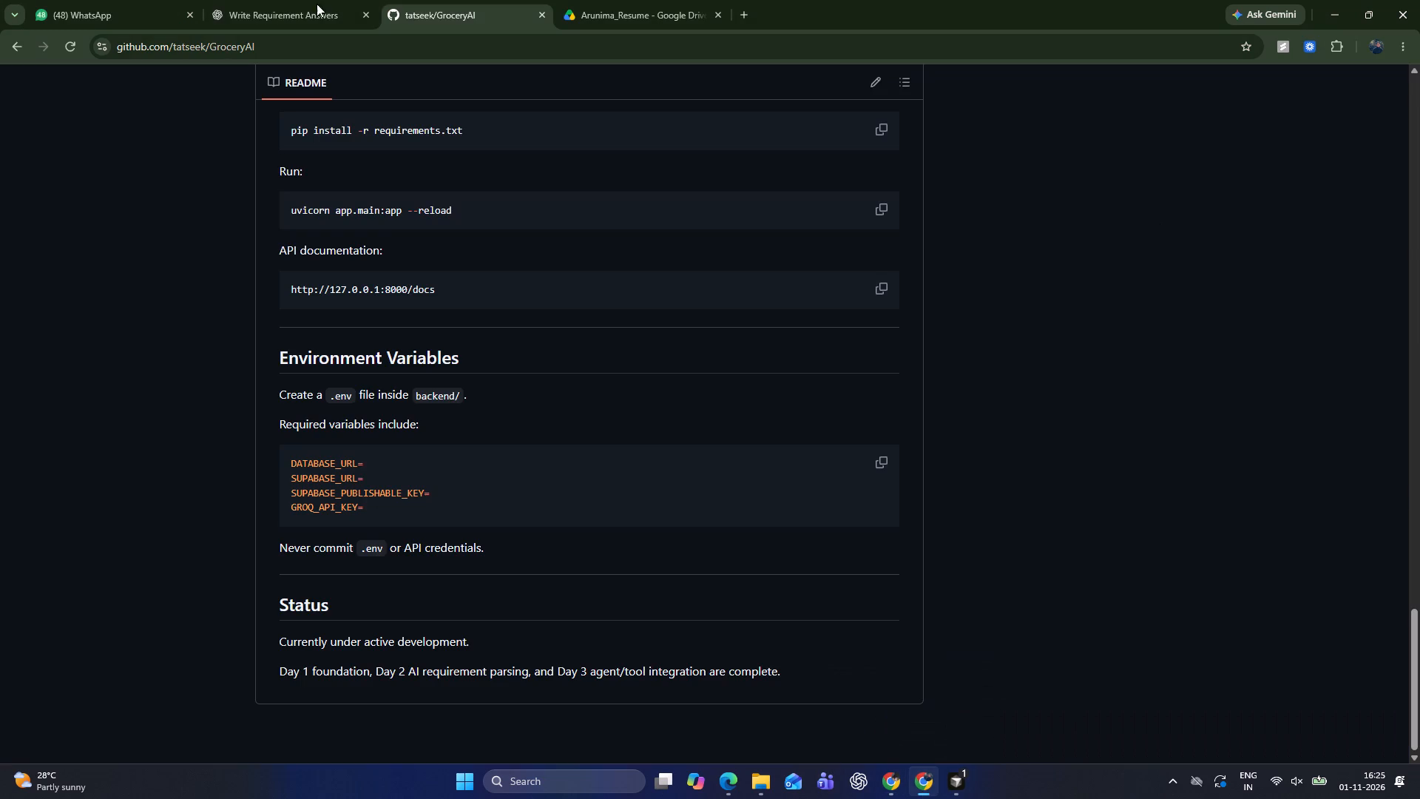